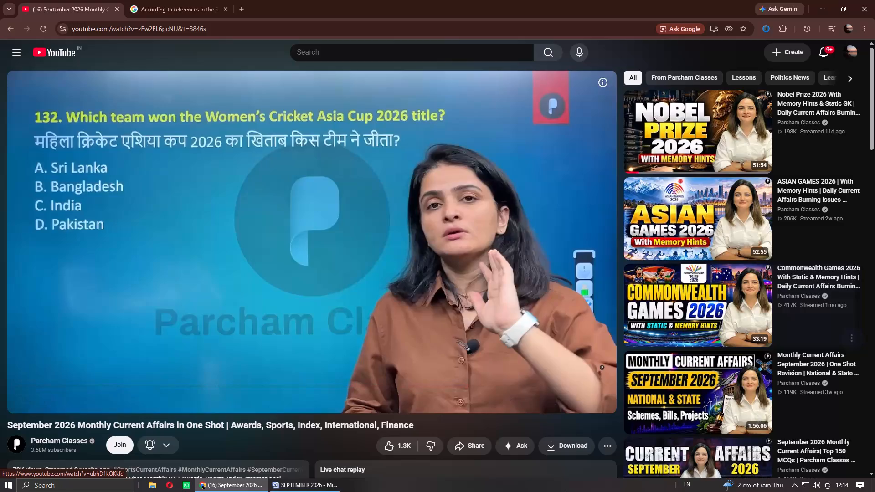
Switch to the SEPTEMBER 2026 Word document and place it as a smaller window beside the video's question text.
{"action": "left_click", "coordinate": [310, 491]}
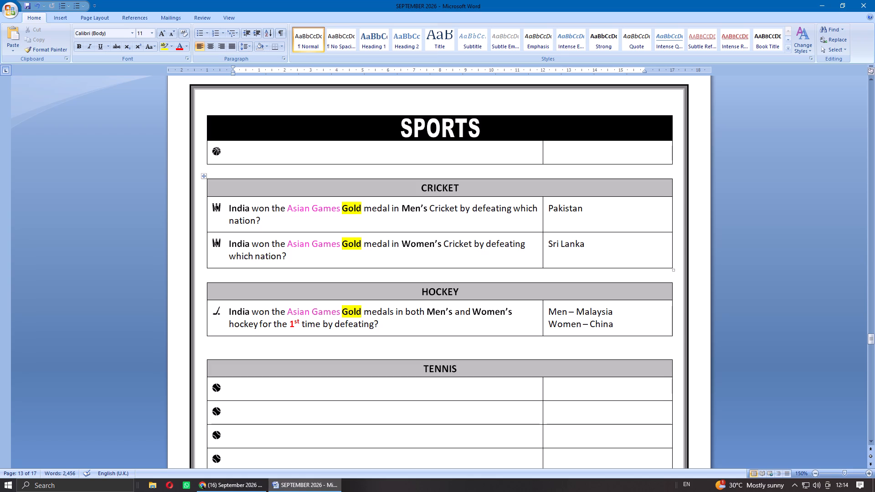
{"action": "left_click", "coordinate": [849, 0]}
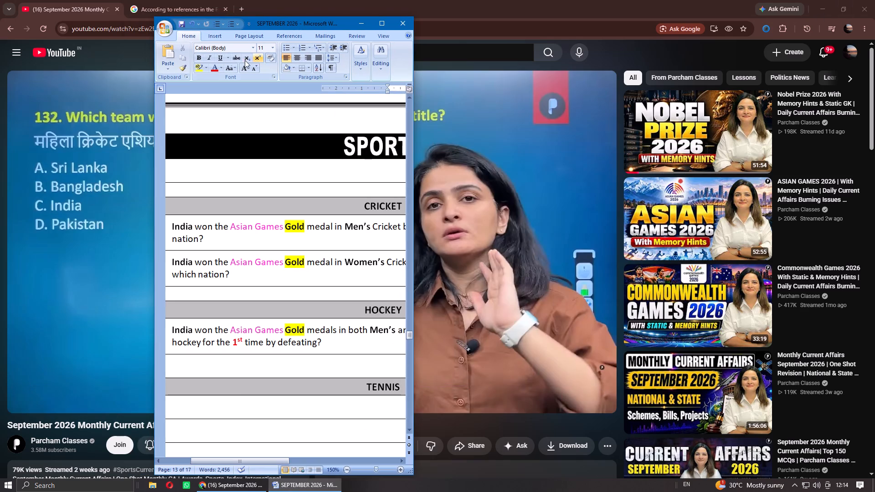
{"action": "left_click_drag", "start_coordinate": [289, 26], "coordinate": [592, 8]}
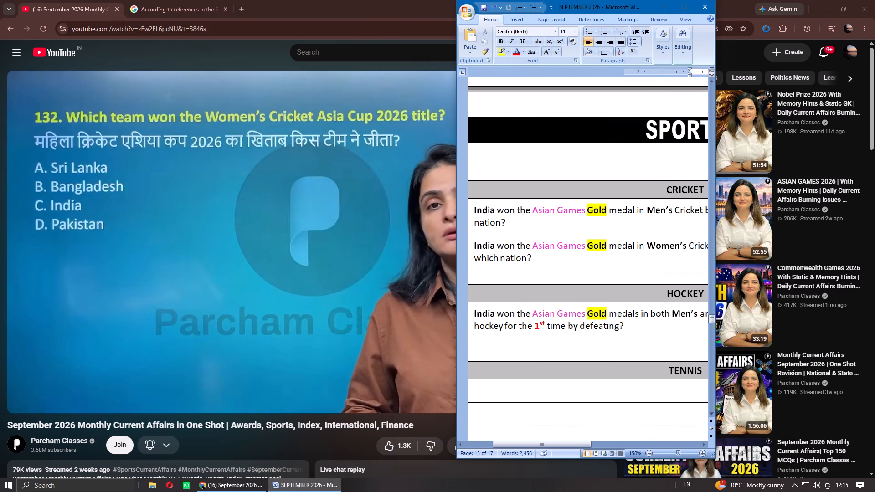
Copy "India won the Asian Games Gold medal in Men's Cricket" from the CRICKET table and search Google for it in Chrome.
{"action": "double_click", "coordinate": [566, 210]}
{"action": "left_click", "coordinate": [566, 210]}
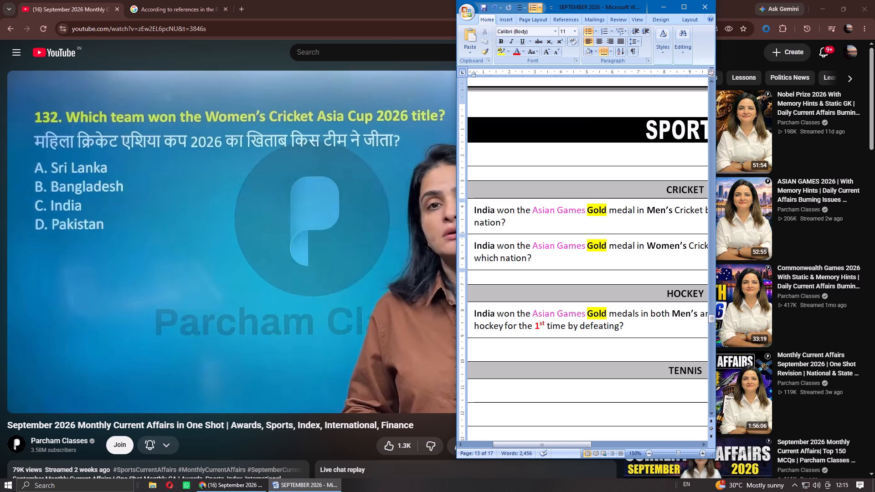
{"action": "double_click", "coordinate": [565, 211]}
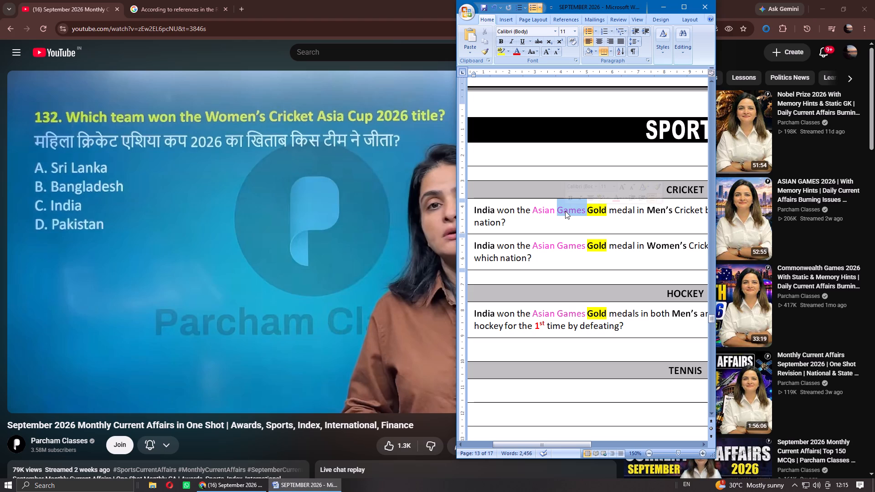
{"action": "left_click", "coordinate": [556, 215]}
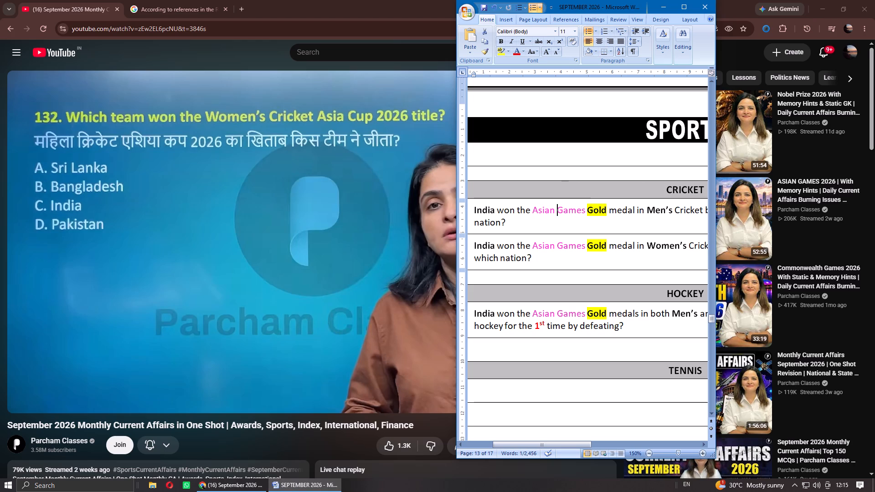
{"action": "left_click_drag", "start_coordinate": [487, 210], "coordinate": [682, 211]}
{"action": "key", "text": "ctrl+c"}
{"action": "left_click", "coordinate": [232, 491]}
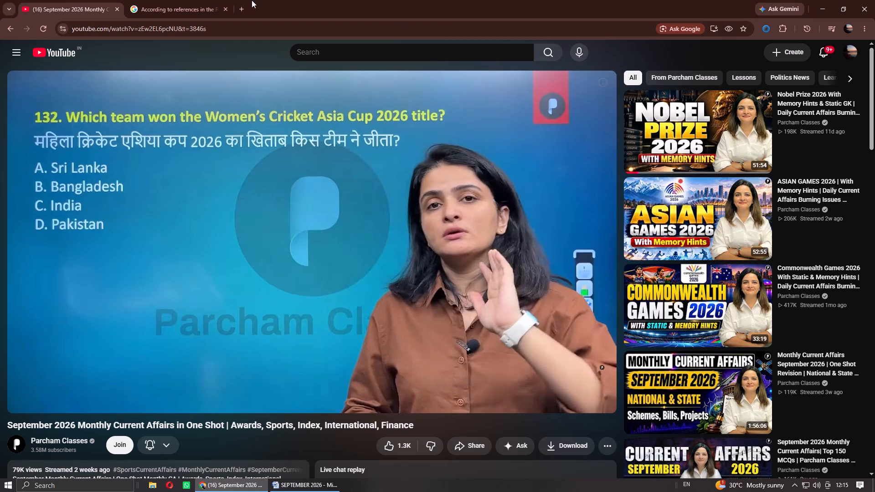
{"action": "left_click", "coordinate": [180, 0]}
{"action": "left_click", "coordinate": [459, 63]}
{"action": "key", "text": "ctrl+v"}
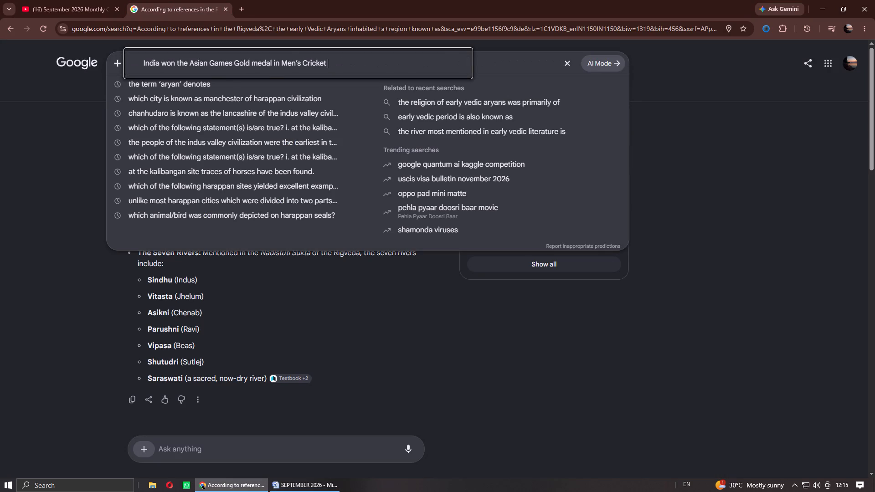
{"action": "key", "text": "Return"}
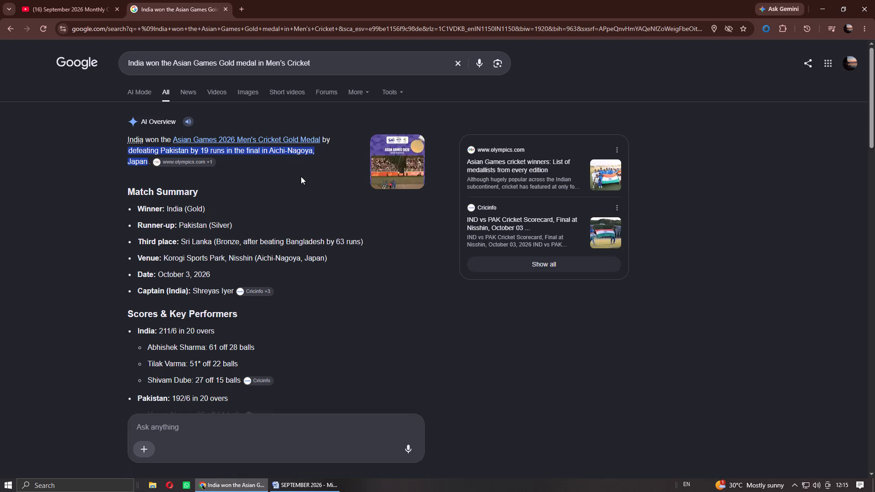
Return to the September 2026 Monthly Current Affairs video and resume playback at question 132.
{"action": "left_click", "coordinate": [43, 0]}
{"action": "left_click", "coordinate": [211, 164]}
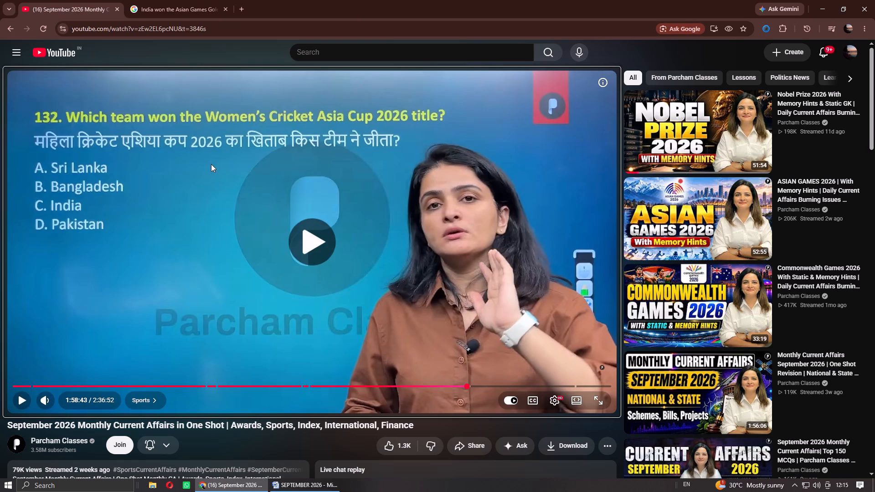
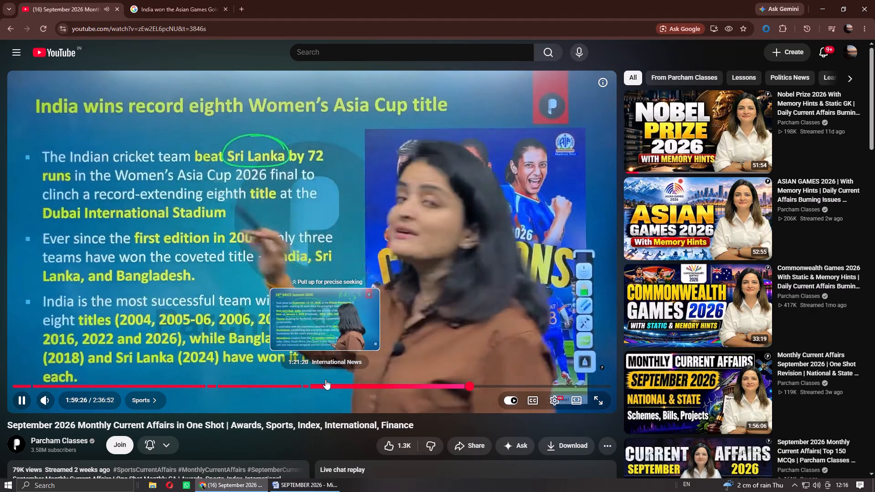
Pause the video and change the existing Google search to "India won the Asian Games Gold medal in Women's Cricket".
{"action": "left_click", "coordinate": [388, 292]}
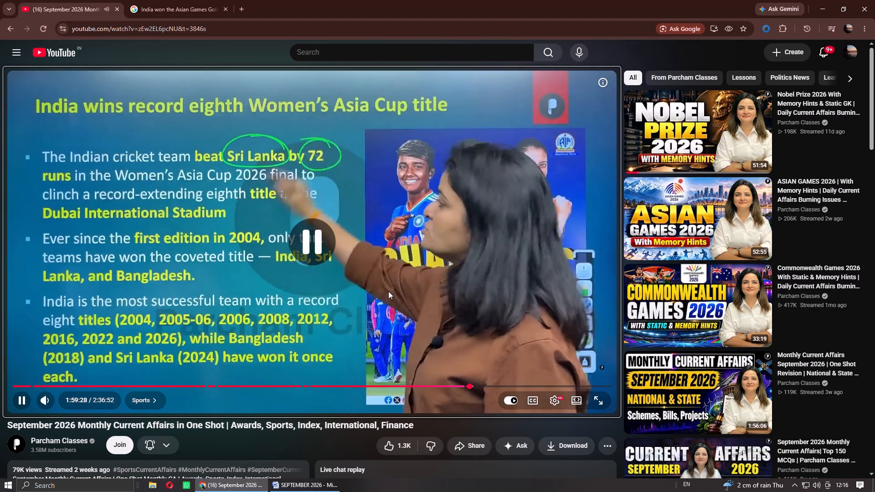
{"action": "left_click", "coordinate": [181, 0]}
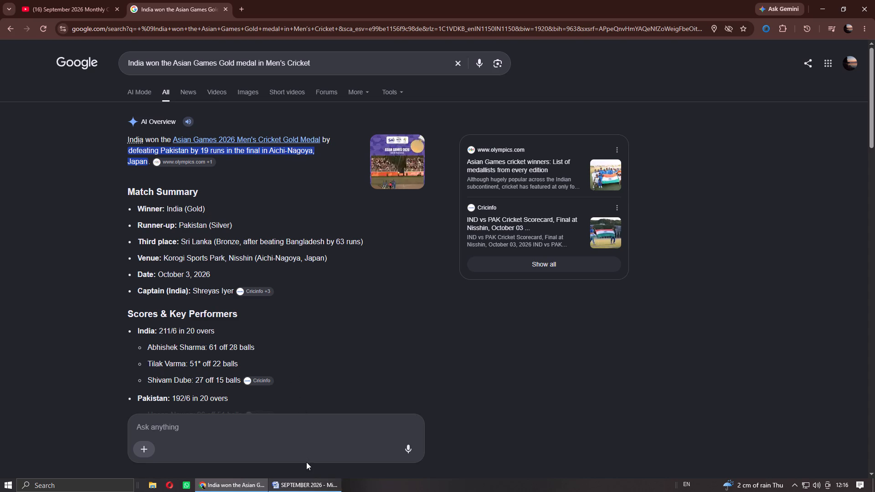
{"action": "left_click", "coordinate": [271, 62]}
{"action": "key", "text": "BackSpace"}
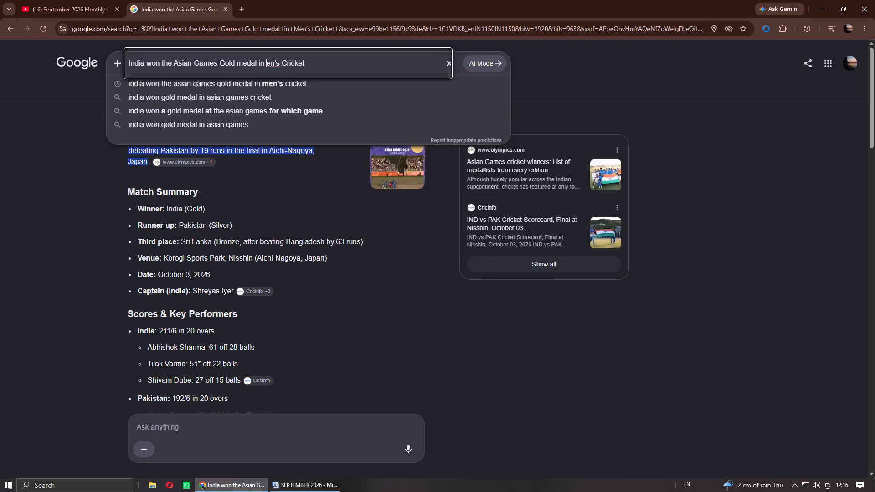
{"action": "type", "text": "Wom"}
{"action": "key", "text": "Return"}
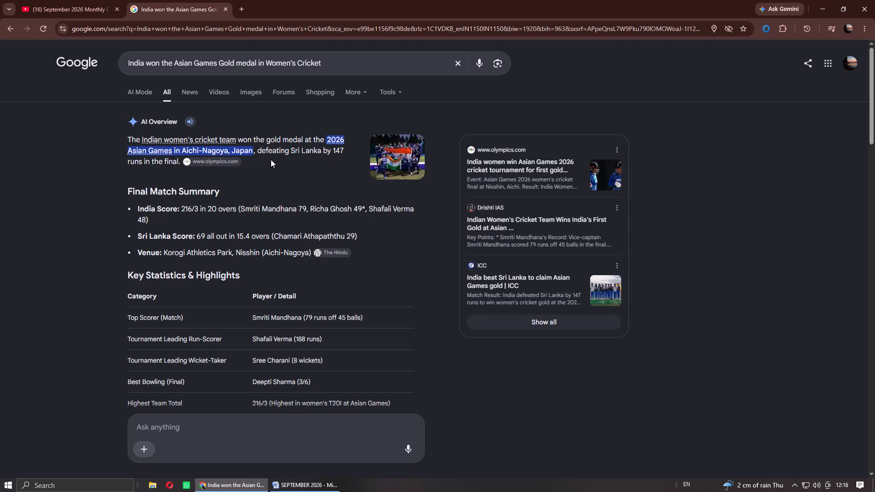
Switch to the SEPTEMBER 2026 Word document and check the CRICKET questions and answers against the women's cricket search result.
{"action": "left_click", "coordinate": [333, 491]}
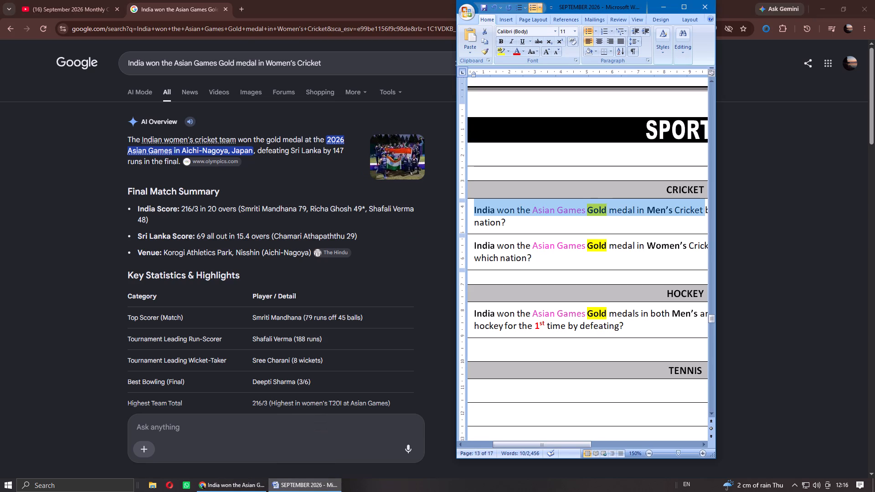
{"action": "left_click_drag", "start_coordinate": [545, 443], "coordinate": [612, 431]}
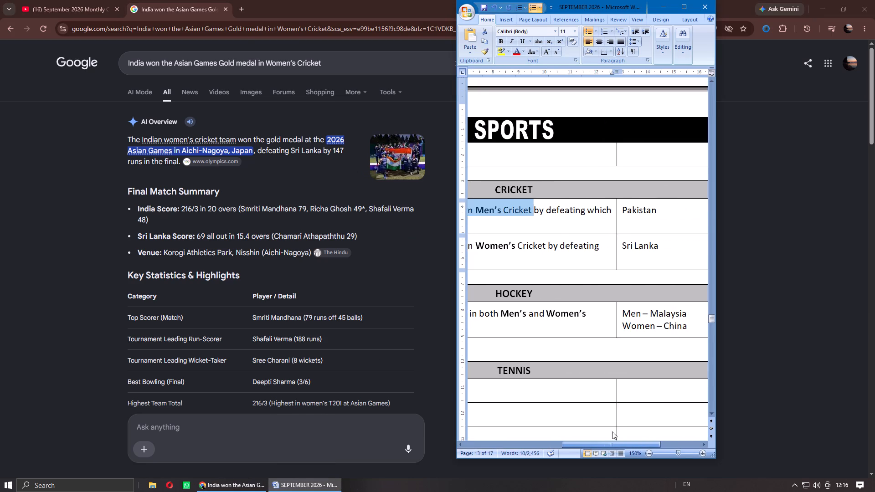
{"action": "left_click_drag", "start_coordinate": [612, 431], "coordinate": [611, 429]}
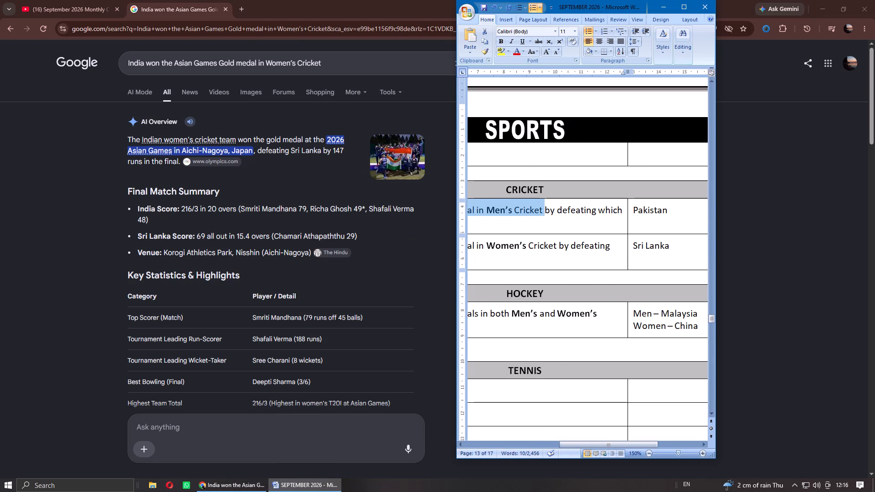
{"action": "left_click_drag", "start_coordinate": [577, 445], "coordinate": [486, 431]}
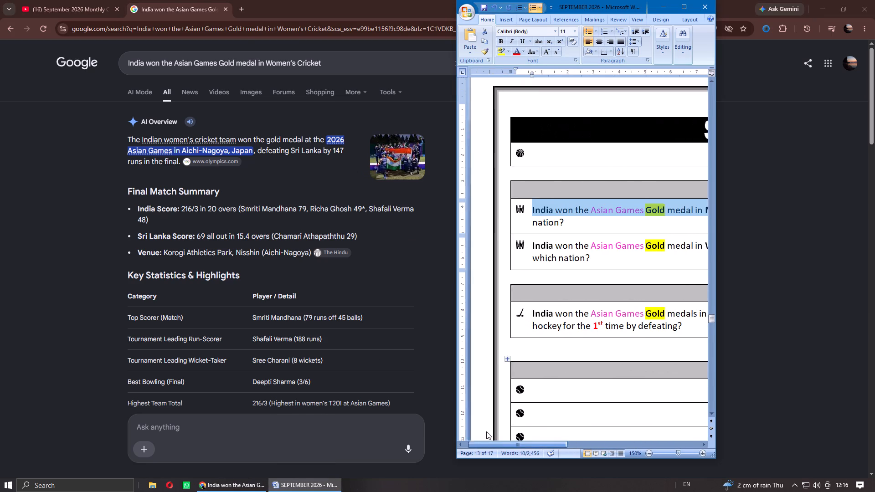
{"action": "left_click_drag", "start_coordinate": [486, 431], "coordinate": [519, 430]}
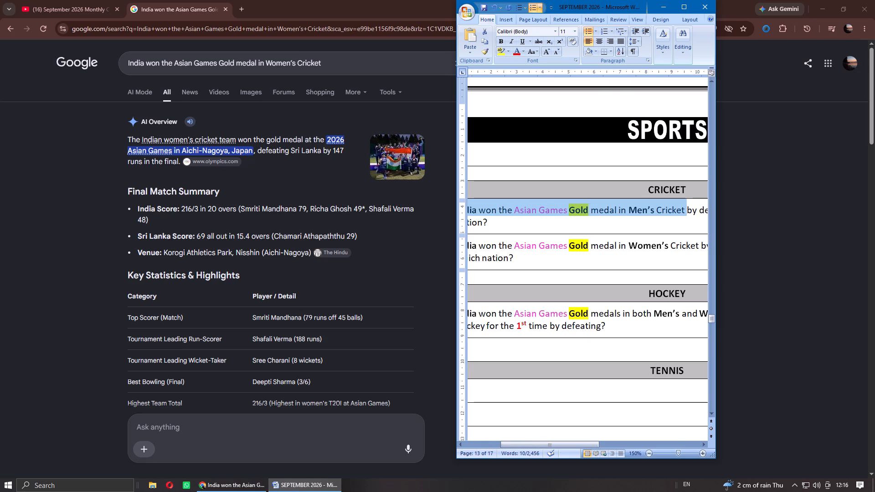
{"action": "left_click", "coordinate": [510, 257]}
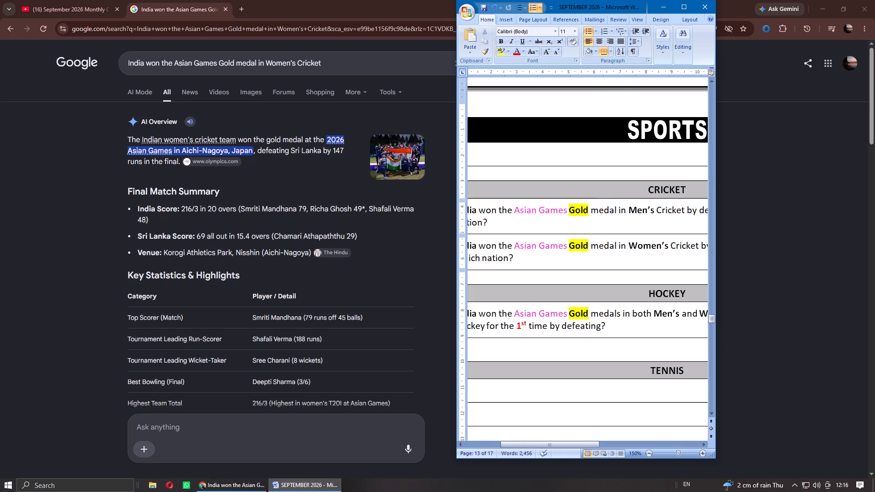
{"action": "left_click_drag", "start_coordinate": [544, 442], "coordinate": [573, 441]}
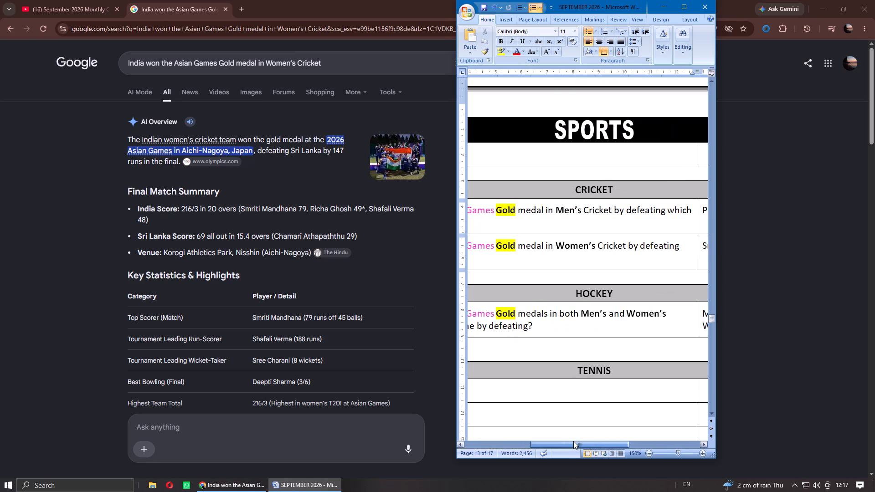
{"action": "left_click_drag", "start_coordinate": [573, 441], "coordinate": [572, 441]}
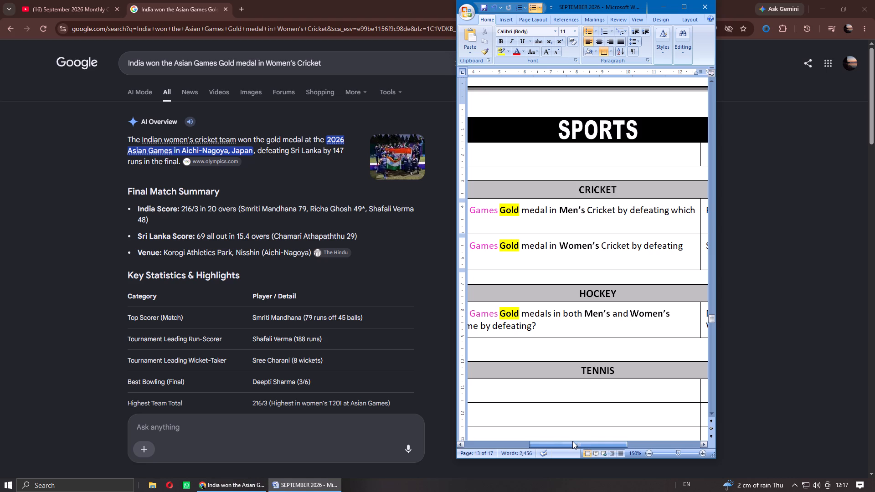
{"action": "left_click_drag", "start_coordinate": [572, 441], "coordinate": [569, 437]}
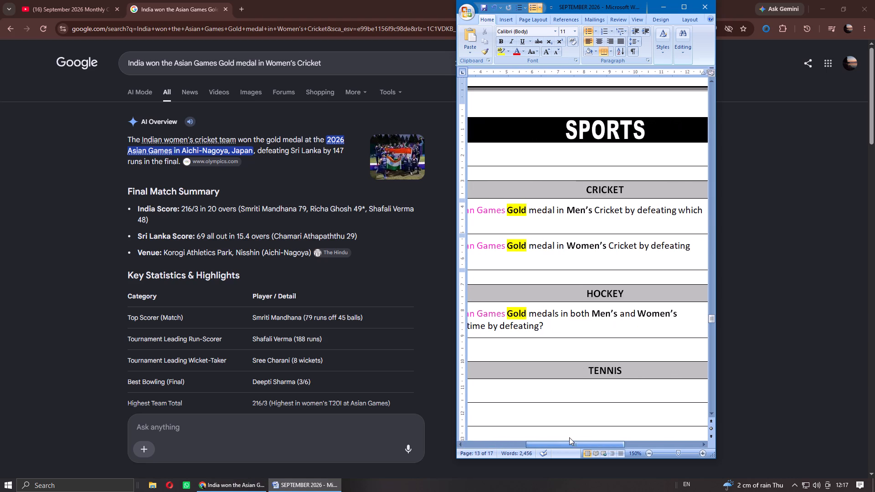
{"action": "left_click_drag", "start_coordinate": [569, 437], "coordinate": [537, 434]}
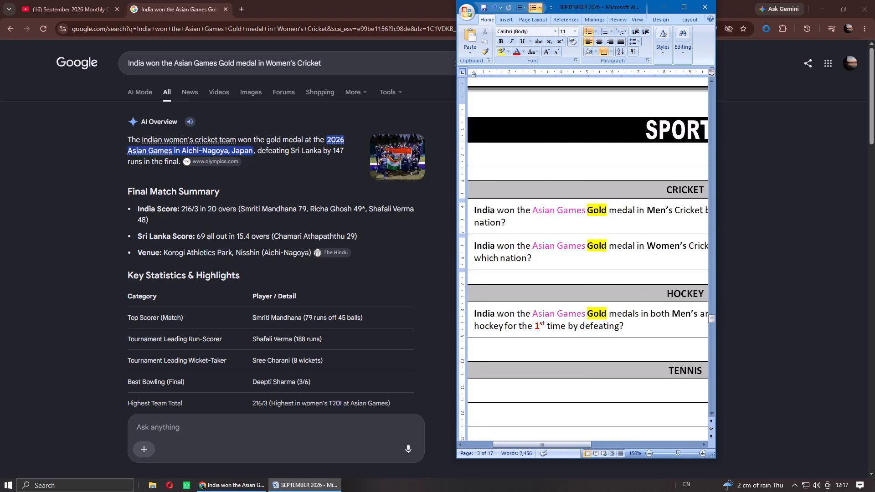
{"action": "left_click_drag", "start_coordinate": [557, 444], "coordinate": [631, 441]}
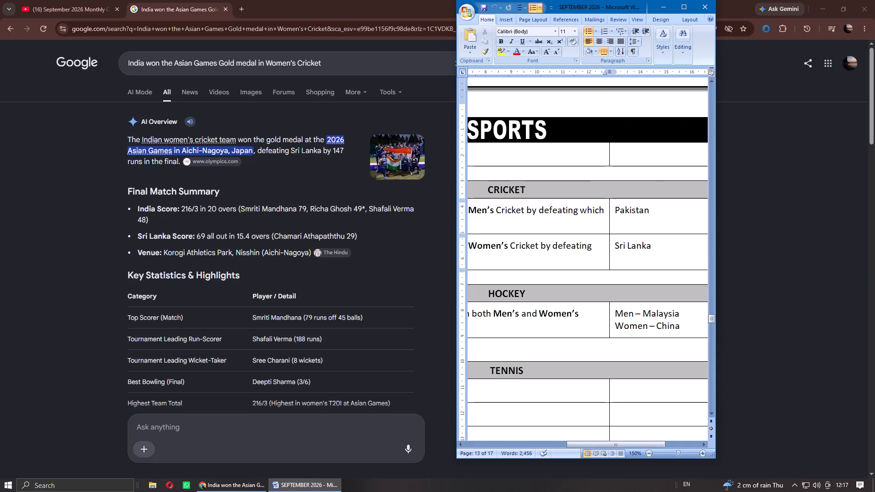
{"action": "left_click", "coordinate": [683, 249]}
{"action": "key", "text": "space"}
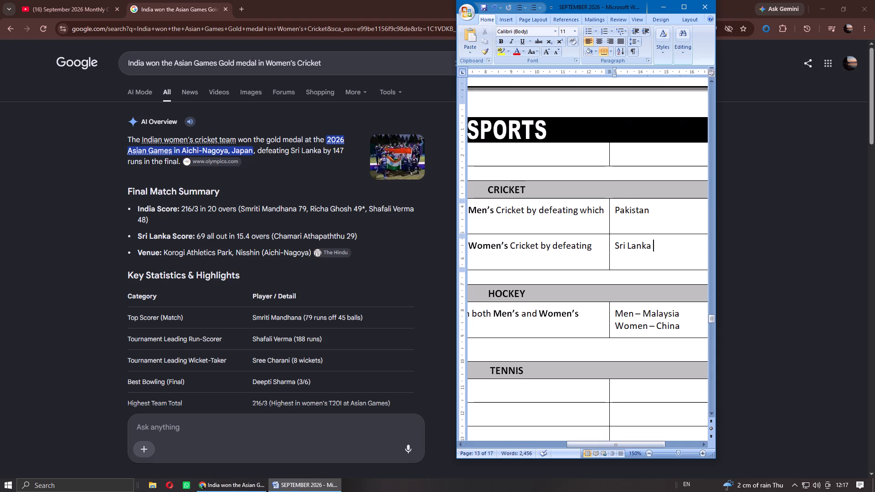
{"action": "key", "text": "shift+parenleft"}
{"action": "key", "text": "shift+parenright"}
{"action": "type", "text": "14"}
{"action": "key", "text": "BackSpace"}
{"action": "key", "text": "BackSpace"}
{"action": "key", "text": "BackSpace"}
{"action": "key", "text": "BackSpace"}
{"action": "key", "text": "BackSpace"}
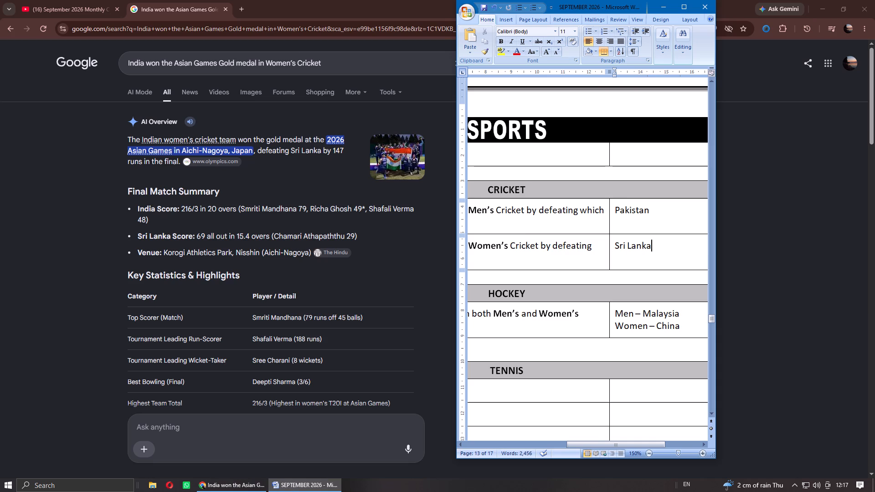
Cut the contents of the men's and women's Asian Games gold medal rows from the CRICKET table.
{"action": "left_click_drag", "start_coordinate": [665, 252], "coordinate": [549, 223]}
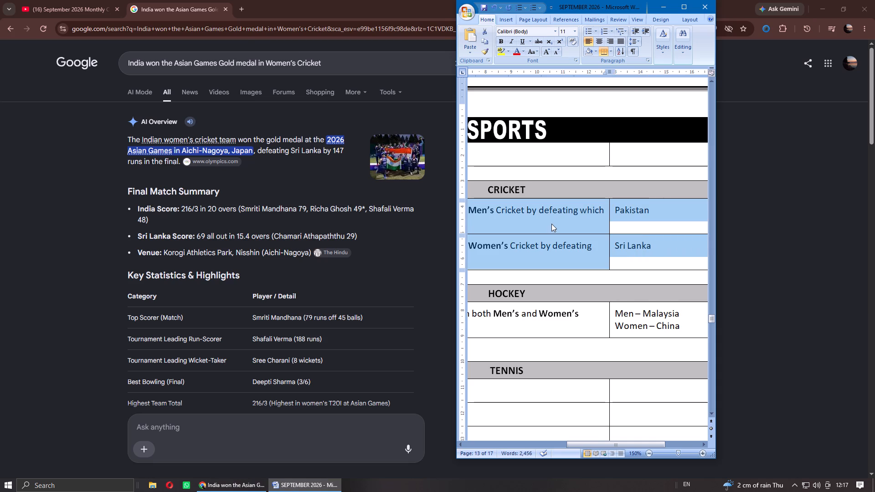
{"action": "key", "text": "ctrl+x"}
Go to the ASIAN GAMES table and widen the Word window so more of its columns fit.
{"action": "scroll", "coordinate": [590, 244], "scroll_direction": "down", "scroll_amount": 3}
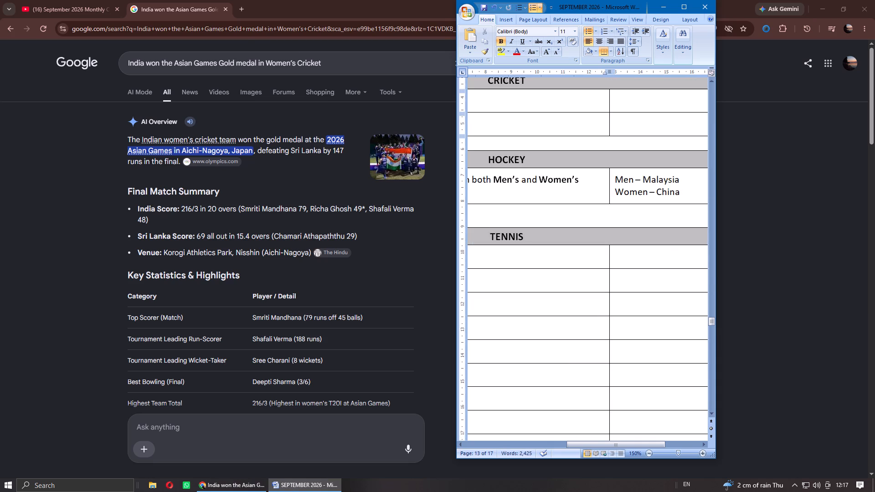
{"action": "scroll", "coordinate": [590, 244], "scroll_direction": "down", "scroll_amount": 5}
{"action": "left_click_drag", "start_coordinate": [588, 443], "coordinate": [548, 440]}
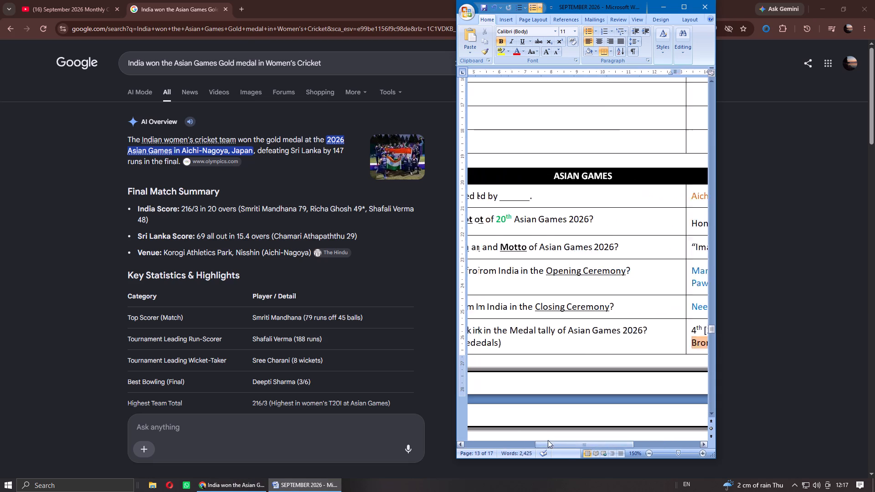
{"action": "left_click_drag", "start_coordinate": [548, 440], "coordinate": [507, 434]}
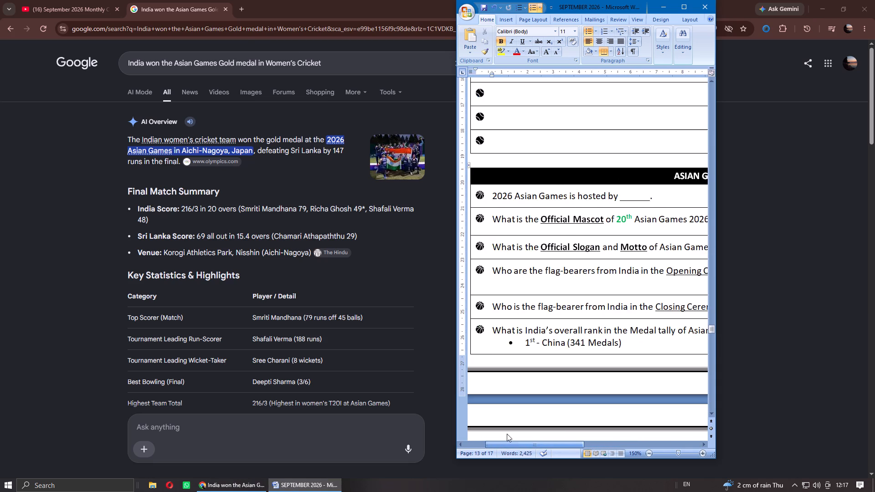
{"action": "left_click_drag", "start_coordinate": [507, 434], "coordinate": [576, 438]}
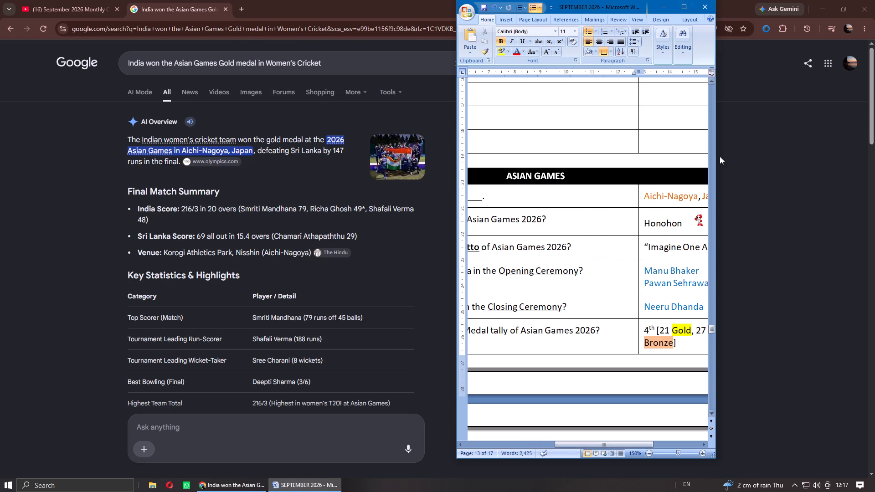
{"action": "left_click_drag", "start_coordinate": [716, 148], "coordinate": [836, 164]}
Examine the ASIAN GAMES questions and answers, from the host entry through the medal tally and INDIVIDUAL MEDAL WINNERS rows.
{"action": "left_click_drag", "start_coordinate": [638, 445], "coordinate": [569, 439]}
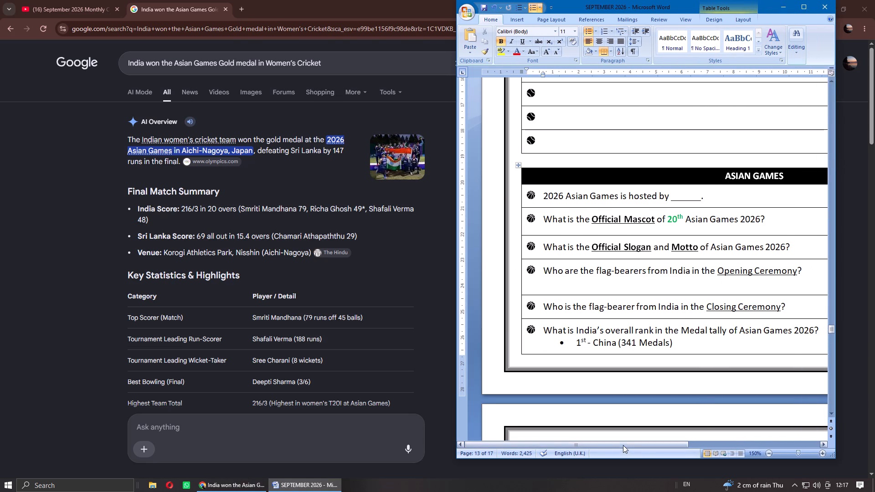
{"action": "left_click_drag", "start_coordinate": [623, 446], "coordinate": [705, 441]}
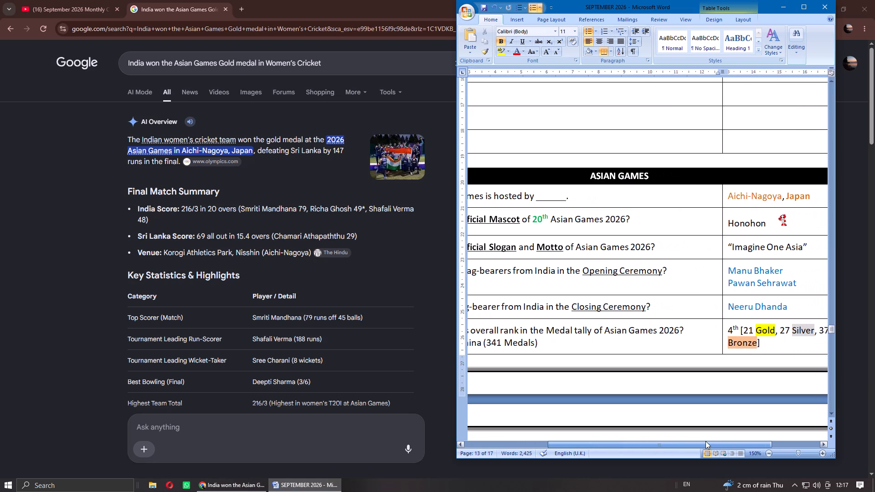
{"action": "left_click_drag", "start_coordinate": [705, 441], "coordinate": [640, 436]}
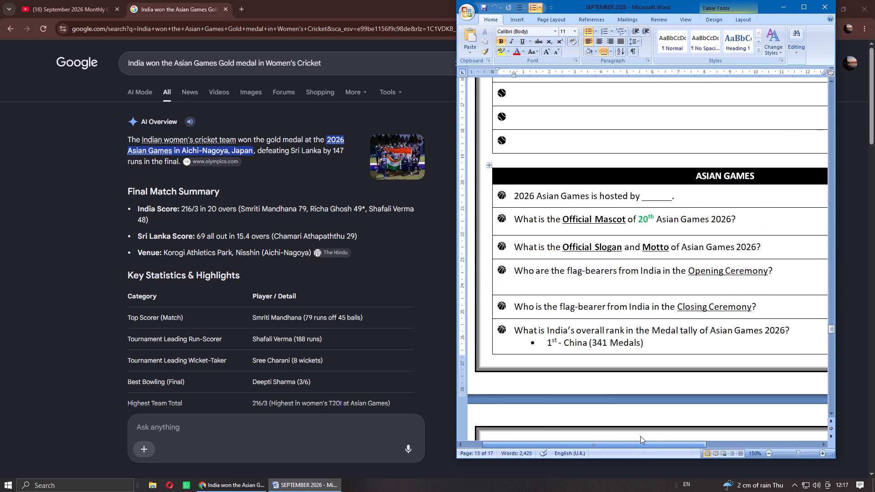
{"action": "left_click_drag", "start_coordinate": [640, 436], "coordinate": [711, 435]}
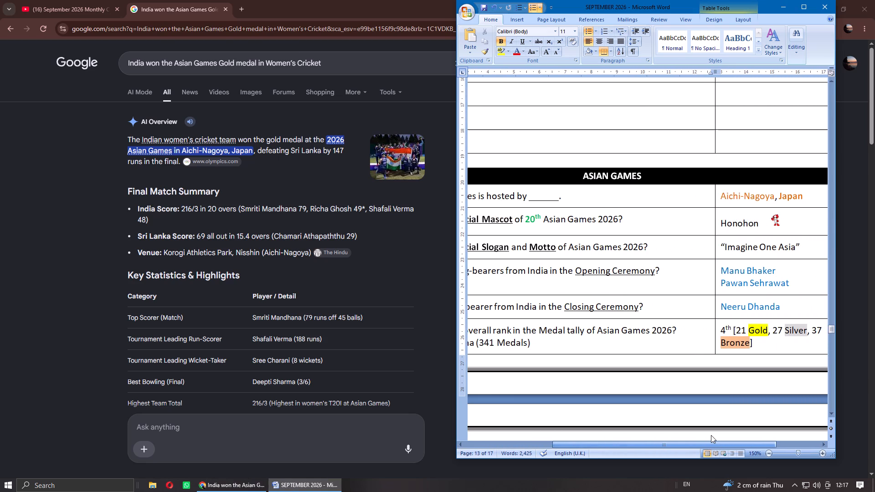
{"action": "left_click_drag", "start_coordinate": [711, 435], "coordinate": [686, 433]}
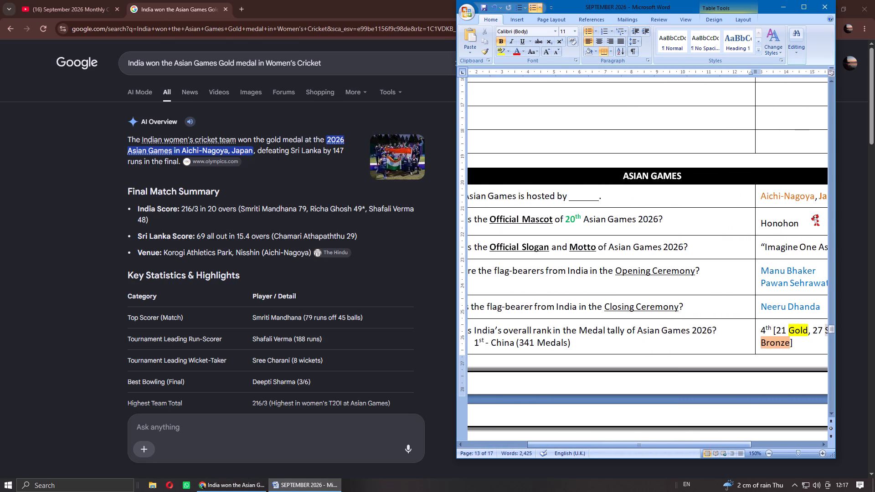
{"action": "scroll", "coordinate": [725, 330], "scroll_direction": "down", "scroll_amount": 3}
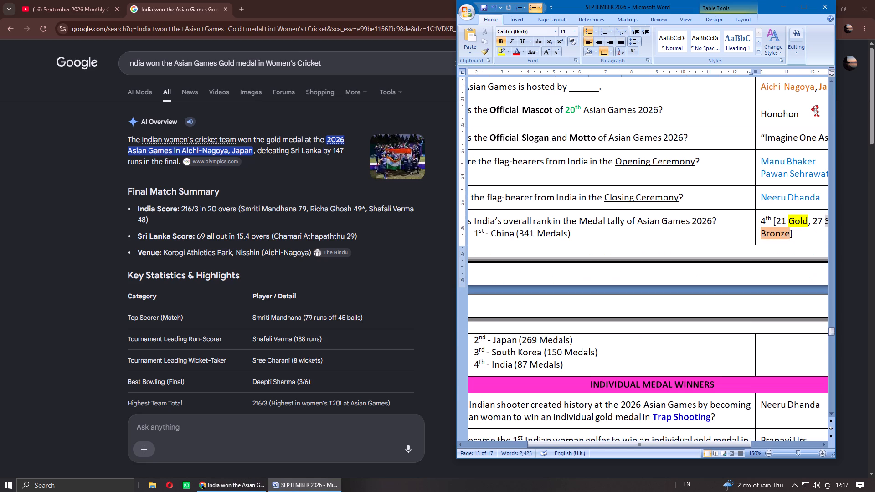
{"action": "scroll", "coordinate": [671, 347], "scroll_direction": "down", "scroll_amount": 2}
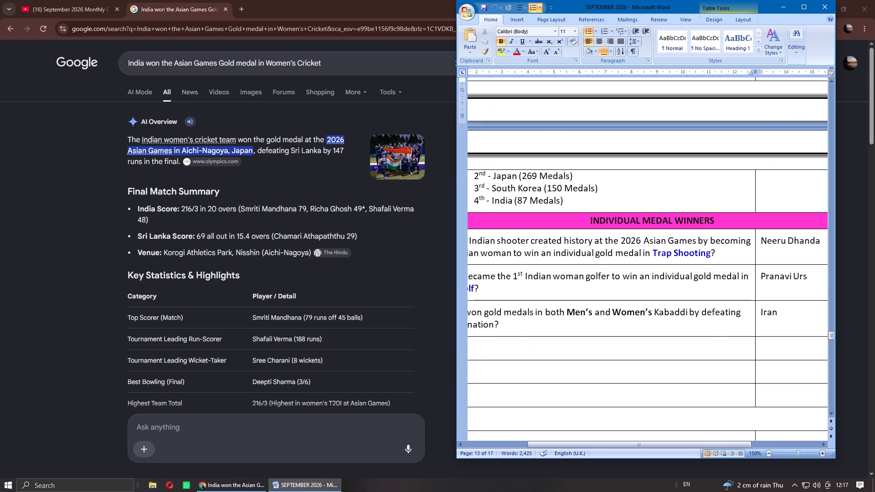
{"action": "scroll", "coordinate": [677, 339], "scroll_direction": "up", "scroll_amount": 1}
{"action": "scroll", "coordinate": [677, 339], "scroll_direction": "down", "scroll_amount": 2}
{"action": "scroll", "coordinate": [677, 339], "scroll_direction": "up", "scroll_amount": 2}
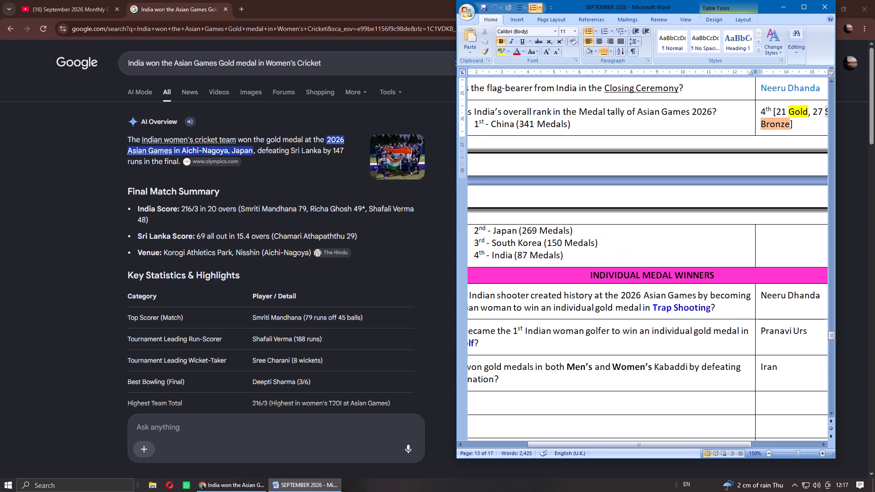
Insert rows below India's medal tally in the ASIAN GAMES table and paste the cut men's and women's cricket gold medal rows there.
{"action": "right_click", "coordinate": [712, 238]}
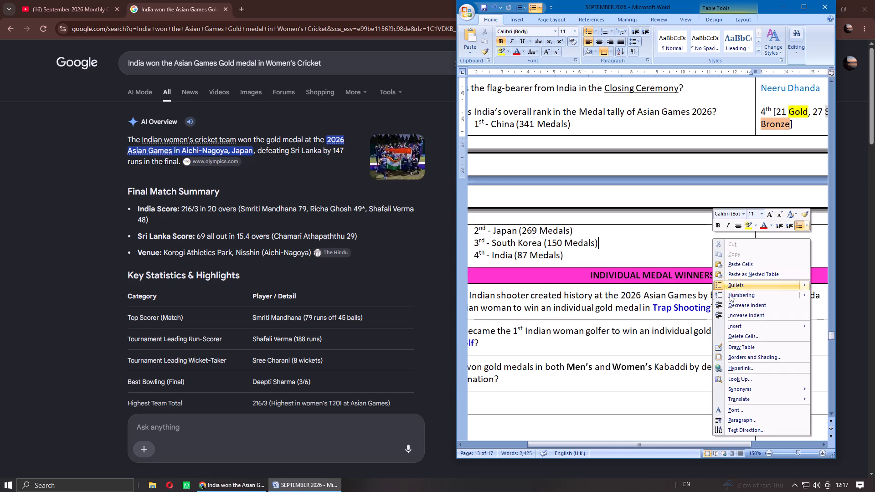
{"action": "left_click", "coordinate": [668, 357]}
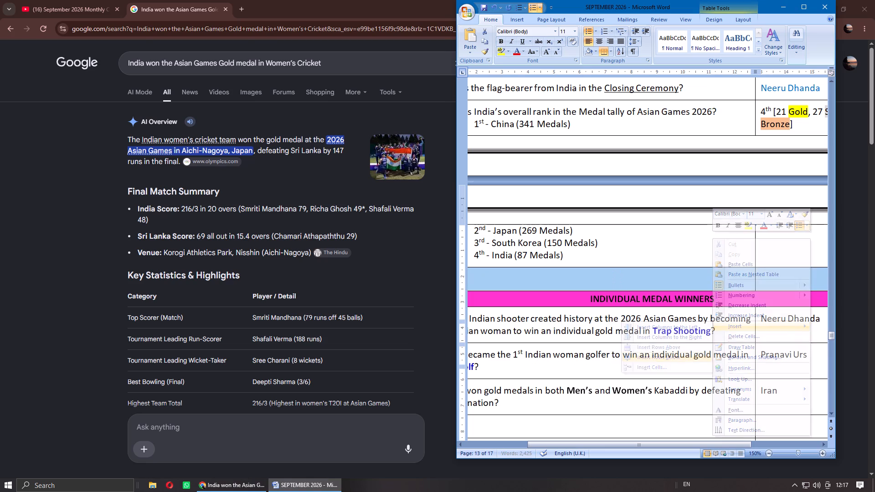
{"action": "right_click", "coordinate": [606, 282]}
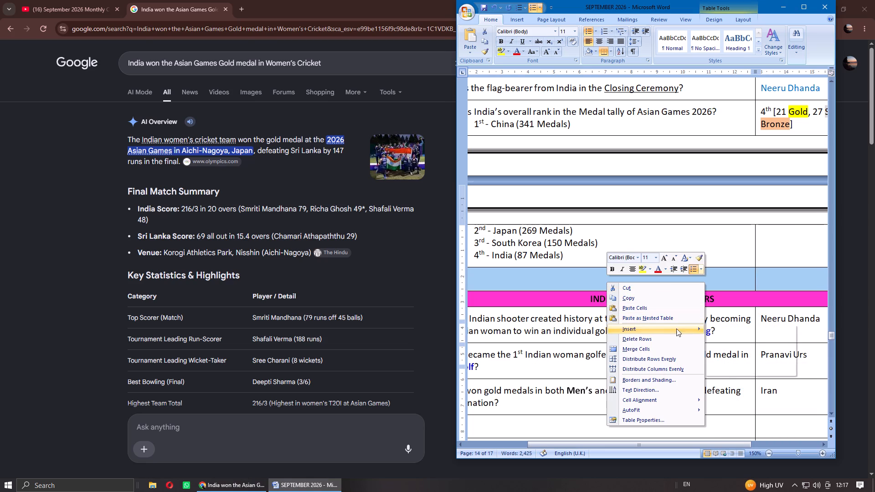
{"action": "left_click", "coordinate": [742, 359]}
{"action": "left_click", "coordinate": [601, 285]}
{"action": "key", "text": "ctrl+v"}
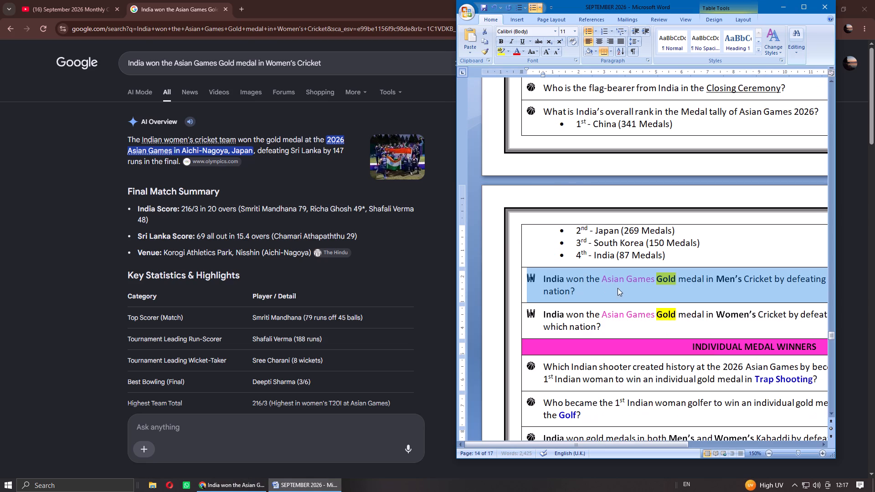
{"action": "left_click", "coordinate": [655, 328]}
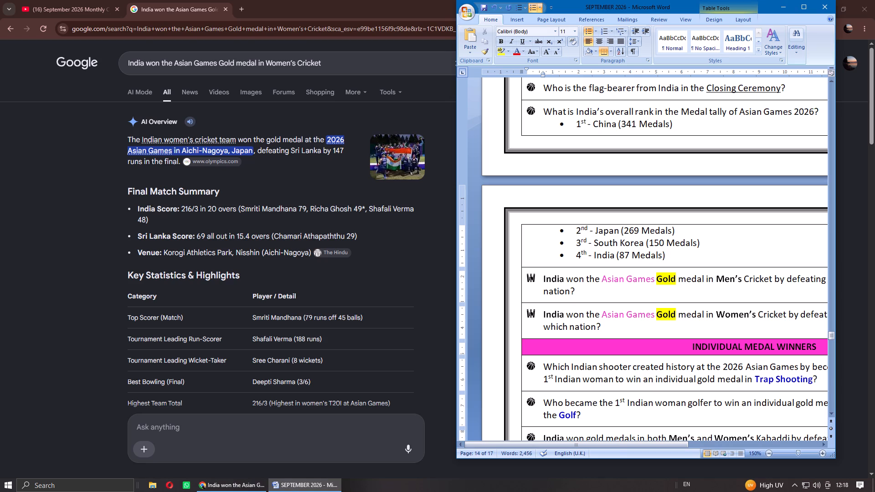
{"action": "left_click_drag", "start_coordinate": [622, 444], "coordinate": [690, 439]}
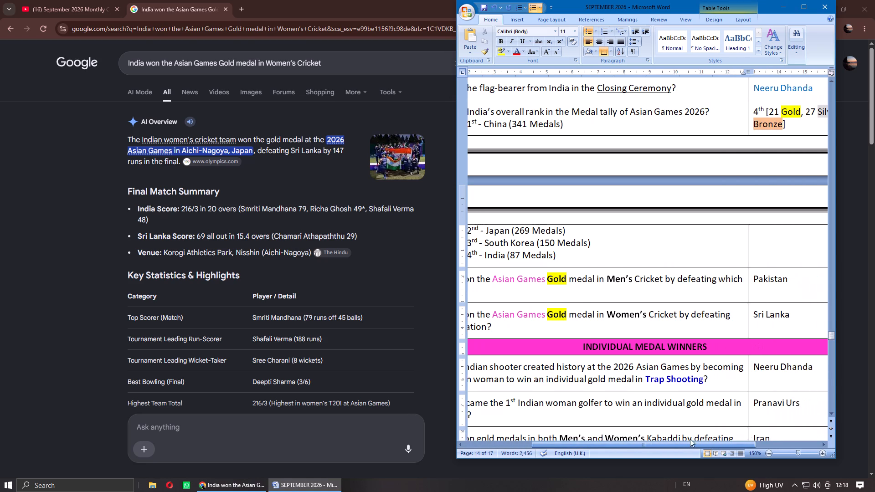
{"action": "left_click_drag", "start_coordinate": [690, 439], "coordinate": [626, 430]}
Go back to the empty CRICKET rows, then check the YouTube slide on the Women's Asia Cup title and return to Word.
{"action": "scroll", "coordinate": [668, 318], "scroll_direction": "up", "scroll_amount": 13}
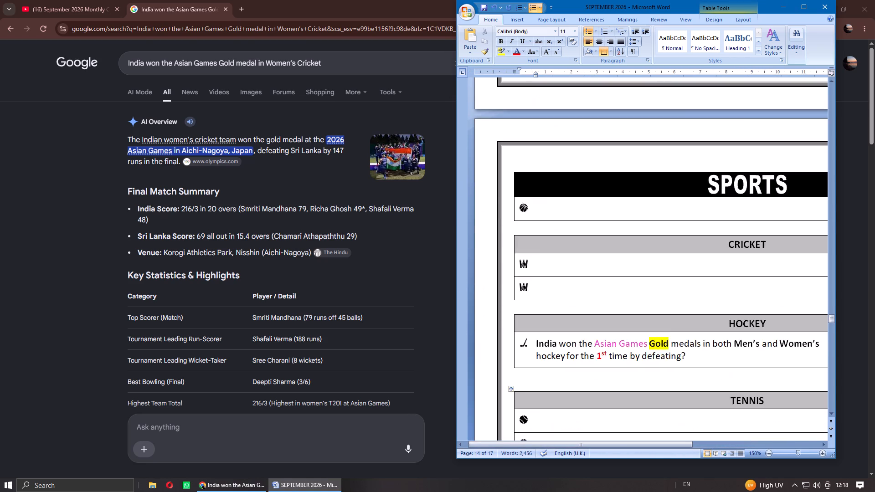
{"action": "scroll", "coordinate": [668, 318], "scroll_direction": "up", "scroll_amount": 2}
{"action": "left_click", "coordinate": [588, 377]}
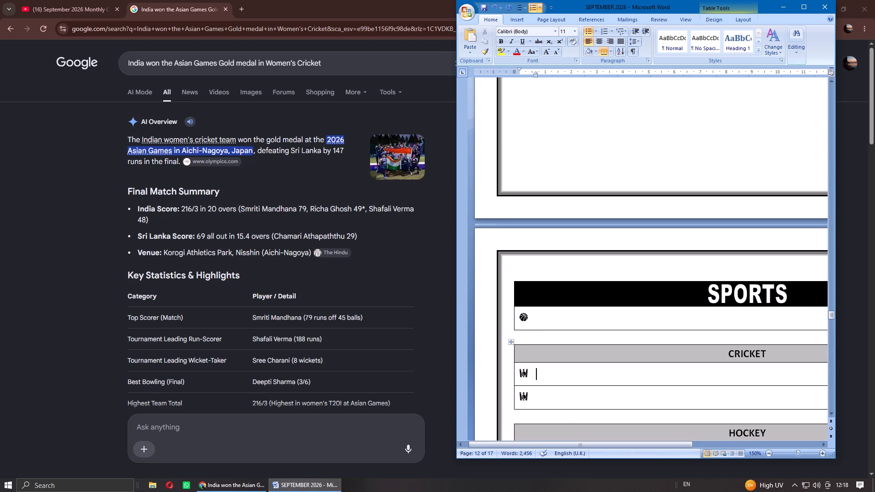
{"action": "left_click", "coordinate": [88, 0]}
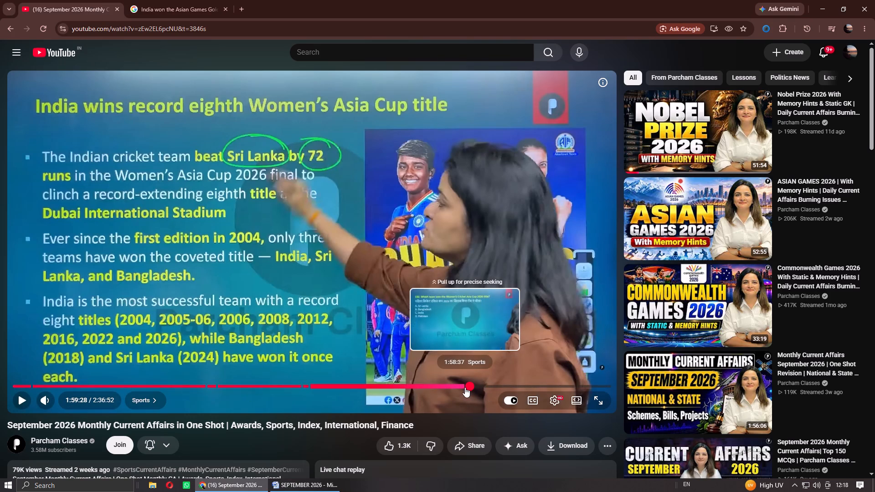
{"action": "left_click", "coordinate": [309, 491]}
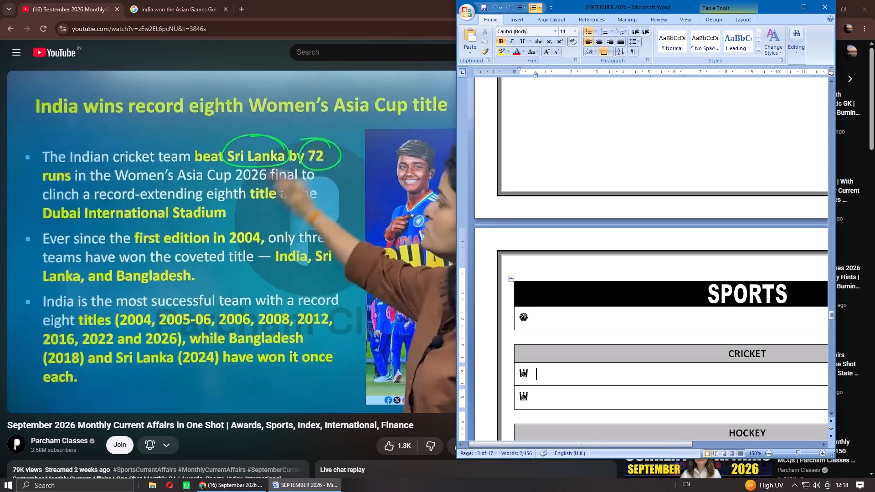
Examine the pages from CRICKET to DEFENCE in a maximized window, including the pasted ASIAN GAMES cricket rows, then restore the window and return to CRICKET.
{"action": "left_click", "coordinate": [803, 10]}
{"action": "scroll", "coordinate": [596, 265], "scroll_direction": "down", "scroll_amount": 4}
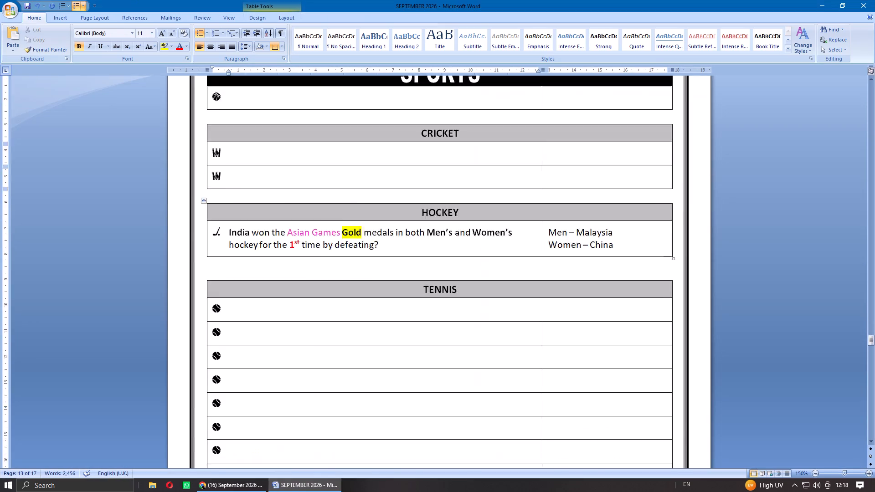
{"action": "scroll", "coordinate": [596, 265], "scroll_direction": "down", "scroll_amount": 15}
{"action": "scroll", "coordinate": [582, 259], "scroll_direction": "down", "scroll_amount": 9}
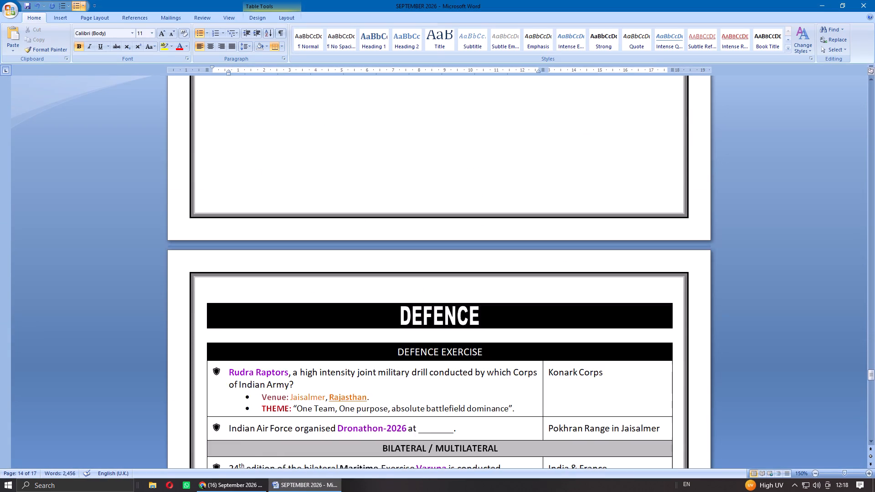
{"action": "scroll", "coordinate": [584, 259], "scroll_direction": "up", "scroll_amount": 12}
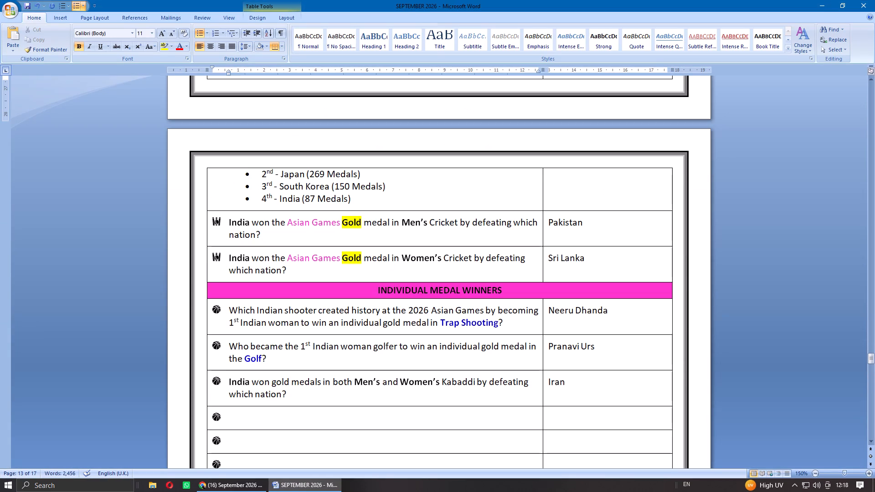
{"action": "left_click_drag", "start_coordinate": [228, 222], "coordinate": [234, 222]}
{"action": "left_click", "coordinate": [285, 235]}
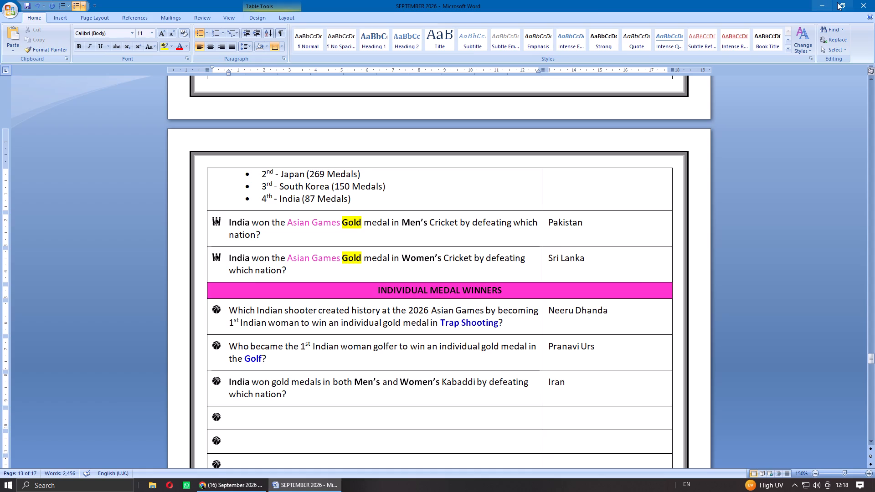
{"action": "left_click", "coordinate": [839, 2]}
{"action": "scroll", "coordinate": [599, 222], "scroll_direction": "up", "scroll_amount": 5}
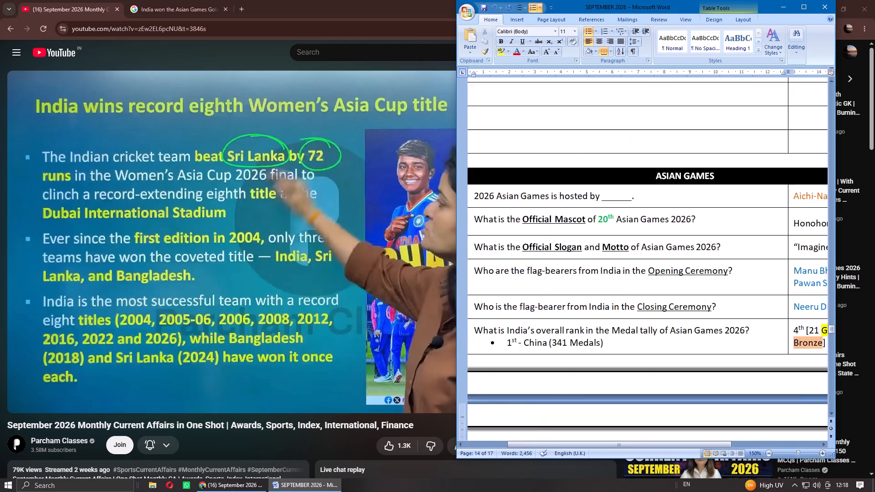
{"action": "scroll", "coordinate": [597, 224], "scroll_direction": "up", "scroll_amount": 9}
Switch to the YouTube video, rewind it 15 seconds to question 132 on the Women's Cricket Asia Cup 2026 title and pause it.
{"action": "left_click", "coordinate": [302, 206]}
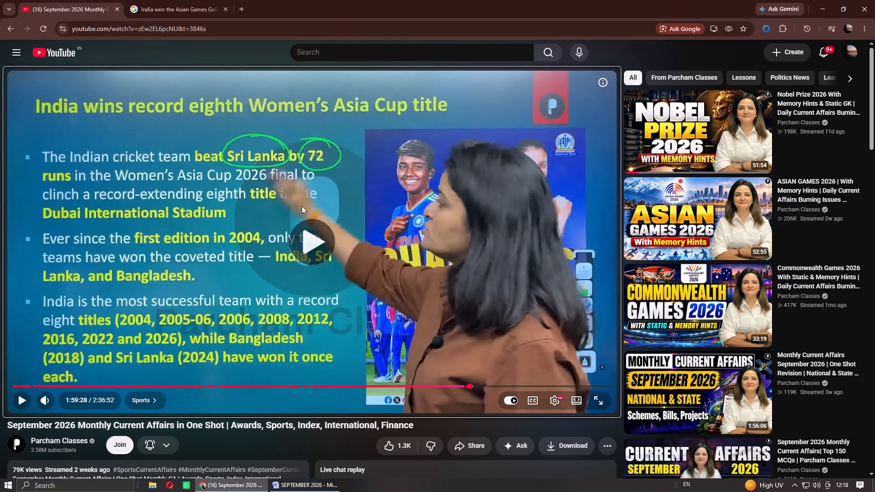
{"action": "key", "text": "Left"}
{"action": "key", "text": "Left"}
{"action": "key", "text": "Left"}
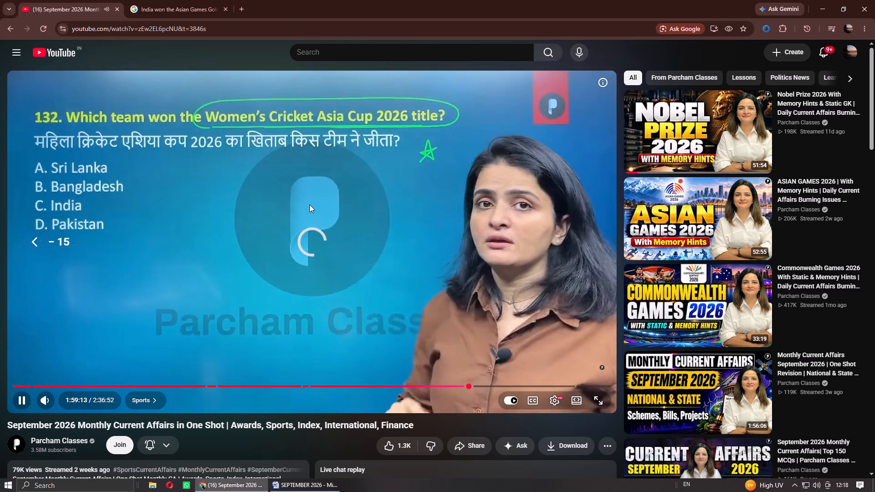
{"action": "left_click", "coordinate": [309, 205]}
Switch to the SEPTEMBER 2026 Word document and go to the question cell in the second row of the CRICKET table.
{"action": "left_click", "coordinate": [321, 491]}
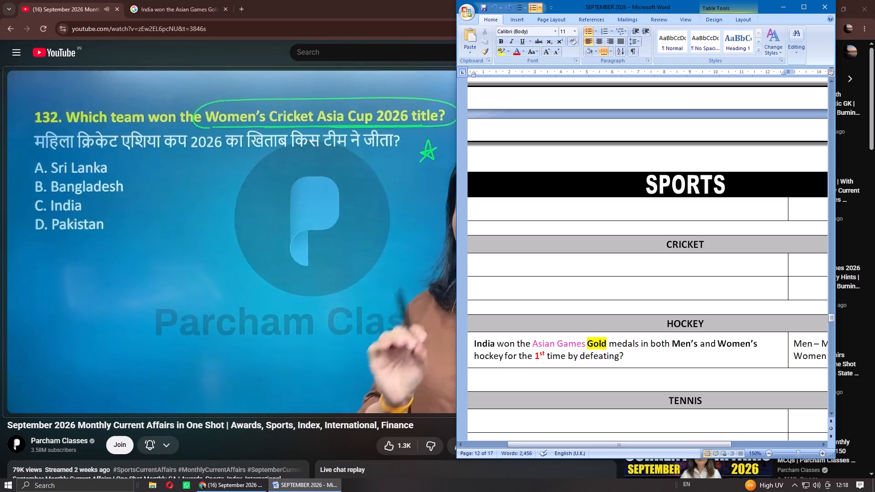
{"action": "left_click", "coordinate": [508, 266]}
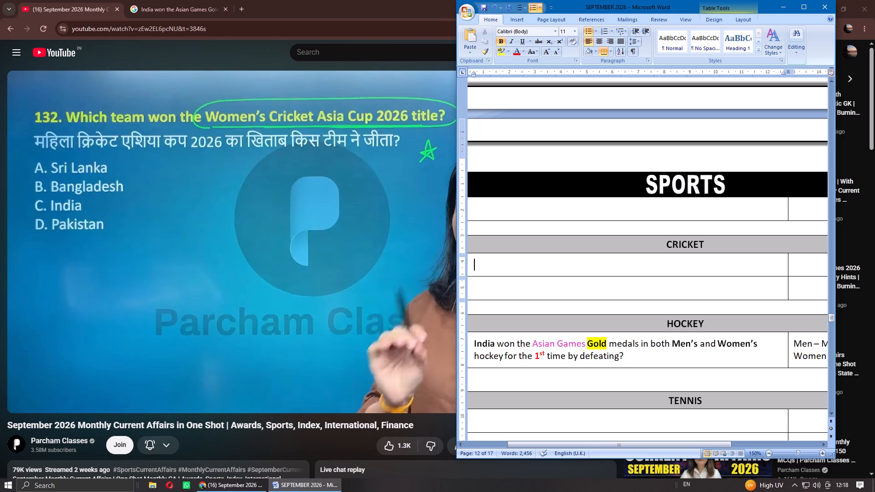
{"action": "left_click", "coordinate": [507, 285]}
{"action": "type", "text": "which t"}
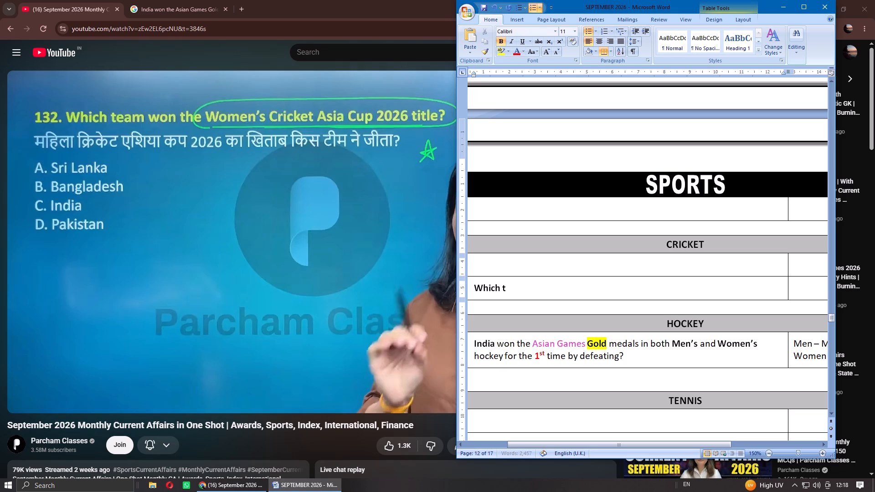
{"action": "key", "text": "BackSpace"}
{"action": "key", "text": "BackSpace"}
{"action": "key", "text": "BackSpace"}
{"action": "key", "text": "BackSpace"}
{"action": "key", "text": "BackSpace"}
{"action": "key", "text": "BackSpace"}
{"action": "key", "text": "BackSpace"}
Enter "Which team won the Women's Cricket Asia Cup 2026 title by defeating Sri Lanka by 72 runs?" in non-bold text with the answer "India".
{"action": "key", "text": "ctrl+b"}
{"action": "type", "text": "Which team won the Women"}
{"action": "type", "text": "'s Cricket Asia C"}
{"action": "type", "text": "up 206"}
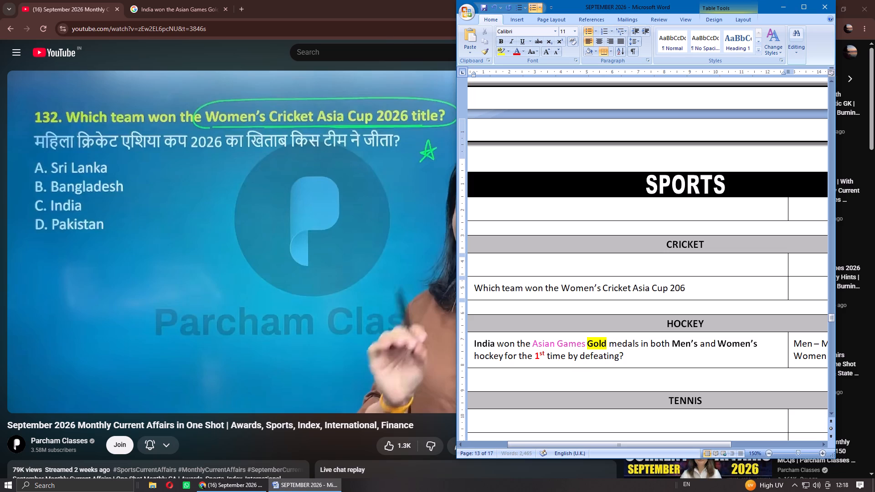
{"action": "key", "text": "BackSpace"}
{"action": "type", "text": "26 title by defeating Sri Lanka by"}
{"action": "key", "text": "space"}
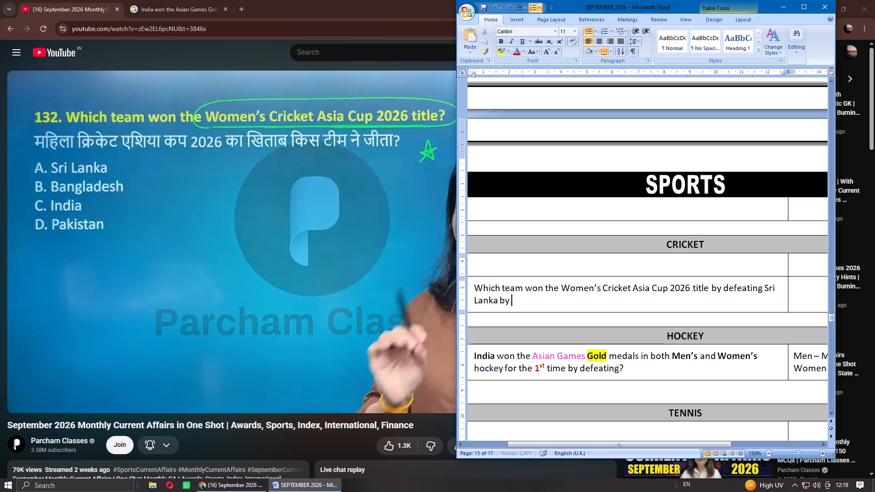
{"action": "type", "text": "72 runs?"}
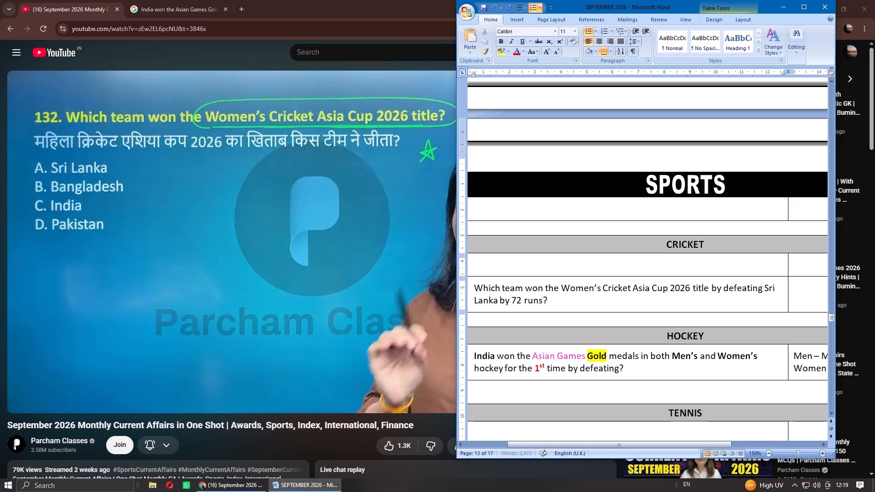
{"action": "key", "text": "Tab"}
{"action": "type", "text": "India"}
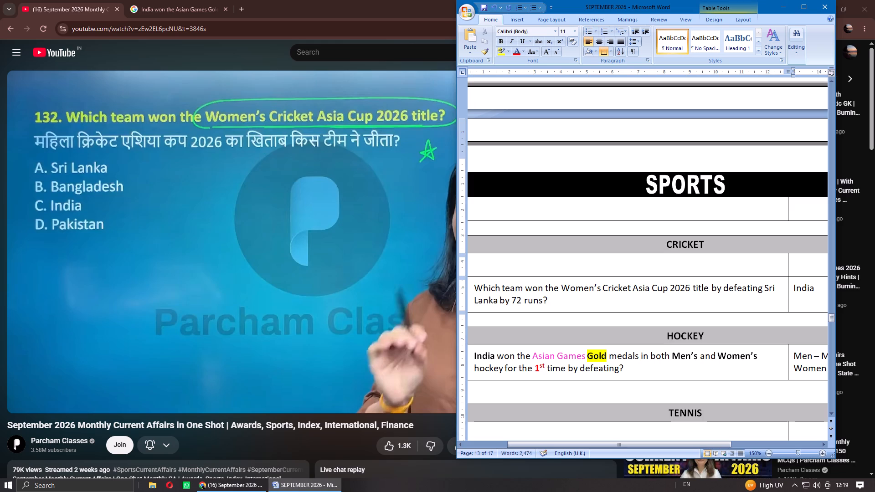
Colour the words "Sri Lanka" in the Women's Cricket Asia Cup question dark orange.
{"action": "left_click_drag", "start_coordinate": [764, 287], "coordinate": [489, 302]}
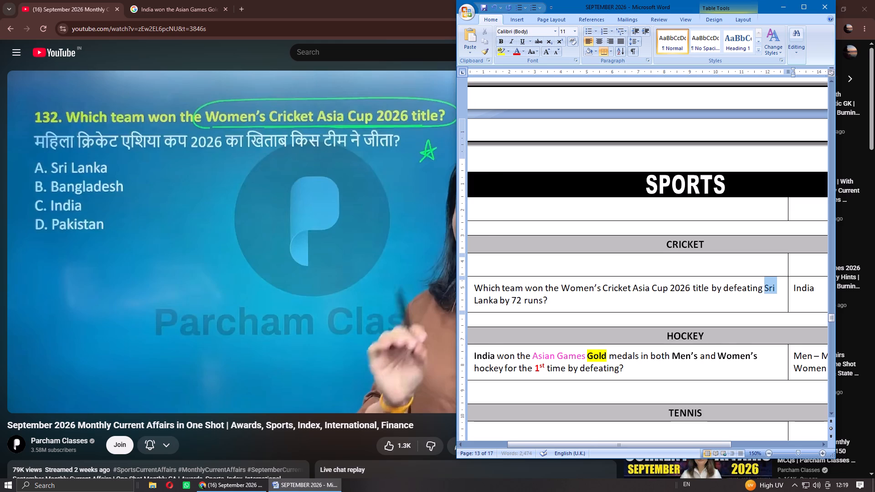
{"action": "left_click_drag", "start_coordinate": [489, 302], "coordinate": [540, 300]}
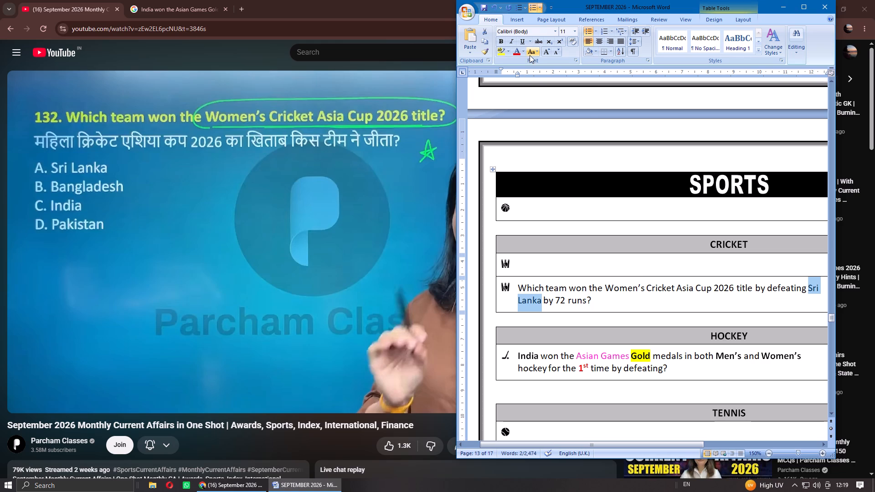
{"action": "left_click", "coordinate": [522, 50]}
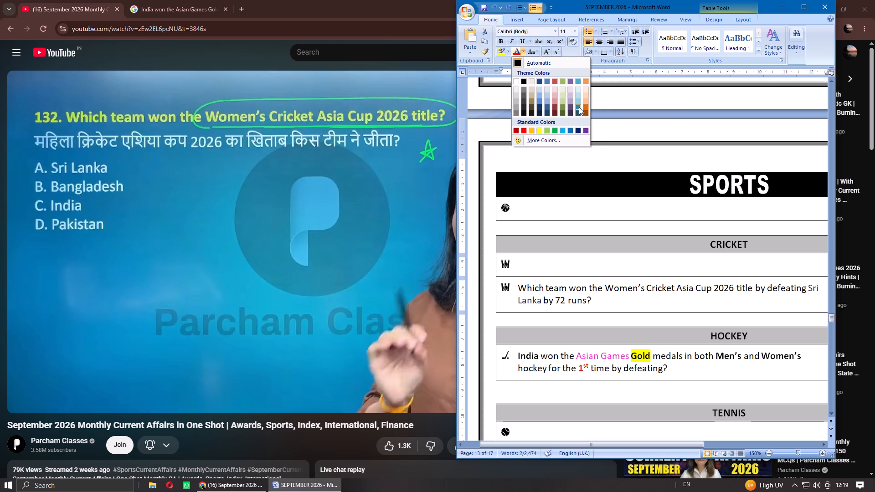
{"action": "left_click", "coordinate": [587, 106]}
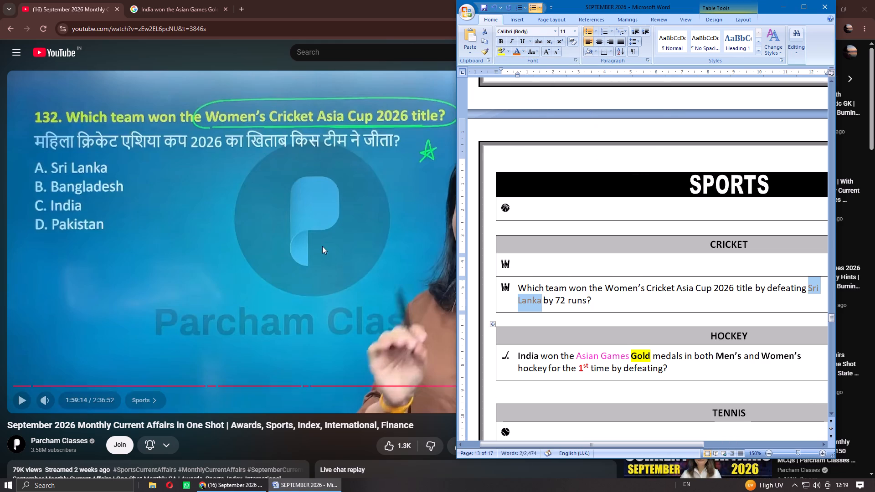
Switch to the YouTube video and resume playback from the Women's Cricket Asia Cup question.
{"action": "left_click", "coordinate": [312, 235]}
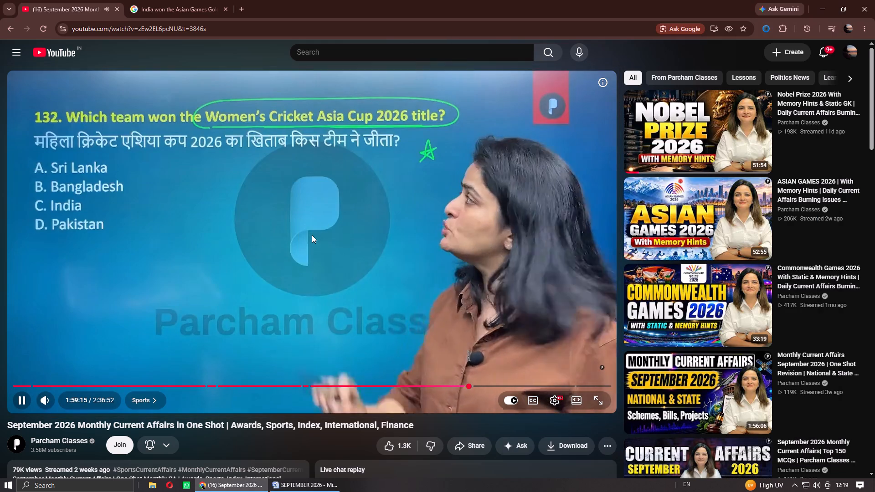
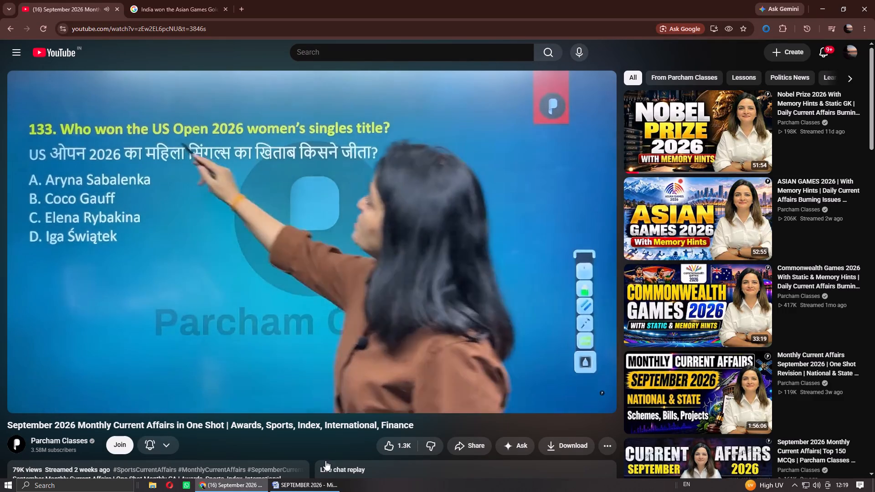
Pause the video and enter "Who won the US Open 2026 Women's singles title?" in the first row of the Word document's TENNIS table.
{"action": "left_click", "coordinate": [359, 215]}
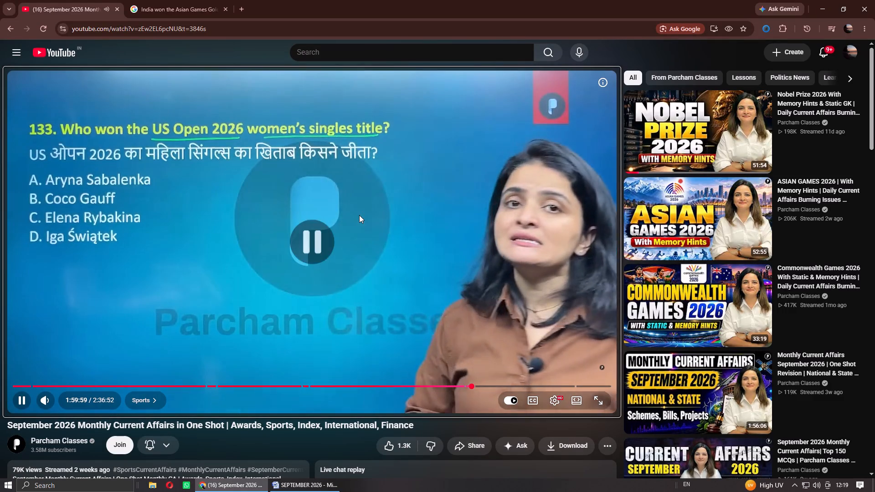
{"action": "left_click", "coordinate": [327, 491]}
{"action": "scroll", "coordinate": [659, 270], "scroll_direction": "down", "scroll_amount": 5}
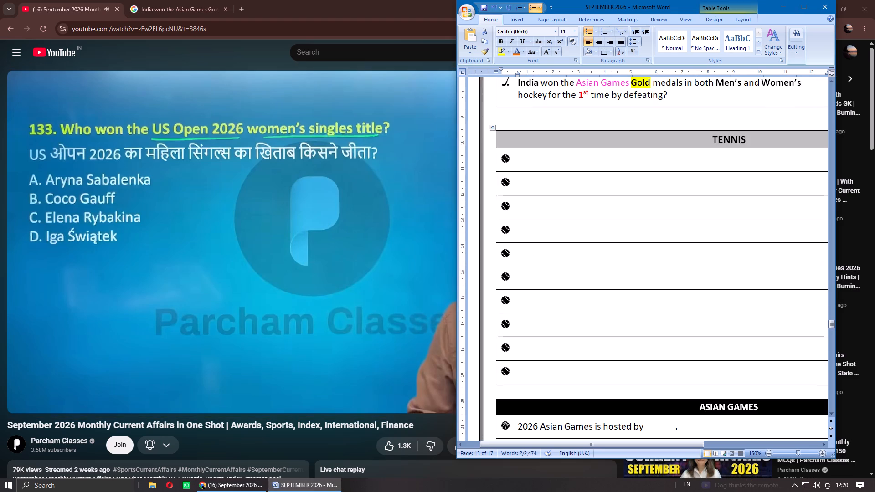
{"action": "left_click", "coordinate": [574, 160]}
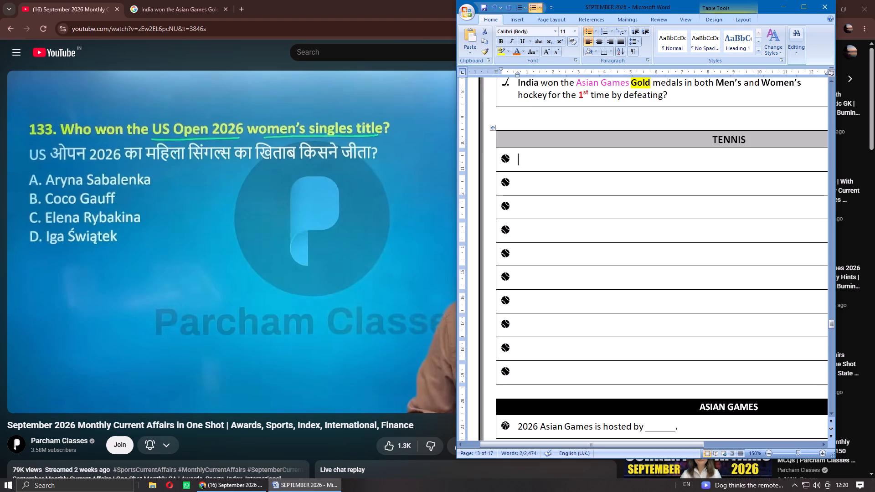
{"action": "type", "text": "Who"}
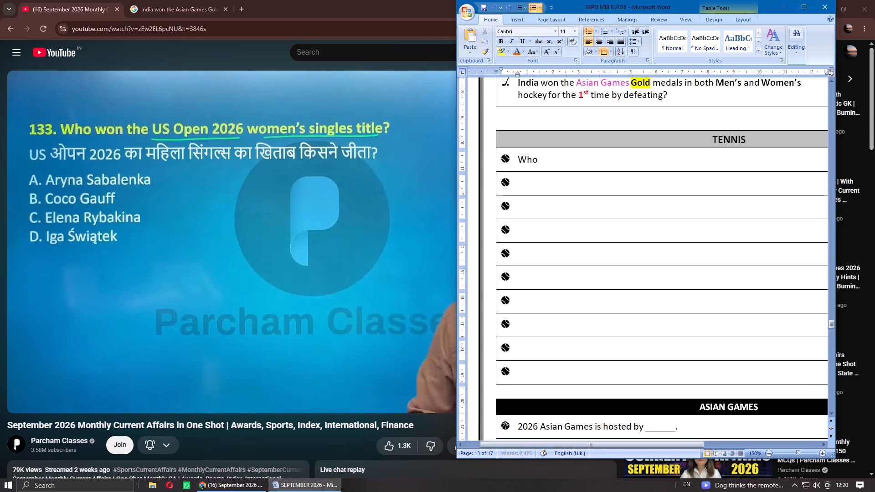
{"action": "key", "text": "space"}
{"action": "type", "text": "won the US Open 2026"}
{"action": "key", "text": "space"}
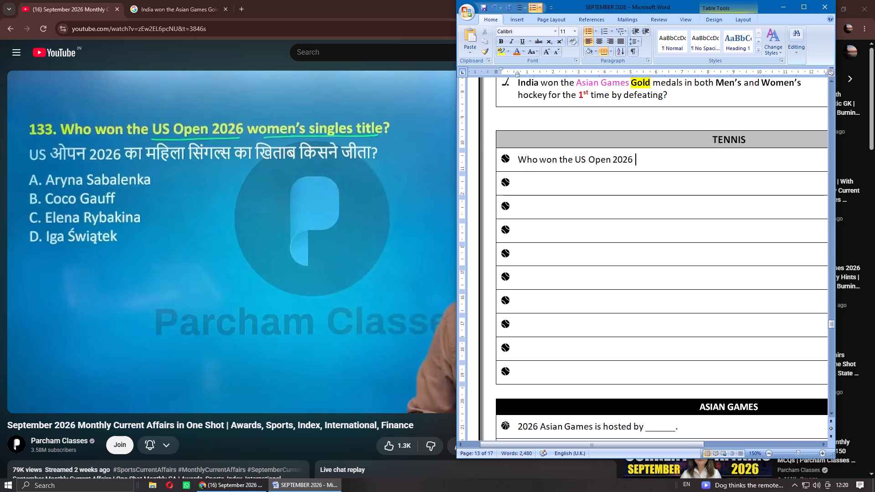
{"action": "type", "text": "Women's S"}
{"action": "key", "text": "BackSpace"}
{"action": "type", "text": "singles title?"}
{"action": "key", "text": "Tab"}
Resume the YouTube video and return to the US Open question in the Word document.
{"action": "left_click", "coordinate": [311, 190]}
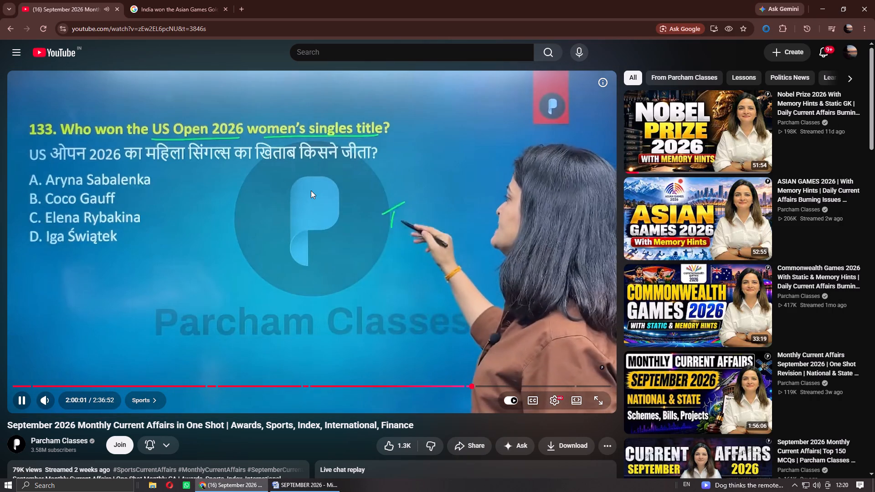
{"action": "left_click", "coordinate": [332, 491]}
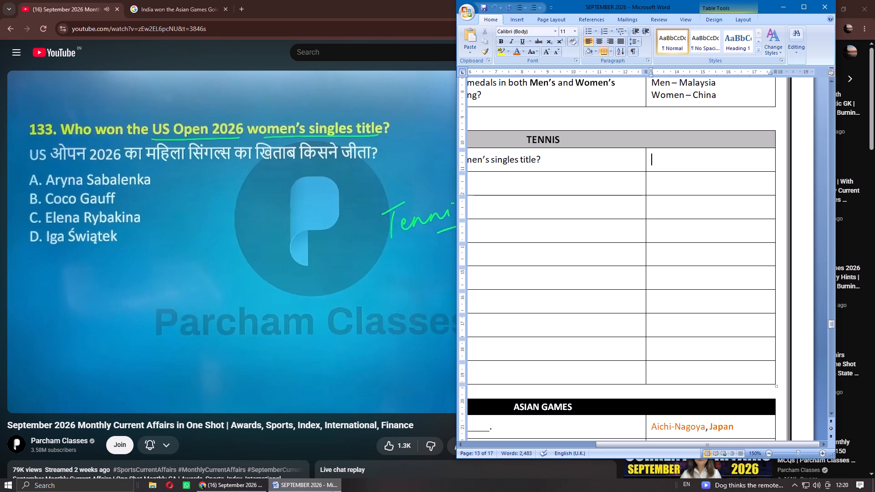
{"action": "left_click_drag", "start_coordinate": [619, 444], "coordinate": [553, 439]}
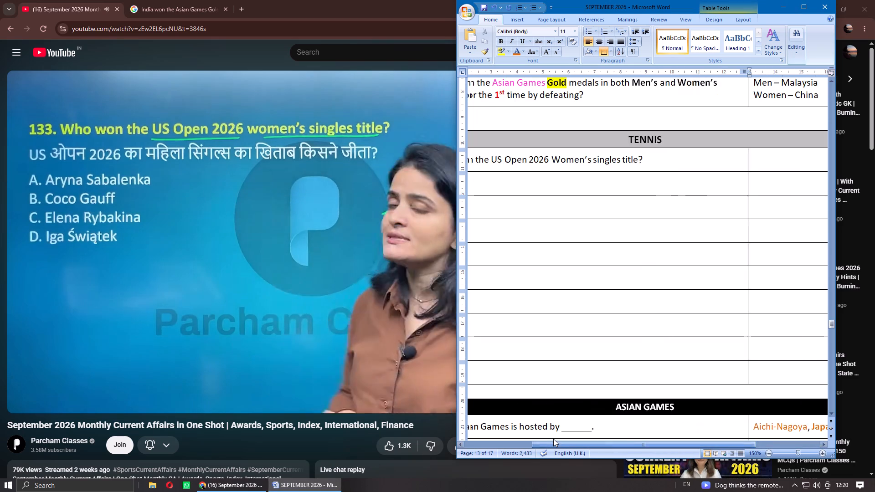
{"action": "left_click_drag", "start_coordinate": [553, 439], "coordinate": [520, 438]}
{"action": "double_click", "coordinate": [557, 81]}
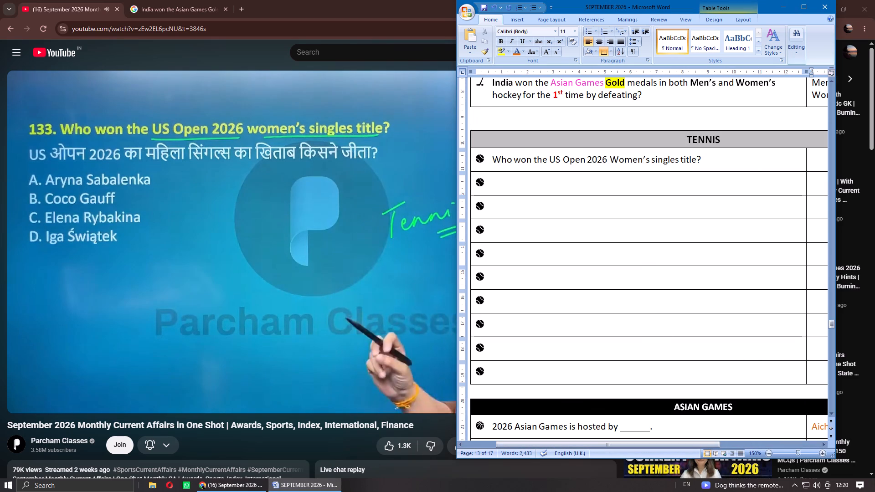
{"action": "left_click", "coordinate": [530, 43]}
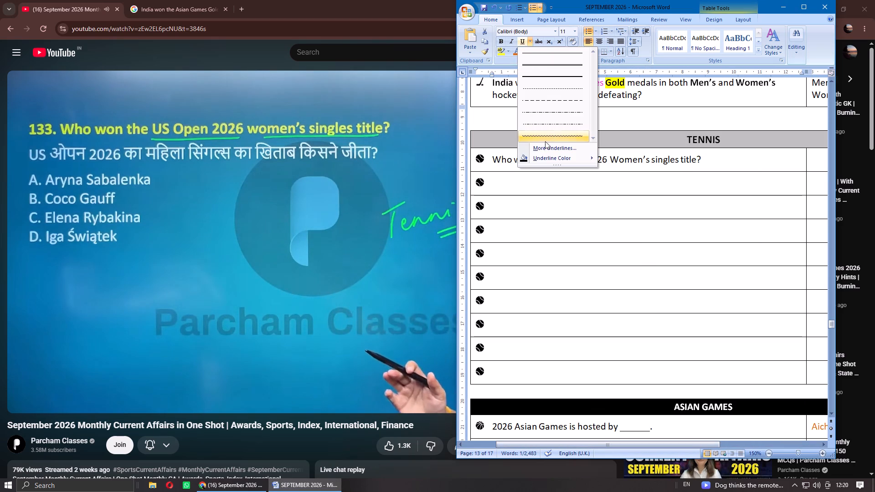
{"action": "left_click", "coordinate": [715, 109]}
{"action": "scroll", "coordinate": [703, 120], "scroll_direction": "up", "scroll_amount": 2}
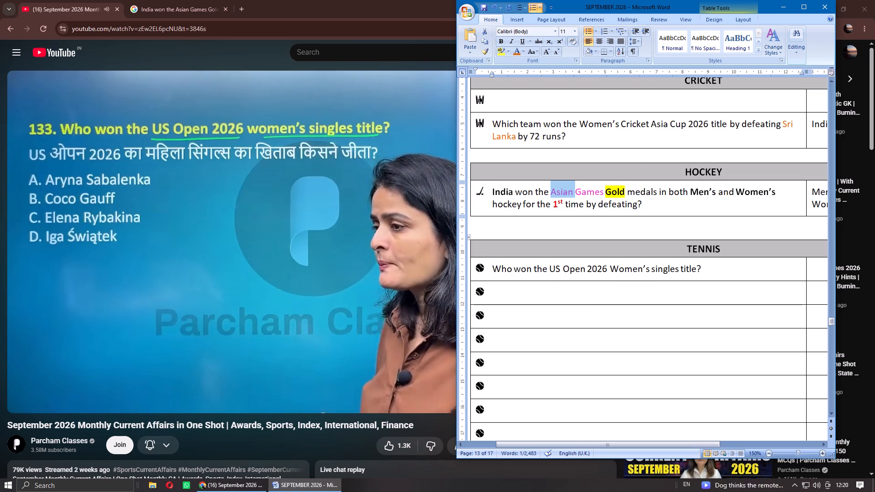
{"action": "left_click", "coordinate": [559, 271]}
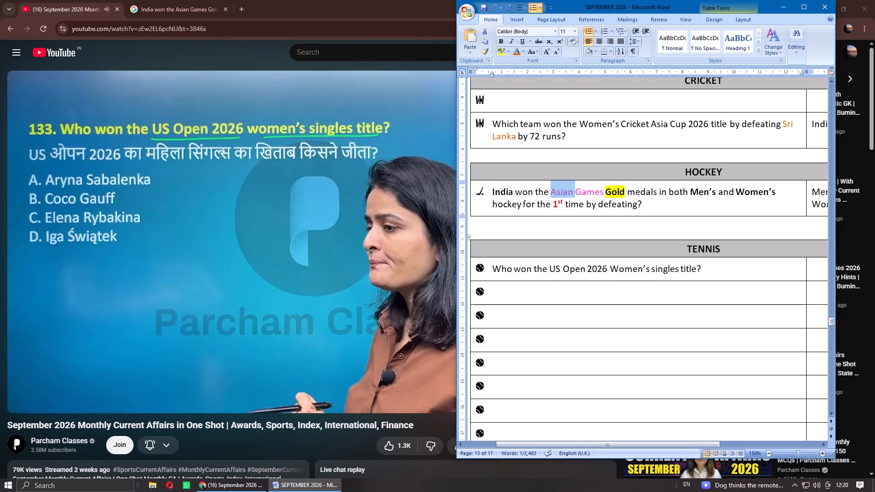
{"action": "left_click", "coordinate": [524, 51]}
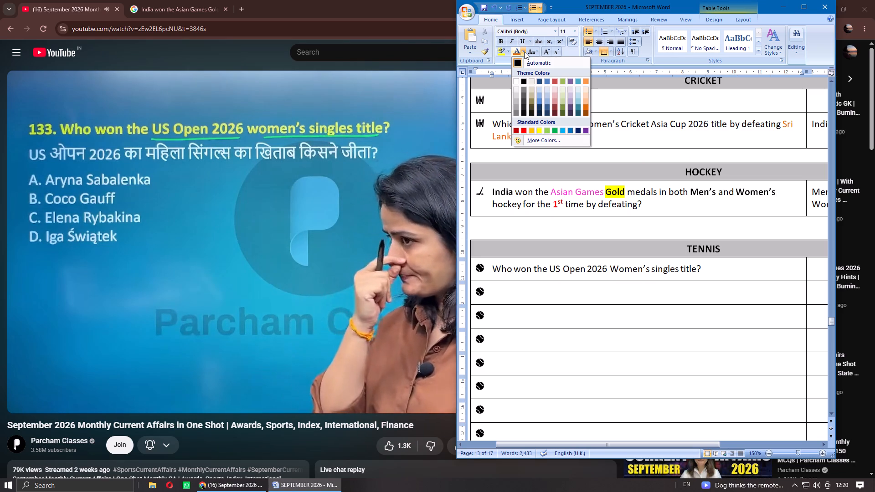
Colour the words "US Open" in the TENNIS question with the same pink as "Games" in the HOCKEY question.
{"action": "triple_click", "coordinate": [578, 193]}
{"action": "left_click", "coordinate": [578, 193]}
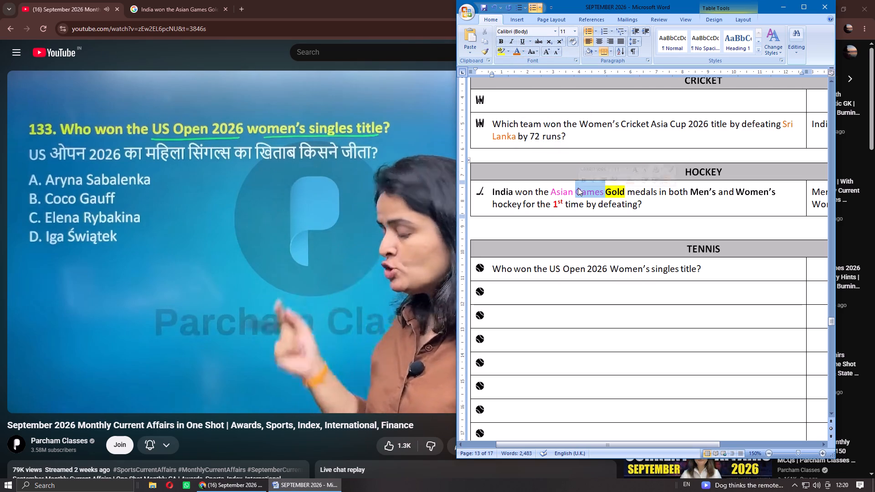
{"action": "left_click", "coordinate": [524, 53]}
{"action": "left_click", "coordinate": [543, 142]}
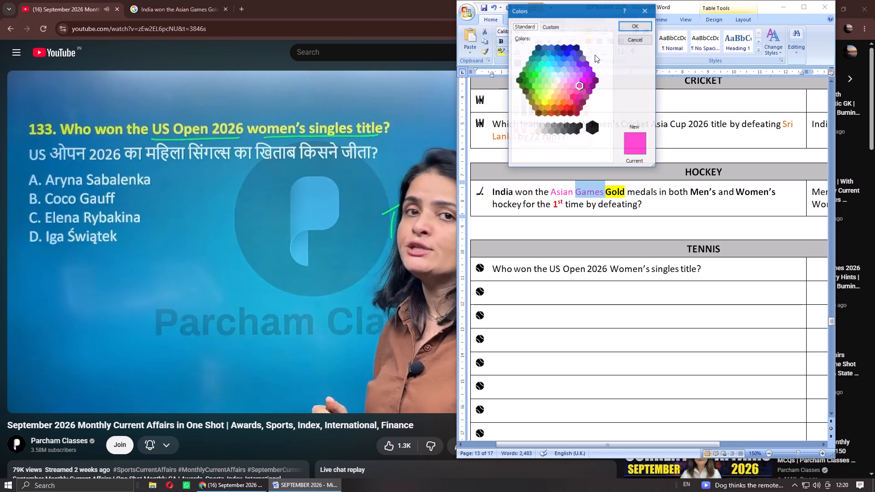
{"action": "left_click", "coordinate": [623, 28]}
{"action": "left_click_drag", "start_coordinate": [553, 270], "coordinate": [579, 268]}
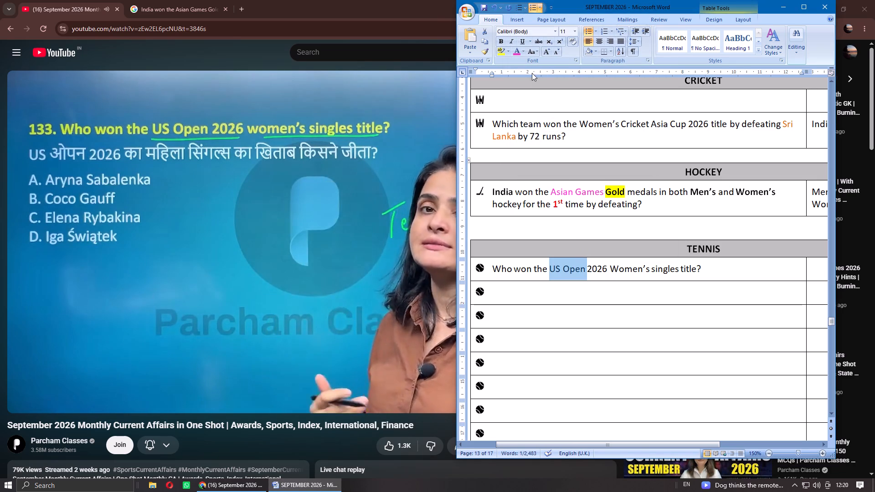
{"action": "left_click", "coordinate": [517, 51]}
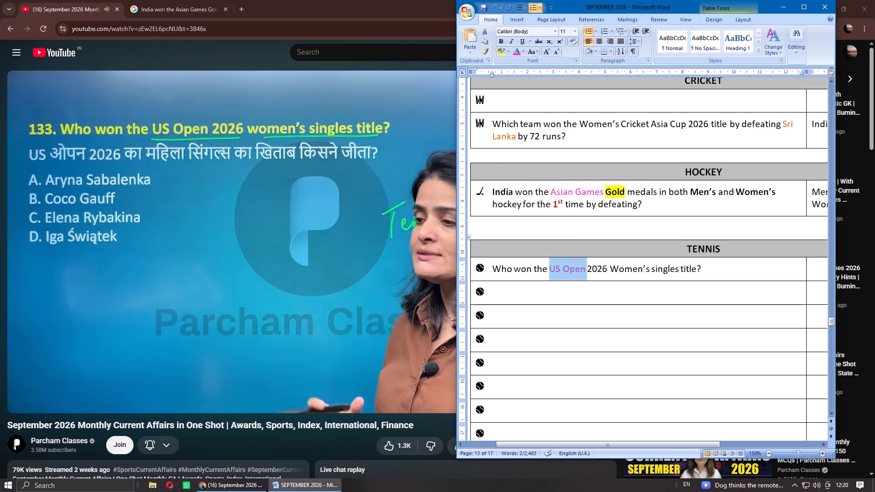
{"action": "left_click", "coordinate": [715, 269]}
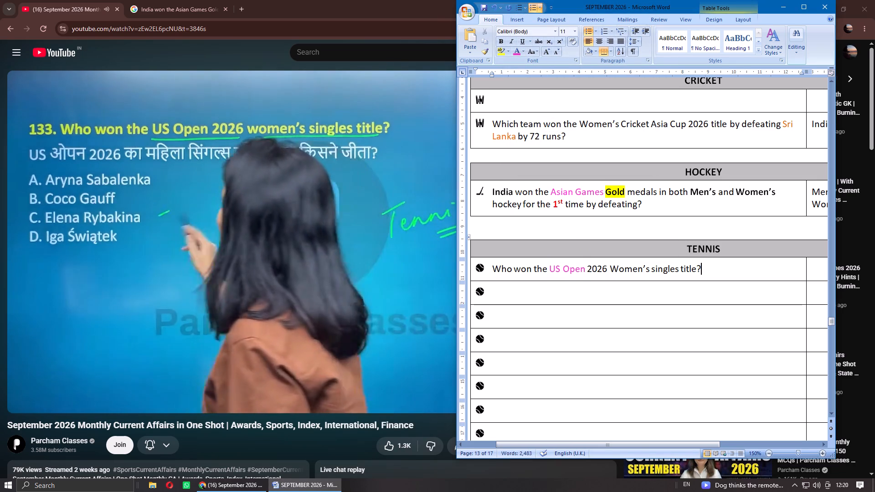
Enter "Elene Rybakina" as the answer to the US Open Women's singles question.
{"action": "left_click", "coordinate": [819, 272]}
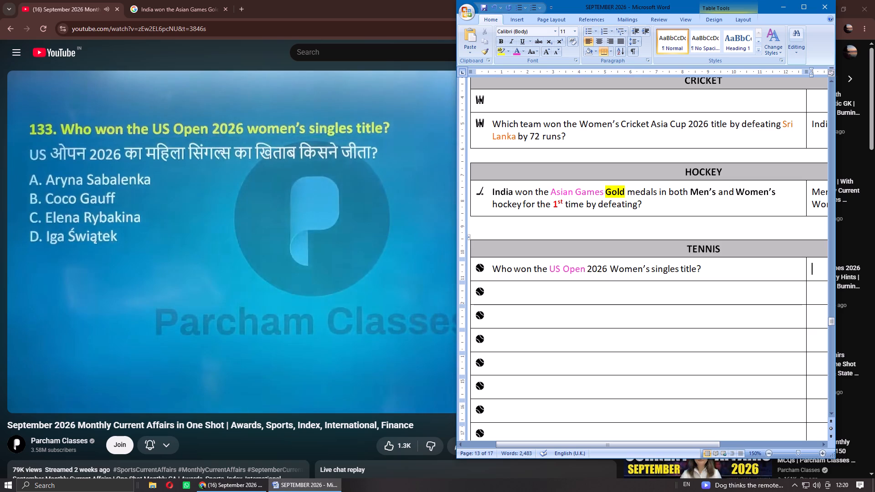
{"action": "type", "text": "Elene"}
{"action": "key", "text": "space"}
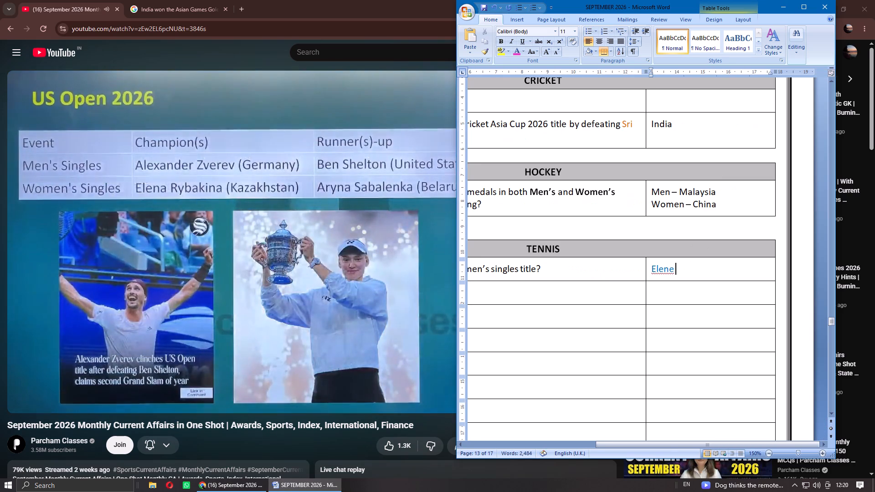
{"action": "key", "text": "shift+r"}
{"action": "type", "text": "yba"}
{"action": "type", "text": "kina"}
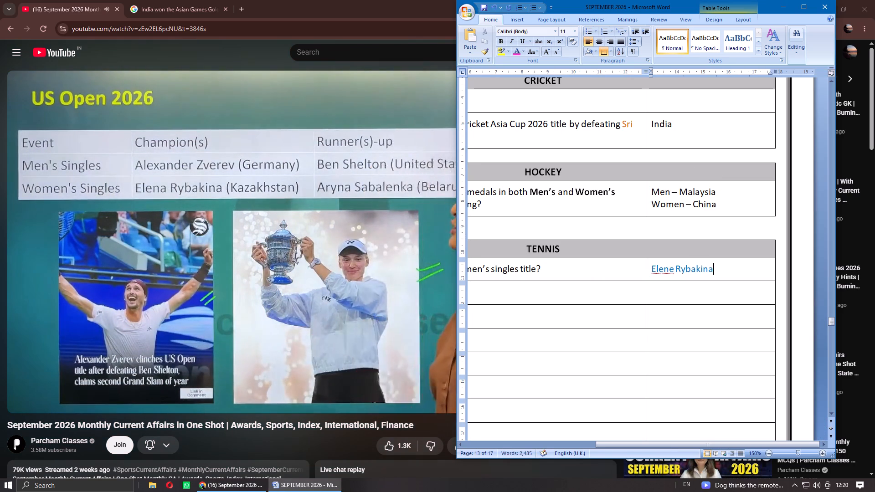
Insert a row above the Women's singles question in the TENNIS table and enter "Alexander Zverev" as its answer.
{"action": "right_click", "coordinate": [604, 269]}
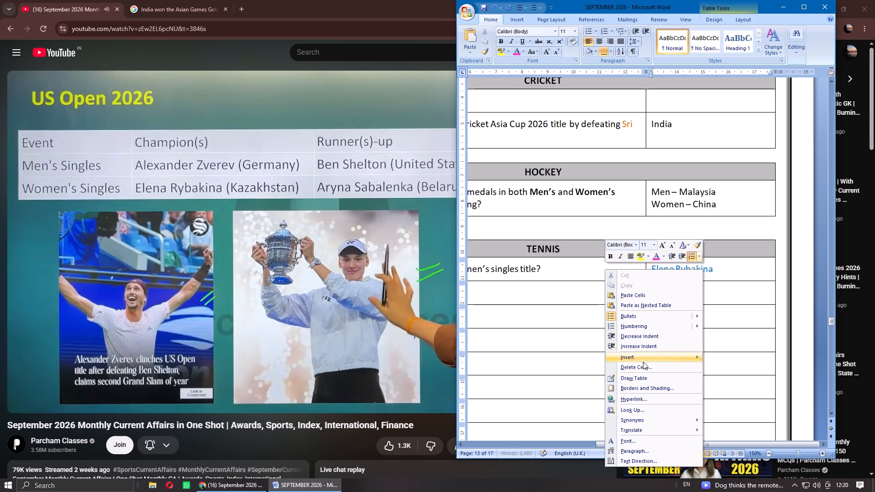
{"action": "left_click", "coordinate": [721, 380]}
{"action": "left_click", "coordinate": [688, 268]}
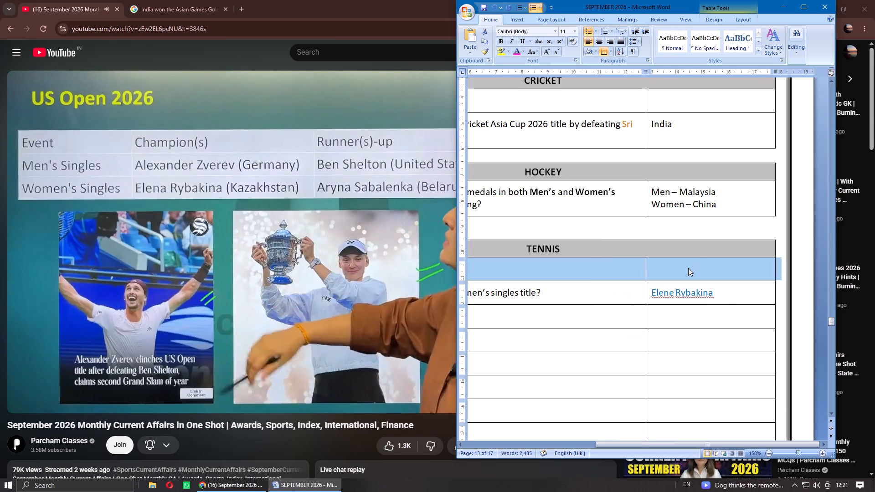
{"action": "key", "text": "shift+a"}
{"action": "type", "text": "lexander Zve"}
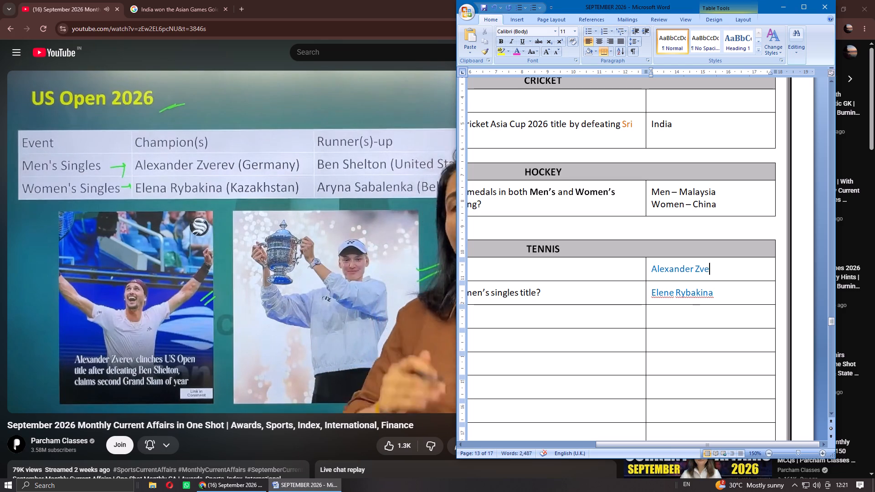
{"action": "type", "text": "rev"}
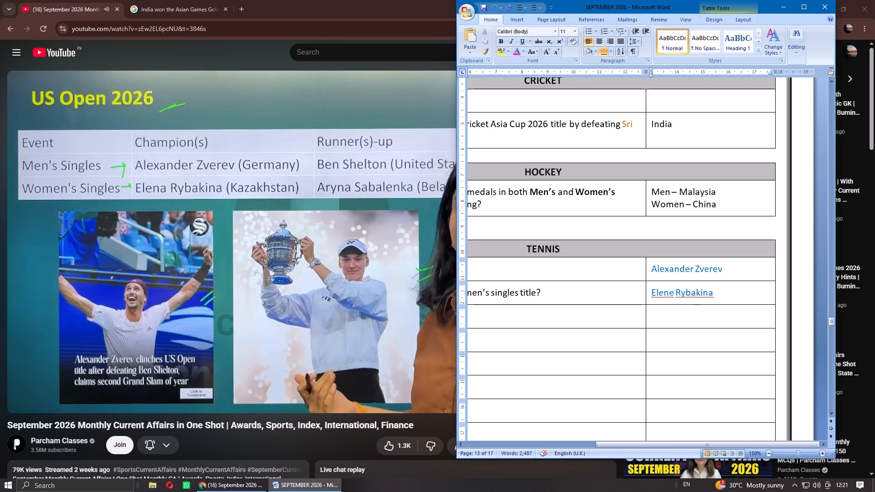
Copy the US Open question into the new TENNIS row and change "Women's" to "Men's" there.
{"action": "left_click_drag", "start_coordinate": [594, 296], "coordinate": [499, 295]}
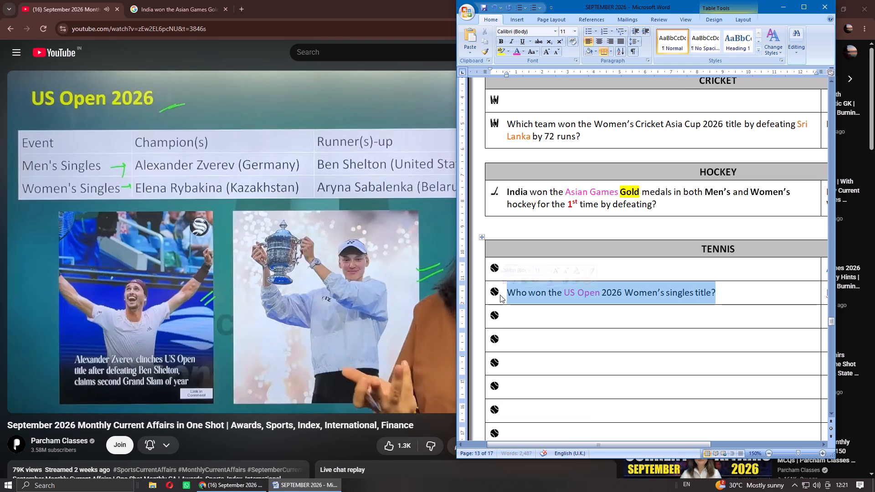
{"action": "key", "text": "ctrl+c"}
{"action": "left_click", "coordinate": [594, 274]}
{"action": "key", "text": "ctrl+v"}
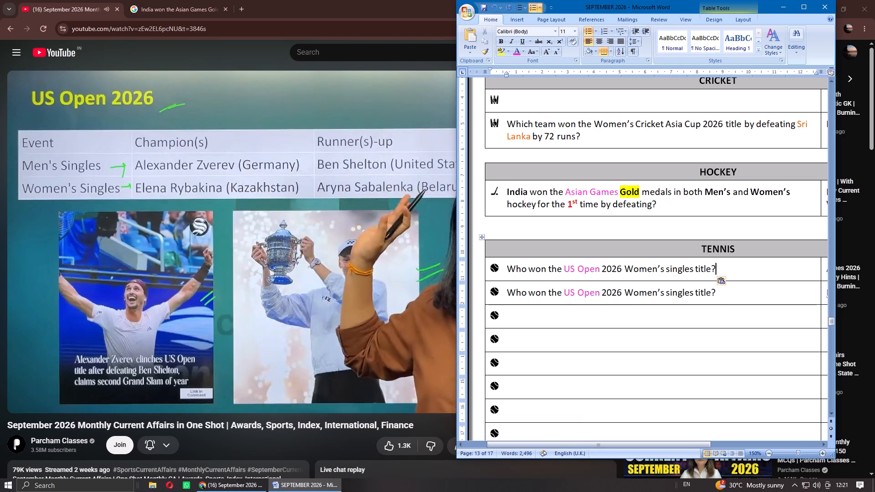
{"action": "left_click", "coordinate": [639, 268]}
{"action": "left_click", "coordinate": [642, 269]}
{"action": "left_click", "coordinate": [645, 269]}
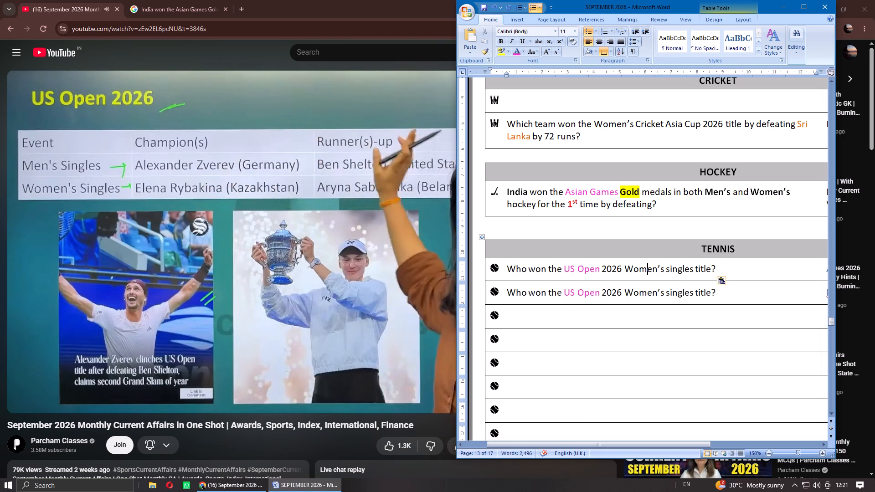
{"action": "key", "text": "BackSpace"}
{"action": "key", "text": "BackSpace"}
{"action": "key", "text": "BackSpace"}
{"action": "key", "text": "shift+m"}
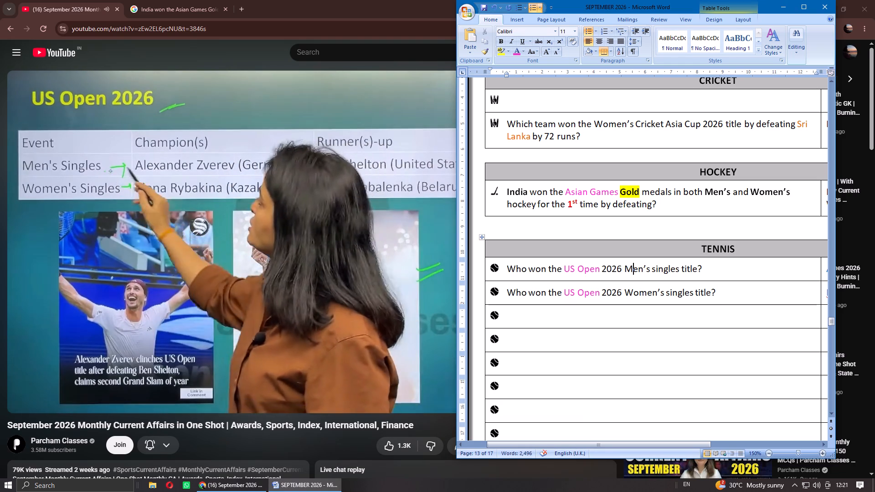
Turn off spell checking for the answer names "Zverev" and "Elene Rybakina" in the TENNIS table.
{"action": "left_click_drag", "start_coordinate": [602, 442], "coordinate": [672, 440]}
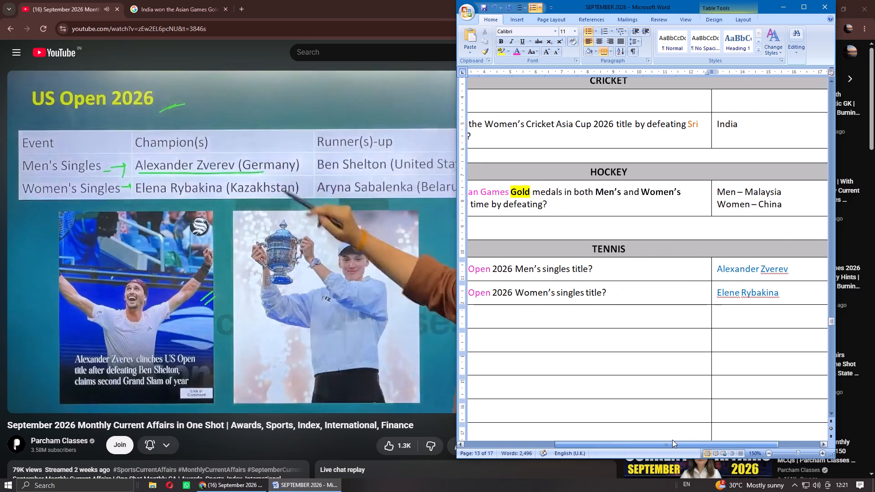
{"action": "left_click_drag", "start_coordinate": [672, 440], "coordinate": [687, 439]}
{"action": "double_click", "coordinate": [749, 268]}
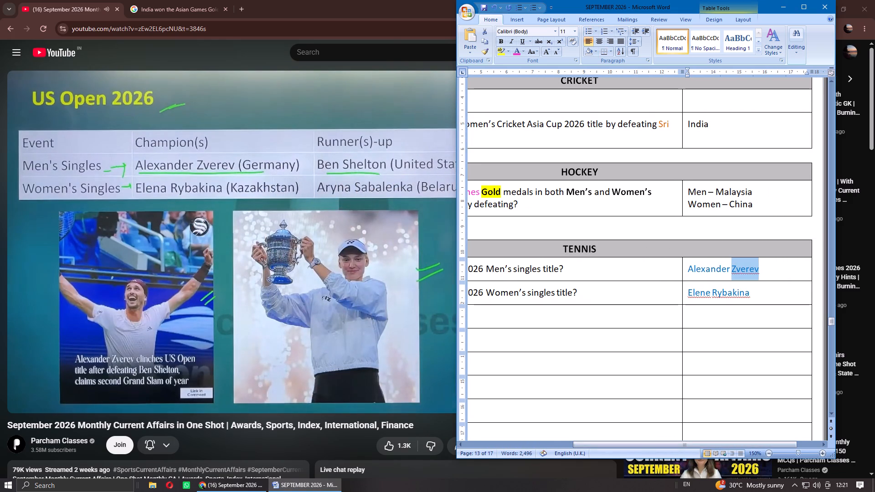
{"action": "left_click_drag", "start_coordinate": [703, 292], "coordinate": [730, 291], "text": "ctrl"}
{"action": "left_click", "coordinate": [570, 457]}
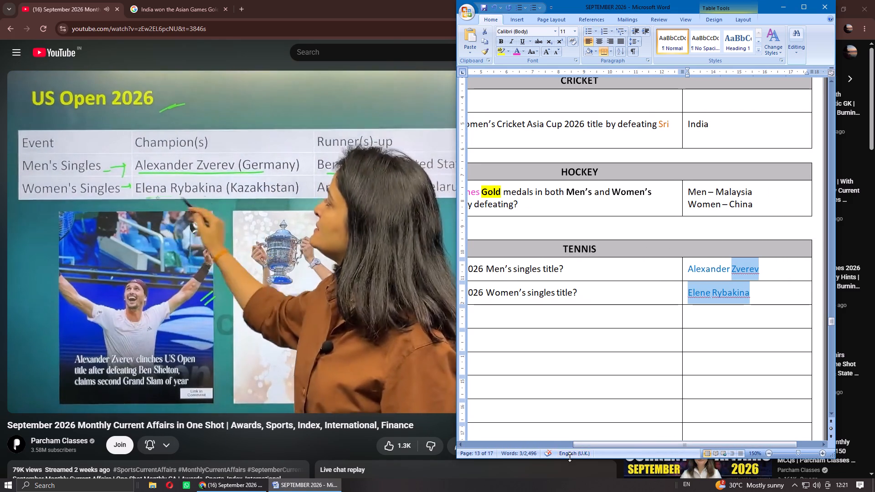
{"action": "left_click", "coordinate": [571, 451]}
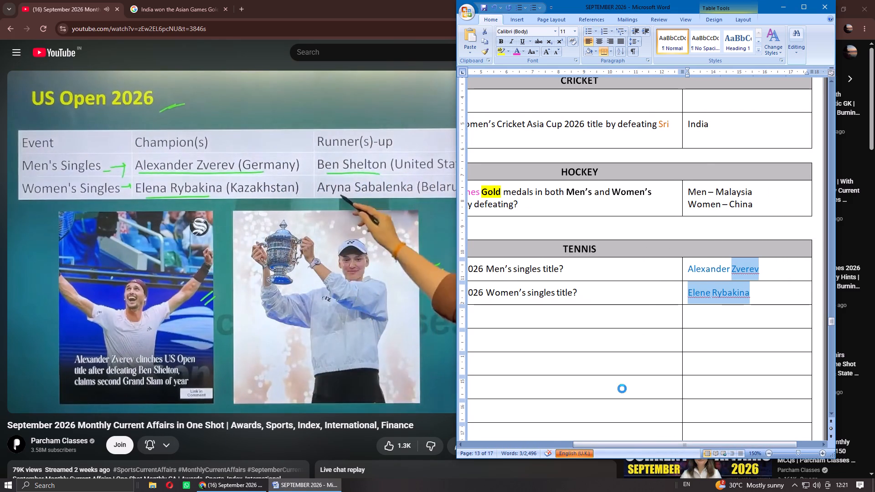
{"action": "left_click", "coordinate": [633, 263]}
{"action": "left_click", "coordinate": [644, 286]}
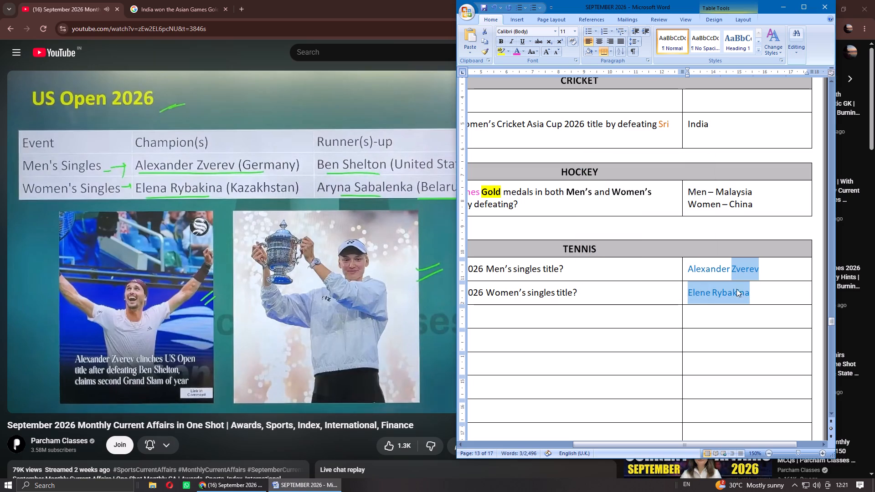
{"action": "left_click", "coordinate": [740, 287]}
Pause the YouTube video on the US Open 2026 champions slide and switch back to the Word document.
{"action": "left_click", "coordinate": [347, 222]}
{"action": "left_click", "coordinate": [326, 487]}
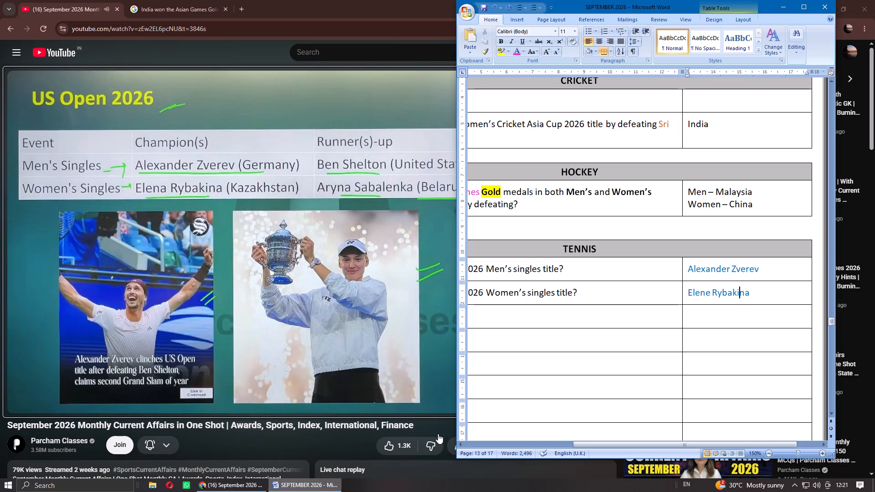
Add the countries in brackets to the TENNIS answers: "(Germany)" after Alexander Zverev and "(Kazakhstan)" after Elene Rybakina.
{"action": "left_click", "coordinate": [771, 268]}
{"action": "key", "text": "space"}
{"action": "type", "text": "()"}
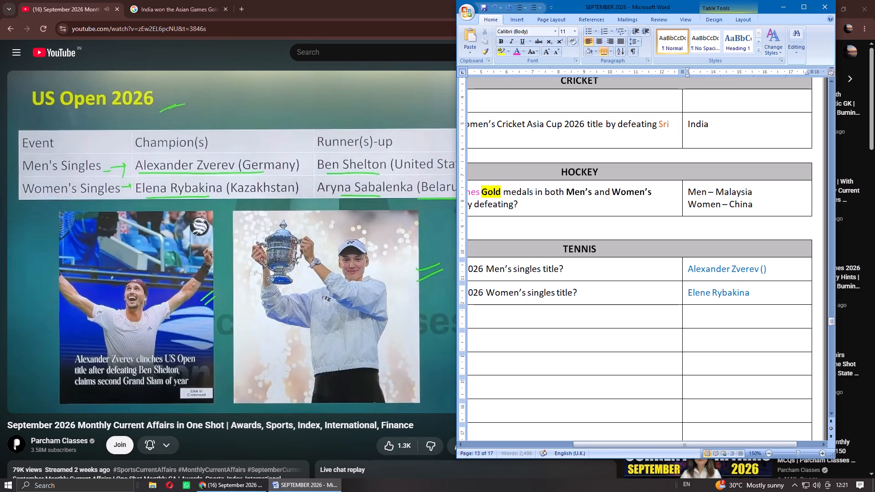
{"action": "key", "text": "Left"}
{"action": "type", "text": "Germany"}
{"action": "key", "text": "Down"}
{"action": "key", "text": "space"}
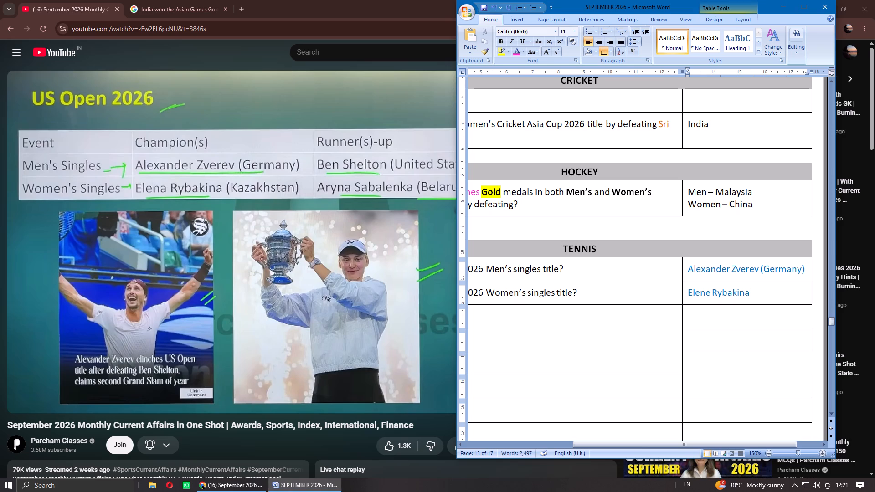
{"action": "type", "text": "()"}
{"action": "key", "text": "Left"}
{"action": "type", "text": "Kaza"}
{"action": "type", "text": "khstan"}
Set the font colour of "(Germany)" and "(Kazakhstan)", brackets included, to Automatic in the TENNIS answers.
{"action": "left_click_drag", "start_coordinate": [805, 290], "coordinate": [748, 296]}
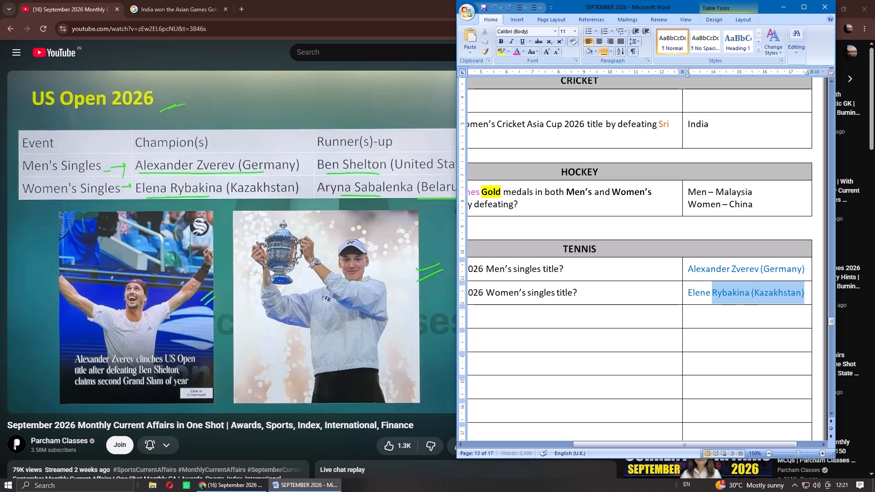
{"action": "left_click_drag", "start_coordinate": [748, 296], "coordinate": [752, 294]}
{"action": "left_click_drag", "start_coordinate": [808, 267], "coordinate": [759, 274], "text": "ctrl"}
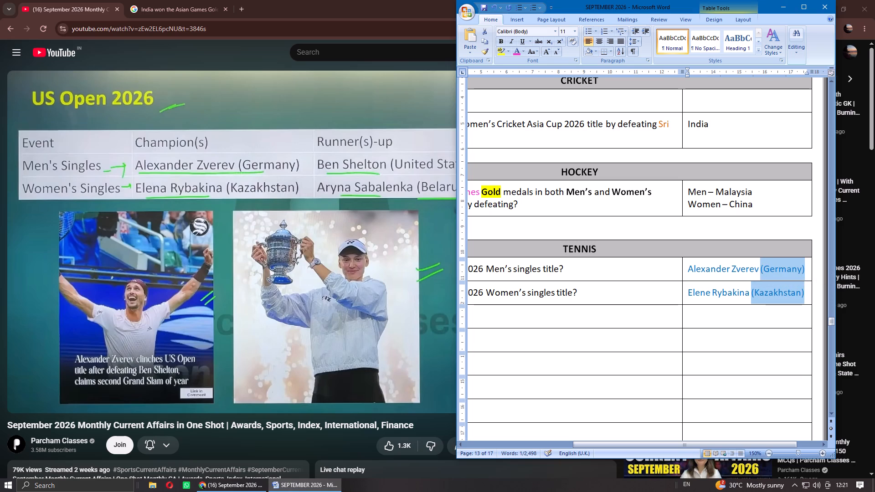
{"action": "left_click_drag", "start_coordinate": [759, 274], "coordinate": [761, 272], "text": "ctrl"}
{"action": "left_click", "coordinate": [522, 51]}
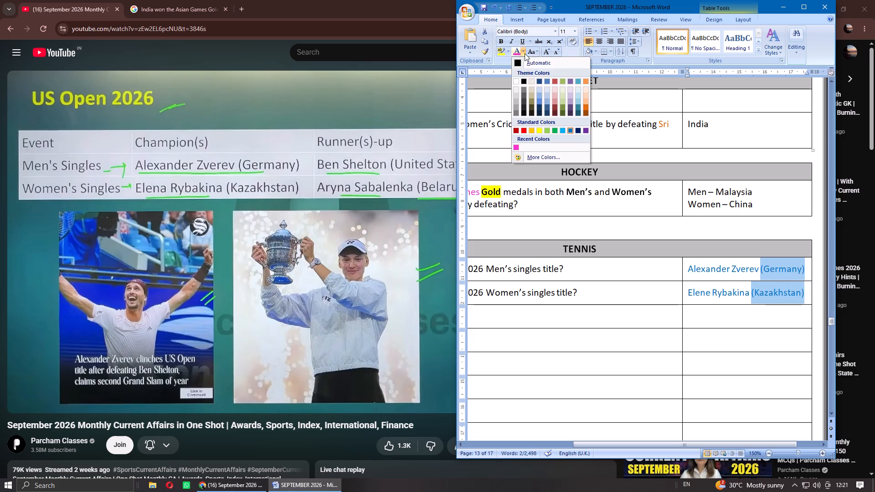
{"action": "left_click", "coordinate": [531, 63]}
{"action": "left_click", "coordinate": [779, 261]}
Colour the country names "Germany" and "Kazakhstan" orange in the TENNIS answers, leaving out the brackets.
{"action": "double_click", "coordinate": [778, 268]}
{"action": "double_click", "coordinate": [774, 296], "text": "ctrl"}
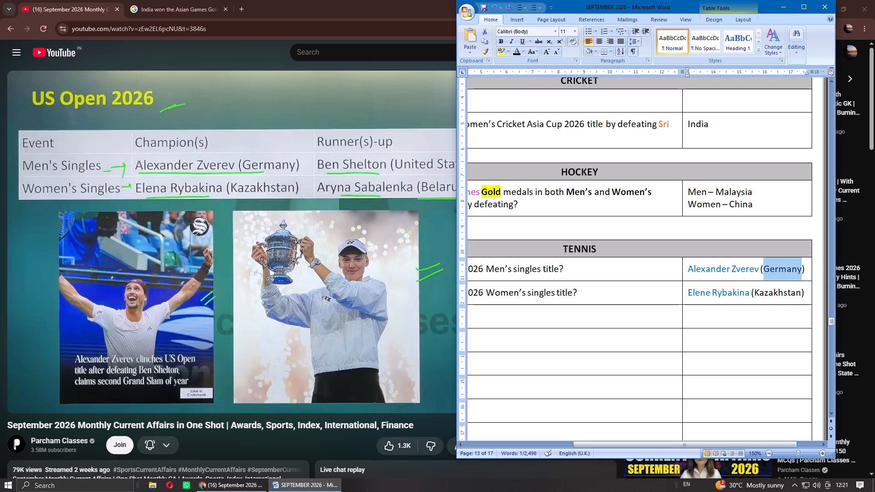
{"action": "left_click", "coordinate": [523, 52]}
{"action": "left_click", "coordinate": [585, 107]}
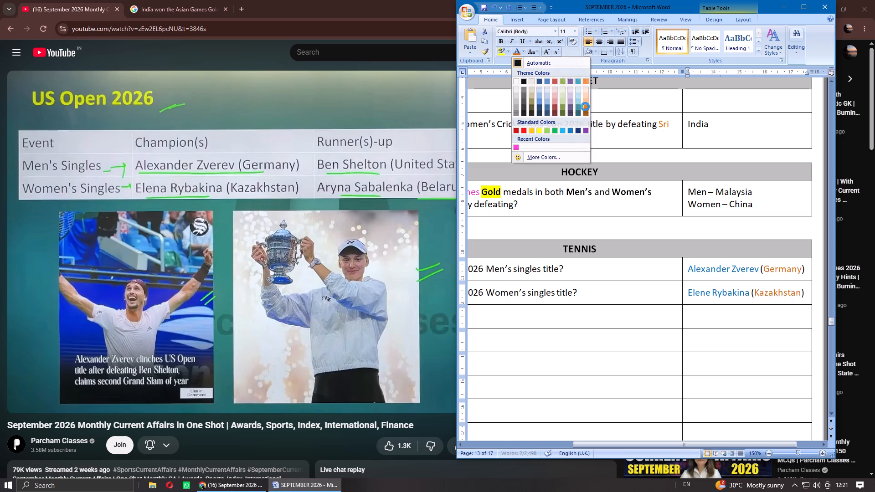
{"action": "left_click", "coordinate": [639, 271]}
Turn off spell checking for "(Germany)" and "(Kazakhstan)" in the TENNIS answers.
{"action": "left_click_drag", "start_coordinate": [806, 293], "coordinate": [755, 295]}
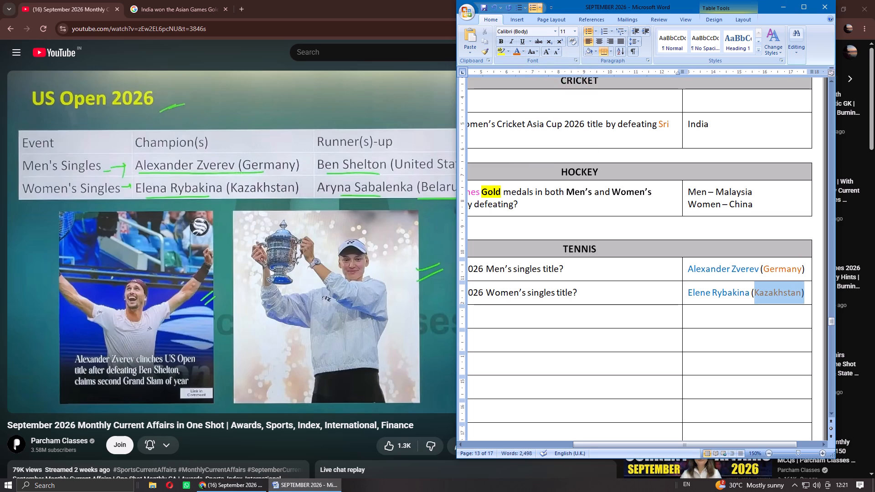
{"action": "left_click_drag", "start_coordinate": [755, 295], "coordinate": [752, 292]}
{"action": "left_click_drag", "start_coordinate": [806, 271], "coordinate": [765, 272], "text": "ctrl"}
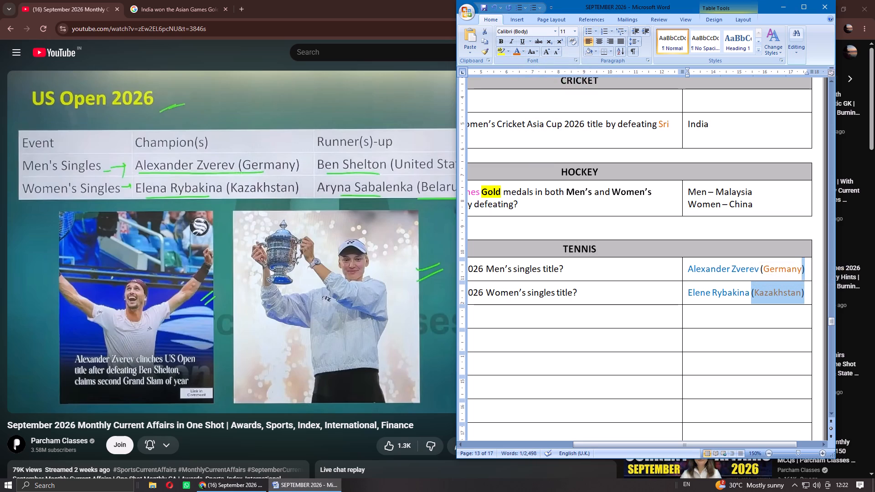
{"action": "left_click_drag", "start_coordinate": [765, 272], "coordinate": [761, 274], "text": "ctrl"}
{"action": "left_click", "coordinate": [568, 450]}
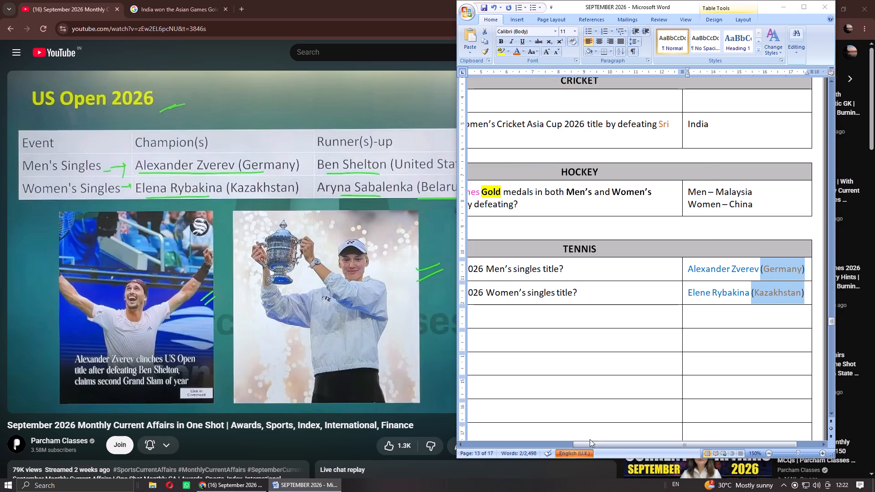
{"action": "left_click", "coordinate": [624, 258]}
{"action": "left_click", "coordinate": [641, 281]}
{"action": "left_click", "coordinate": [622, 274]}
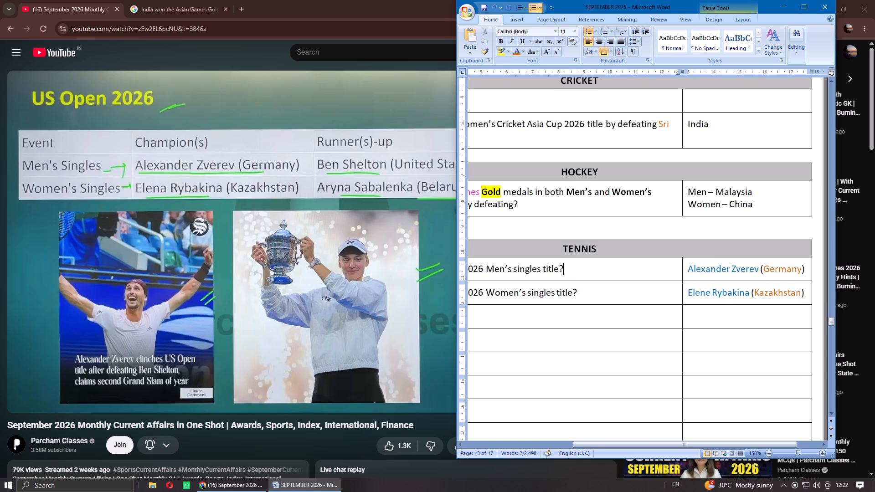
Save the SEPTEMBER 2026 document.
{"action": "left_click", "coordinate": [481, 10]}
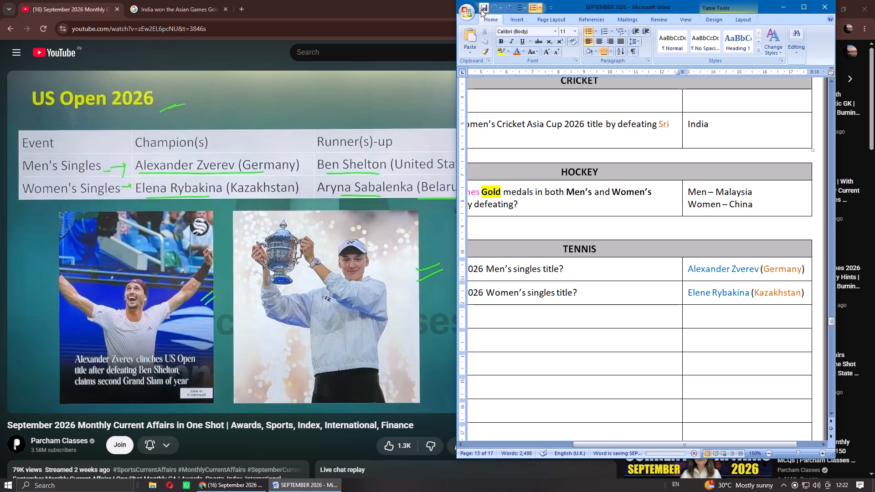
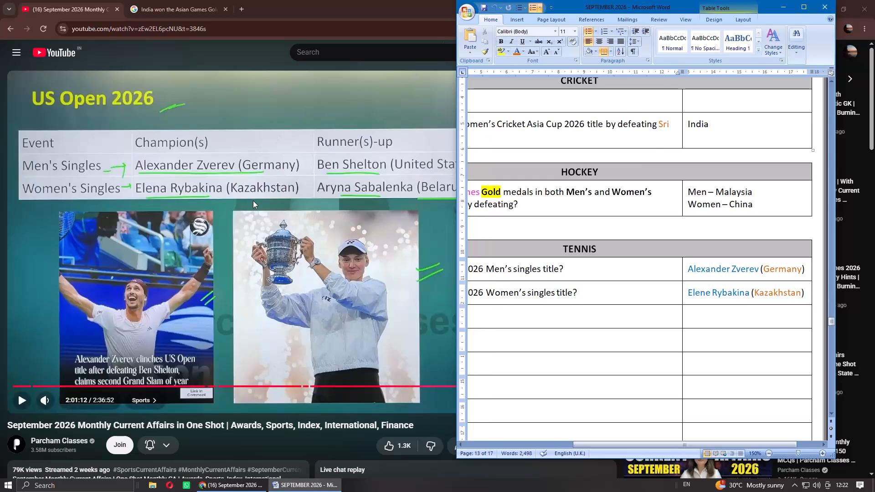
Switch to the YouTube video, resume playback and pause it on the slide about the Grand Slam tennis tournaments.
{"action": "left_click", "coordinate": [255, 203]}
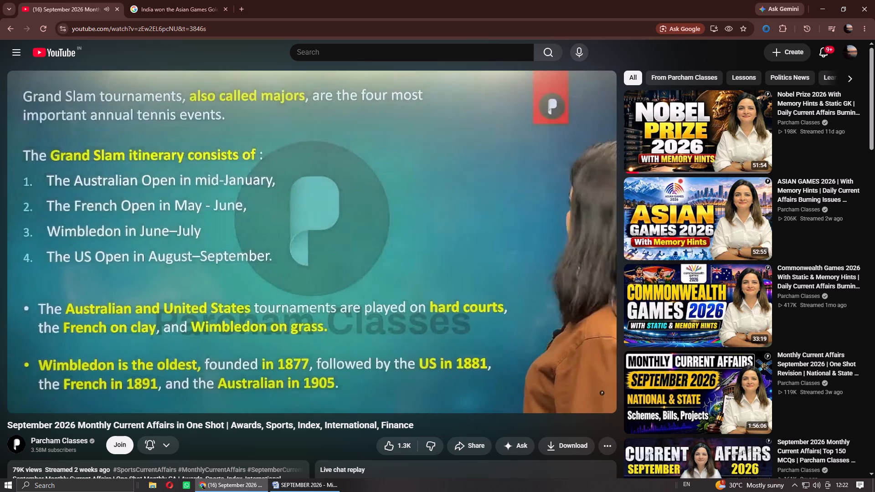
{"action": "key", "text": "space"}
{"action": "key", "text": "space"}
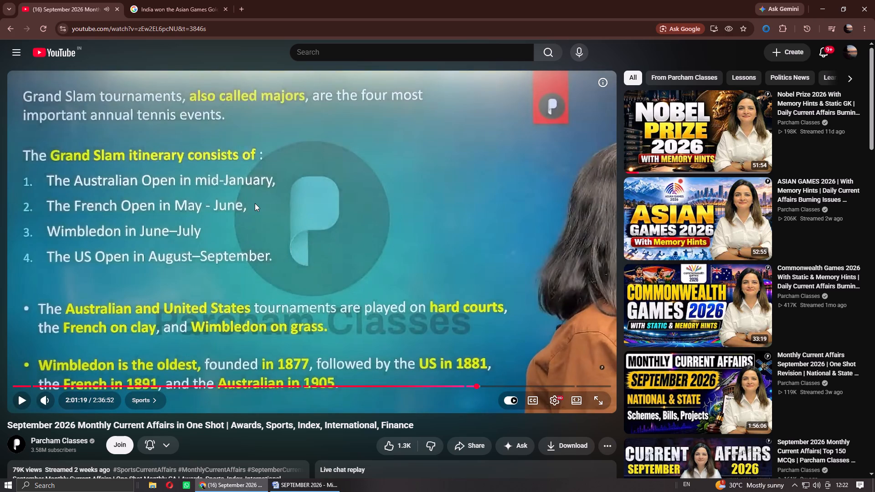
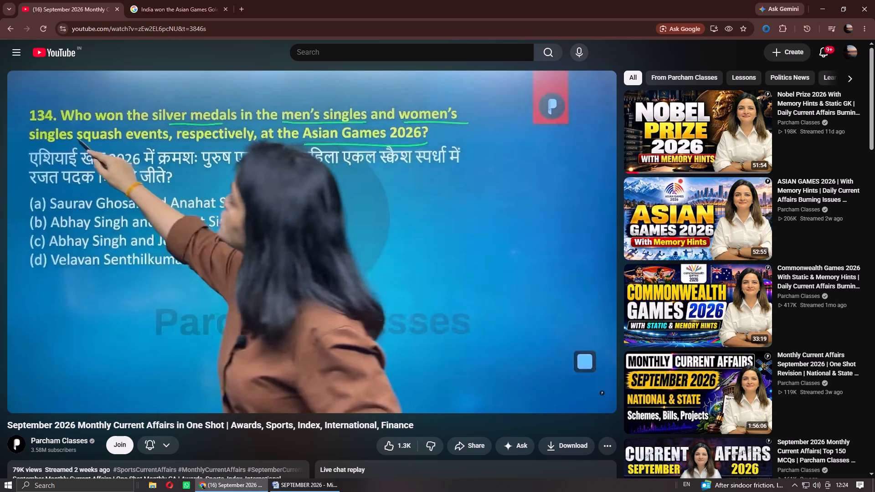
Switch to Word and look through the ASIAN GAMES table, its medal winner rows and the tables above it.
{"action": "left_click", "coordinate": [303, 491]}
{"action": "scroll", "coordinate": [590, 331], "scroll_direction": "down", "scroll_amount": 7}
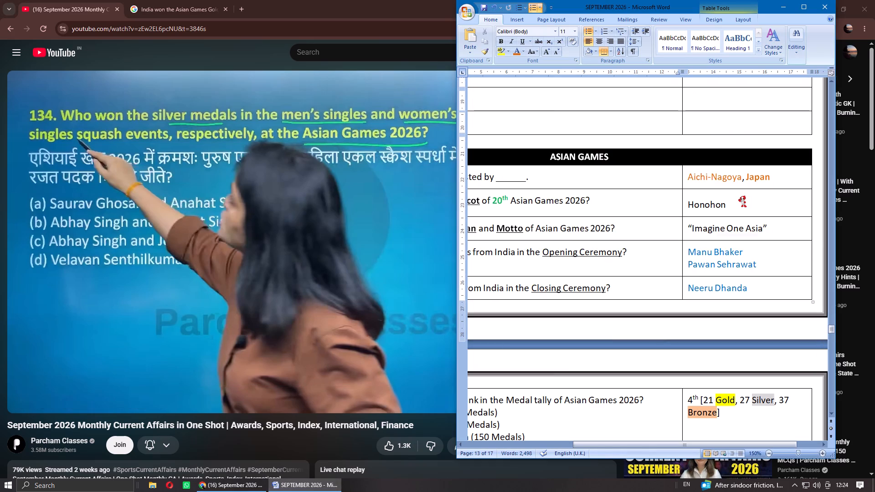
{"action": "left_click_drag", "start_coordinate": [618, 446], "coordinate": [519, 430]}
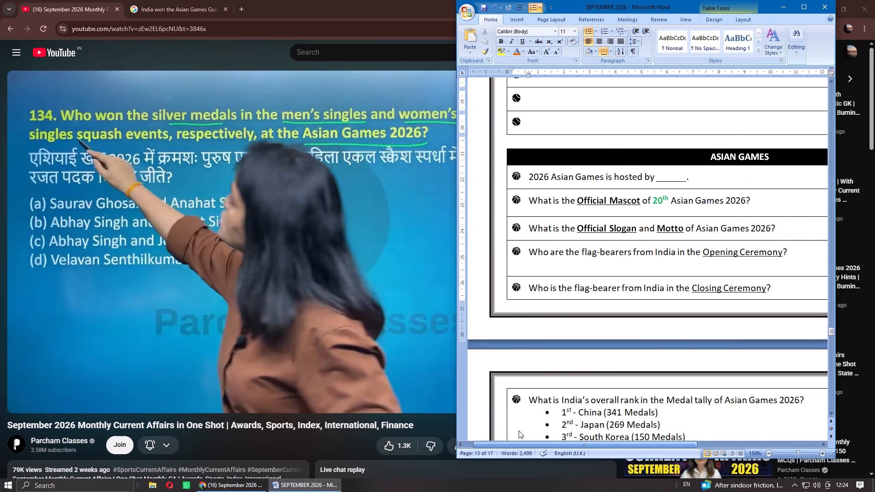
{"action": "left_click_drag", "start_coordinate": [519, 430], "coordinate": [594, 432]}
{"action": "scroll", "coordinate": [655, 310], "scroll_direction": "down", "scroll_amount": 5}
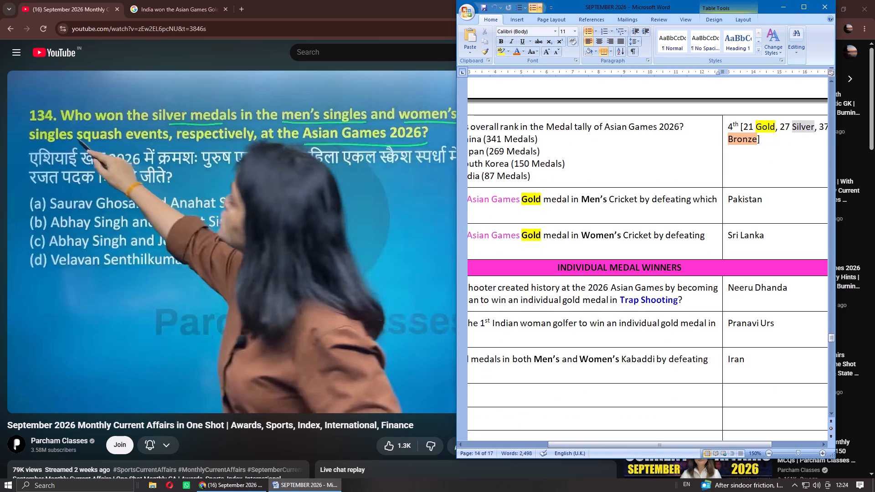
{"action": "scroll", "coordinate": [647, 353], "scroll_direction": "down", "scroll_amount": 4}
{"action": "scroll", "coordinate": [647, 353], "scroll_direction": "up", "scroll_amount": 9}
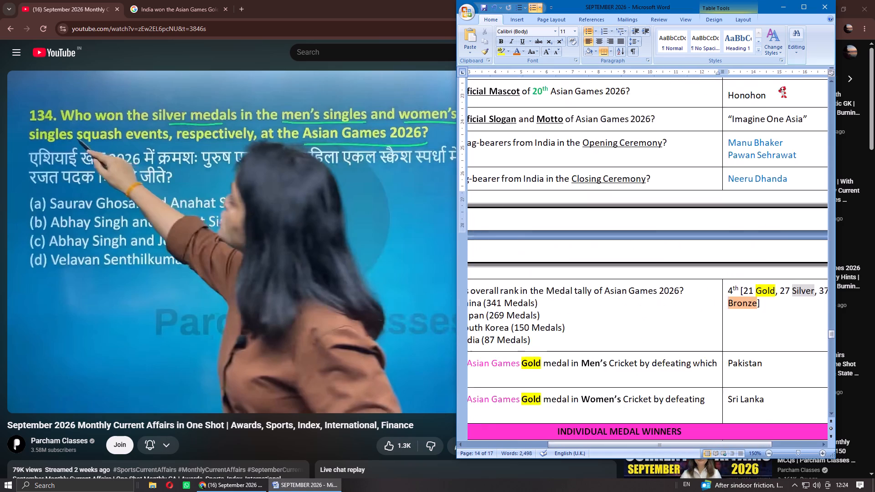
{"action": "scroll", "coordinate": [647, 353], "scroll_direction": "up", "scroll_amount": 7}
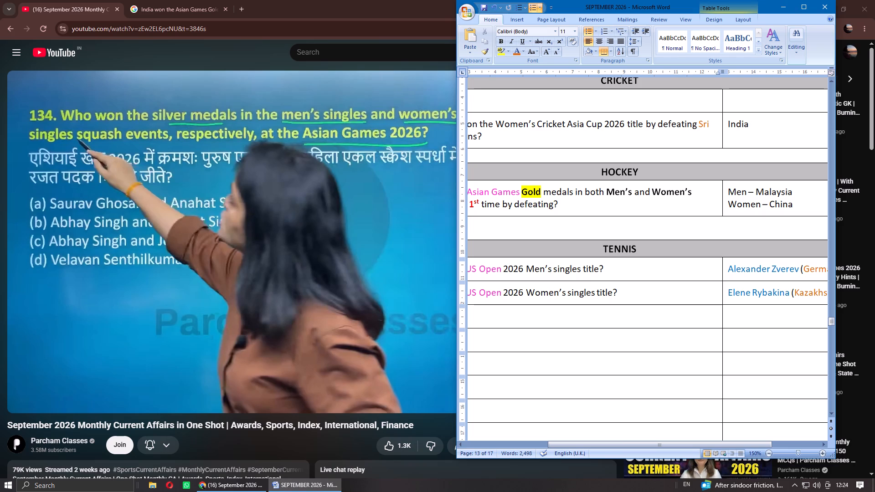
Delete the nine empty rows at the end of the TENNIS table as entire rows.
{"action": "left_click", "coordinate": [684, 319]}
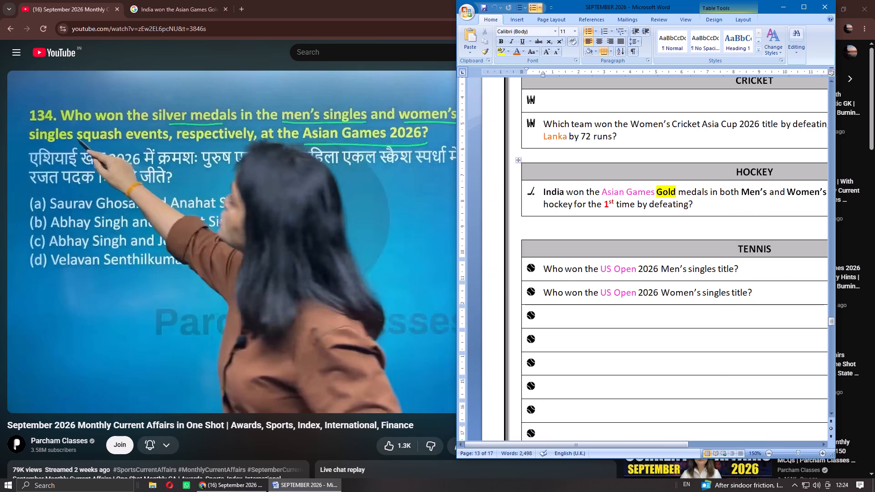
{"action": "scroll", "coordinate": [686, 311], "scroll_direction": "down", "scroll_amount": 3}
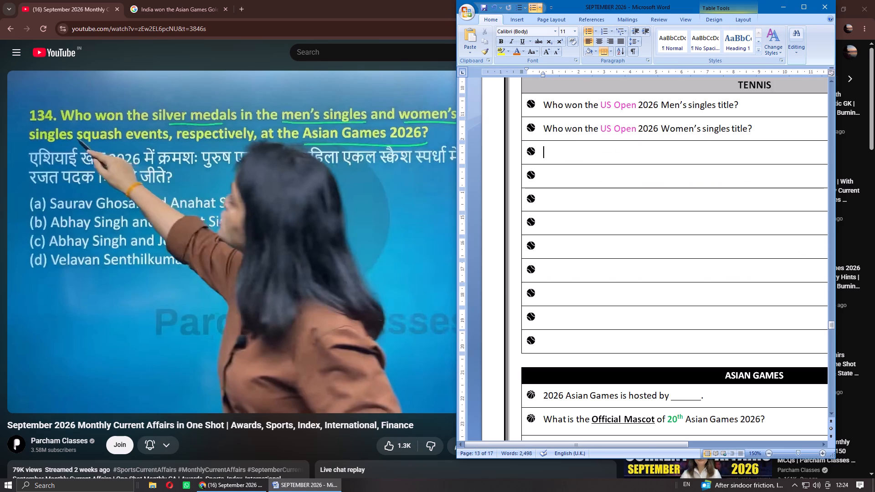
{"action": "left_click_drag", "start_coordinate": [644, 444], "coordinate": [711, 441]}
{"action": "left_click_drag", "start_coordinate": [702, 152], "coordinate": [780, 341]}
{"action": "right_click", "coordinate": [780, 341]}
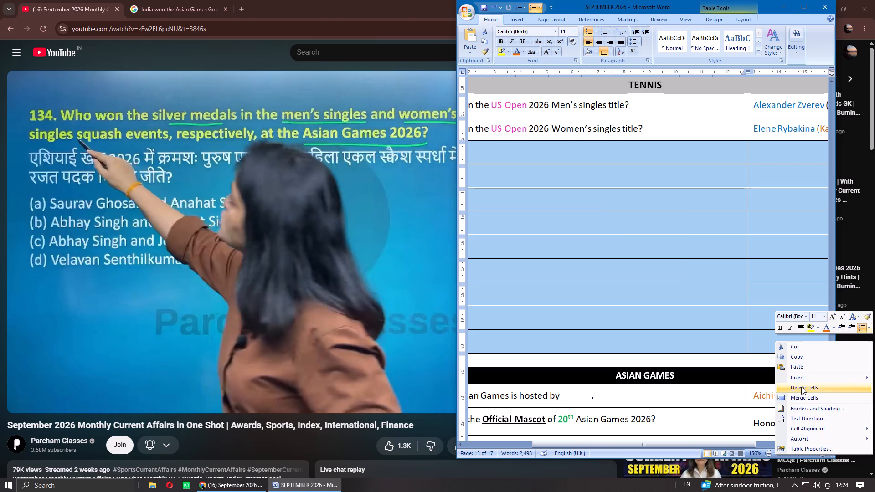
{"action": "left_click", "coordinate": [802, 387]}
{"action": "double_click", "coordinate": [644, 231]}
{"action": "left_click", "coordinate": [637, 243]}
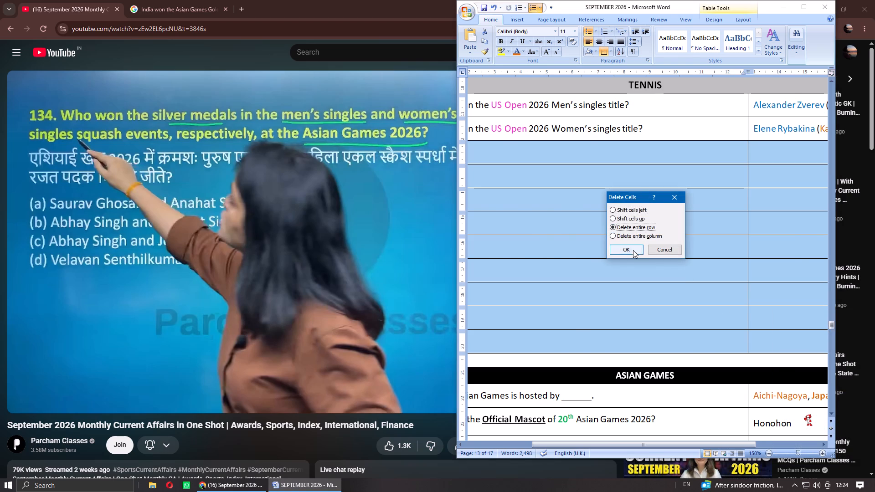
{"action": "left_click", "coordinate": [633, 250]}
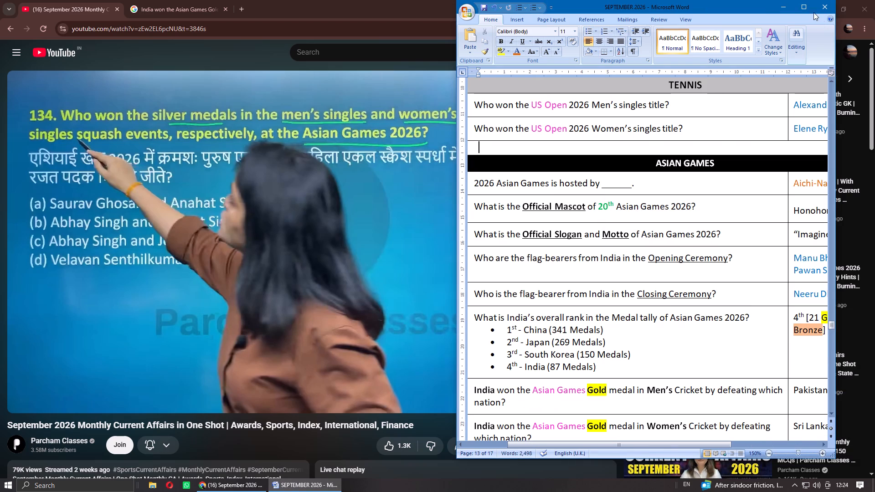
Maximise the Word window, insert a row above the men's cricket gold question in the ASIAN GAMES table and merge its cells.
{"action": "left_click", "coordinate": [808, 7]}
{"action": "scroll", "coordinate": [591, 214], "scroll_direction": "down", "scroll_amount": 2}
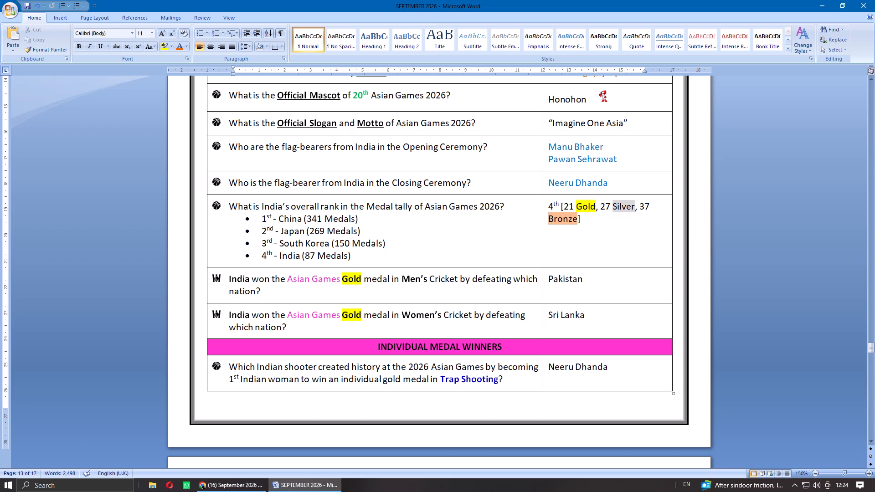
{"action": "scroll", "coordinate": [472, 269], "scroll_direction": "down", "scroll_amount": 1}
{"action": "scroll", "coordinate": [472, 269], "scroll_direction": "up", "scroll_amount": 2}
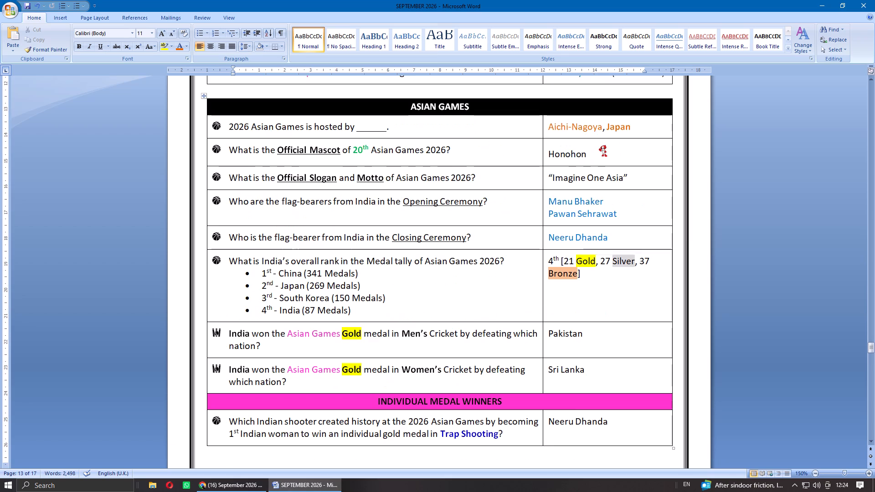
{"action": "right_click", "coordinate": [437, 340]}
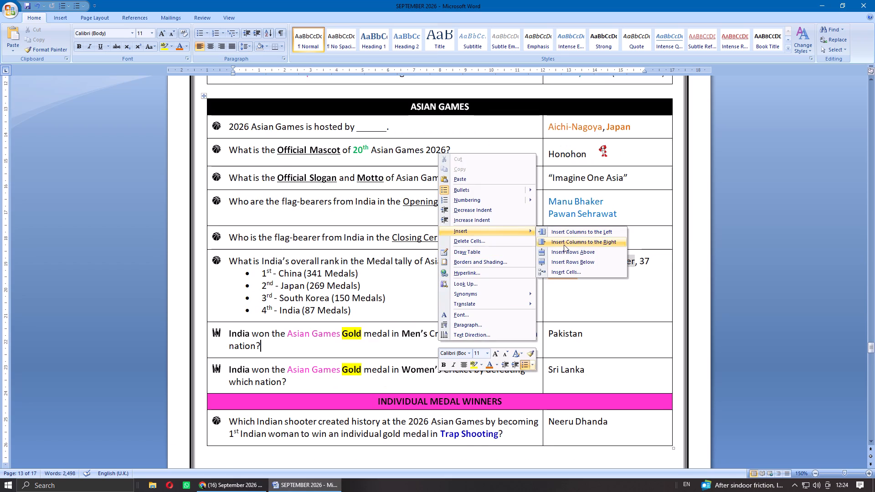
{"action": "left_click", "coordinate": [563, 250]}
{"action": "right_click", "coordinate": [464, 330]}
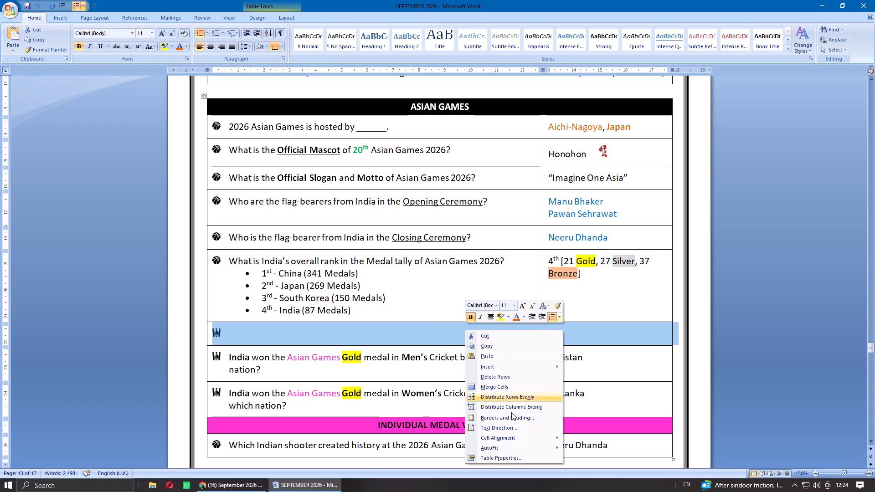
{"action": "left_click", "coordinate": [501, 388]}
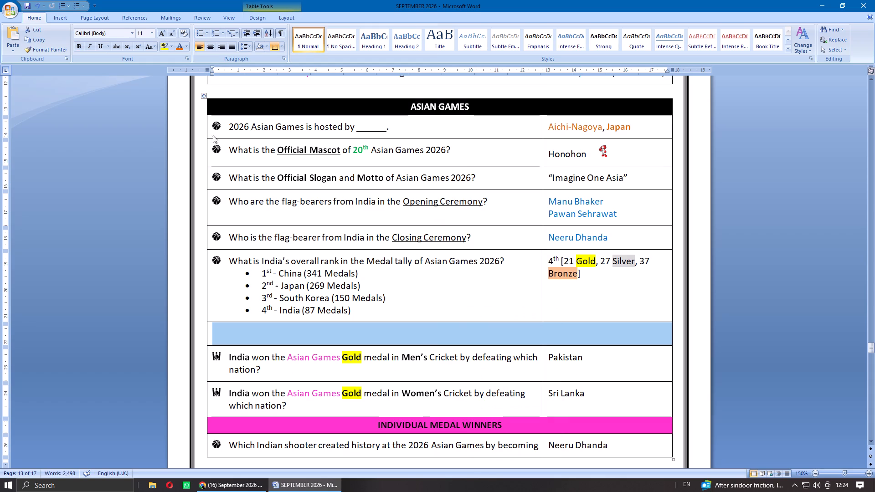
Set the merged row's paragraph spacing to 2 pt before and 2 pt after.
{"action": "double_click", "coordinate": [103, 23]}
{"action": "left_click", "coordinate": [103, 19]}
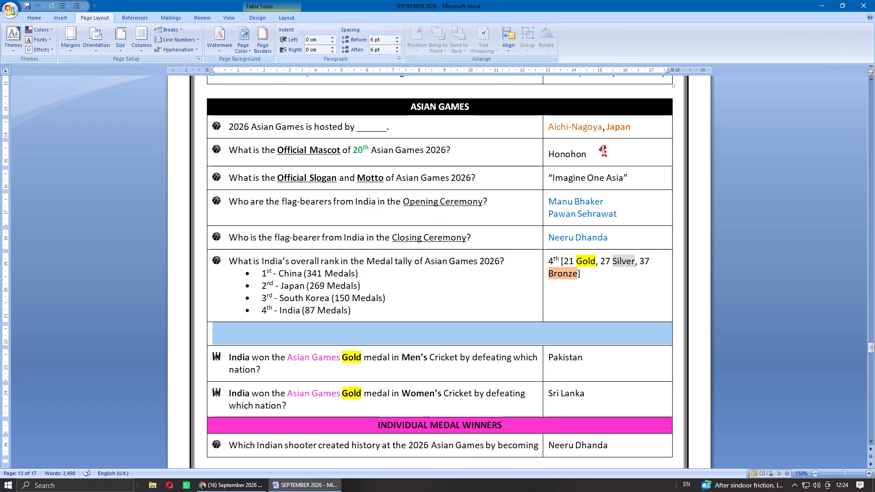
{"action": "left_click", "coordinate": [372, 41]}
{"action": "key", "text": "2"}
{"action": "left_click", "coordinate": [373, 47]}
{"action": "key", "text": "2"}
{"action": "left_click", "coordinate": [395, 329]}
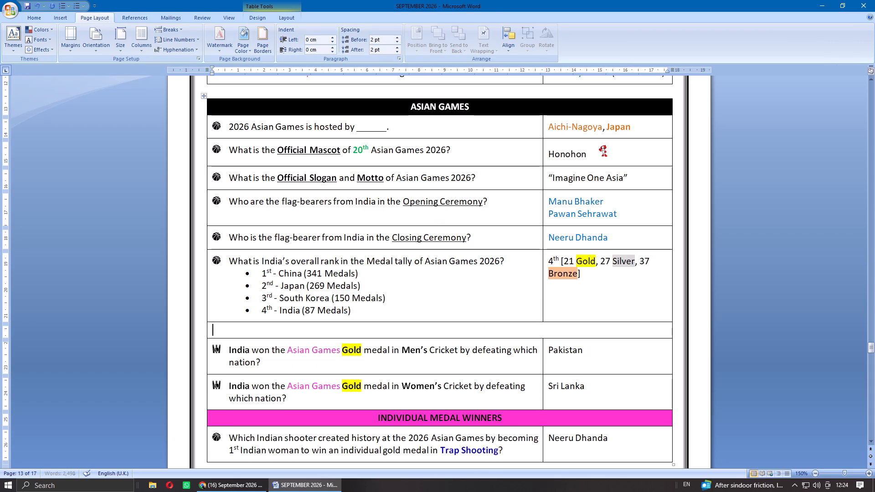
Give the merged row grey shading and enter the centred bold heading CRICKET.
{"action": "left_click", "coordinate": [40, 19]}
{"action": "left_click", "coordinate": [210, 47]}
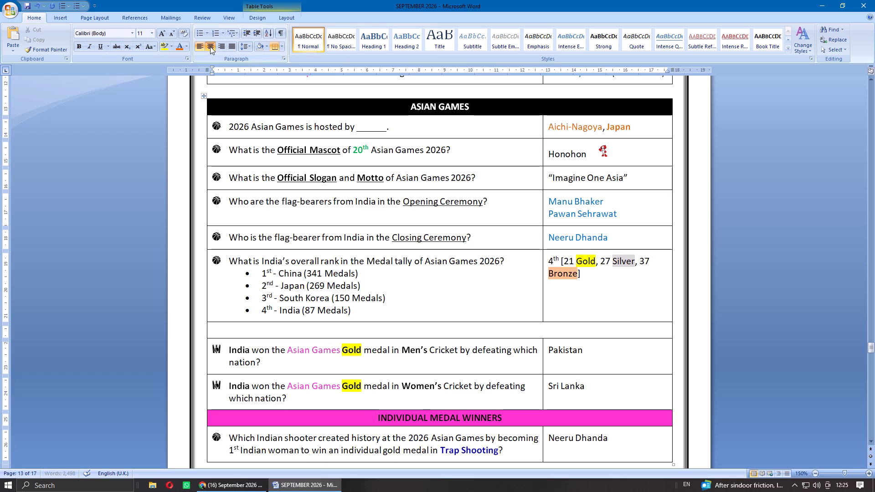
{"action": "left_click", "coordinate": [267, 46]}
{"action": "left_click", "coordinate": [259, 85]}
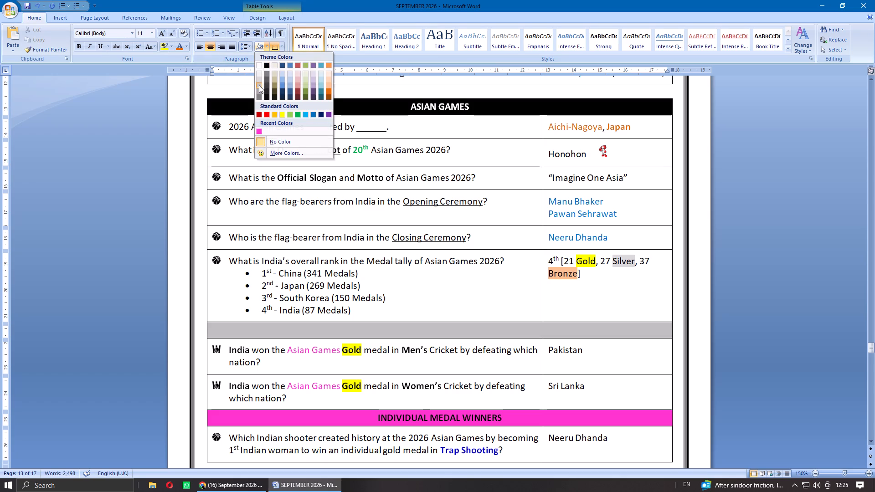
{"action": "key", "text": "ctrl+b"}
{"action": "type", "text": "CRICKET"}
Insert three rows below the women's cricket gold question and merge the first of them into a single cell.
{"action": "scroll", "coordinate": [428, 203], "scroll_direction": "down", "scroll_amount": 2}
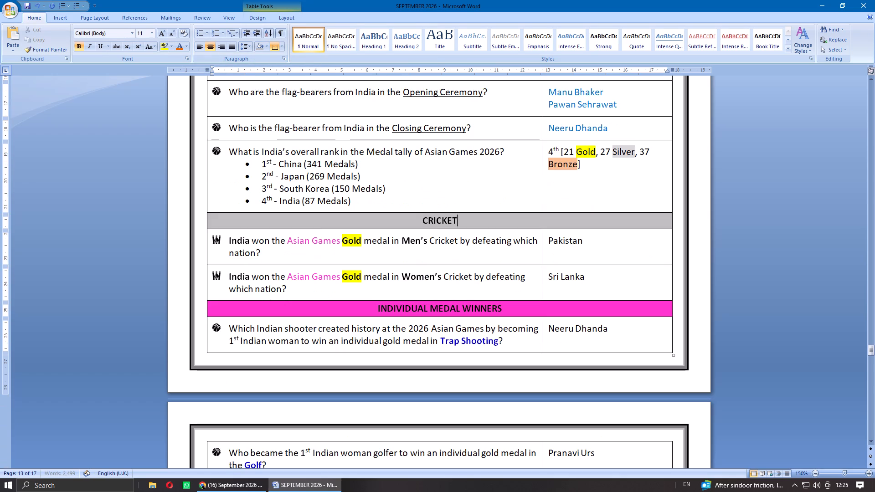
{"action": "right_click", "coordinate": [597, 274]}
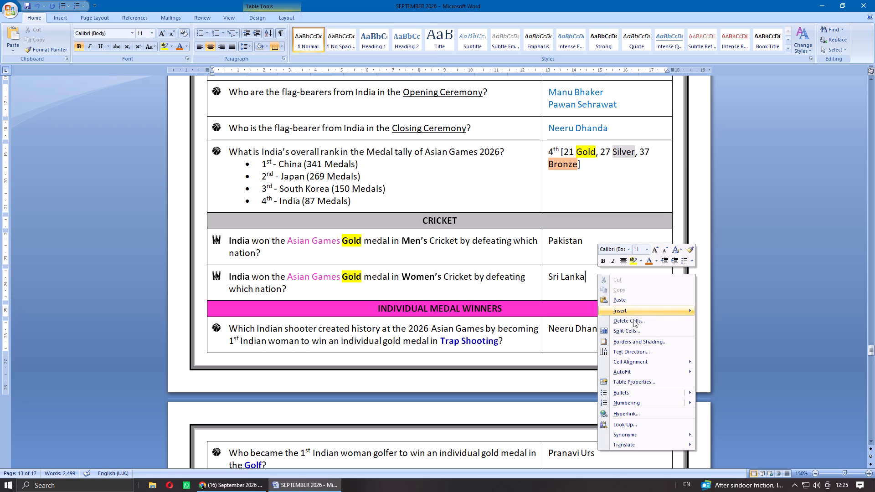
{"action": "left_click", "coordinate": [726, 340]}
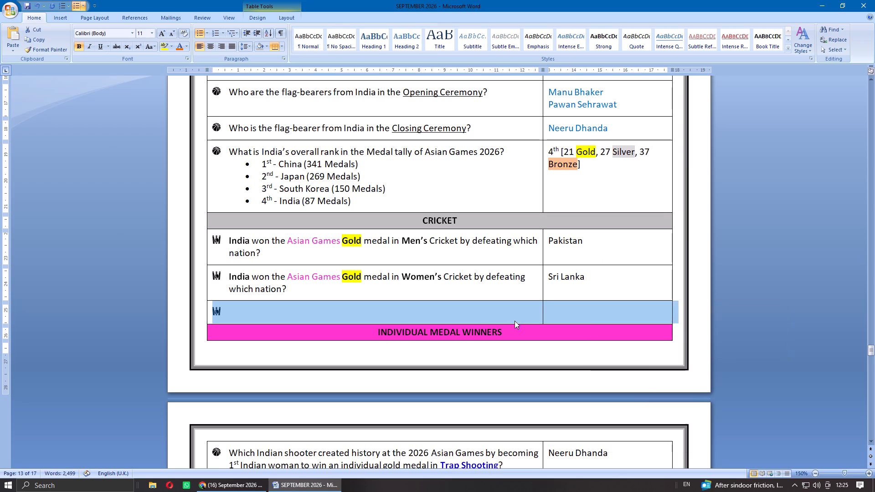
{"action": "right_click", "coordinate": [484, 309]}
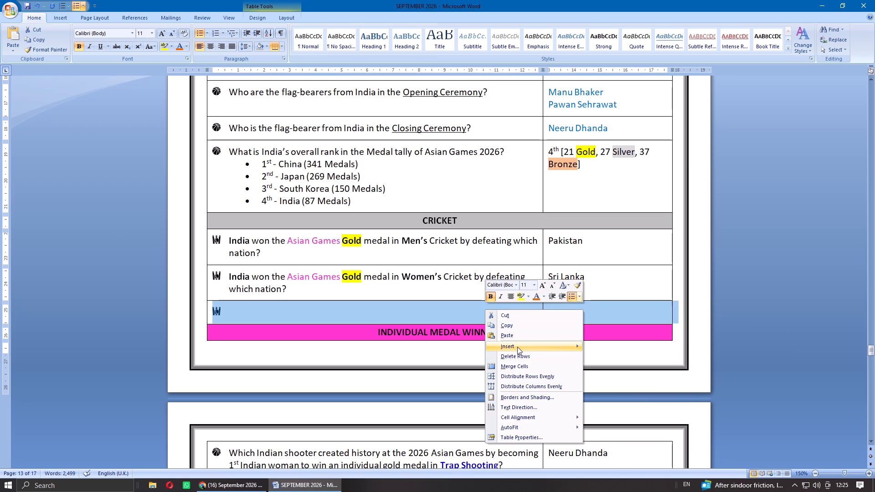
{"action": "left_click", "coordinate": [610, 374]}
{"action": "right_click", "coordinate": [483, 312]}
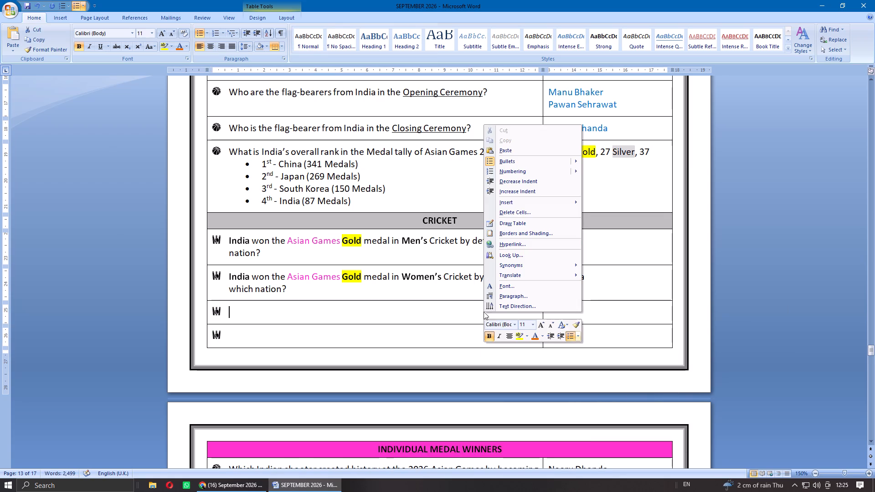
{"action": "left_click", "coordinate": [604, 232]}
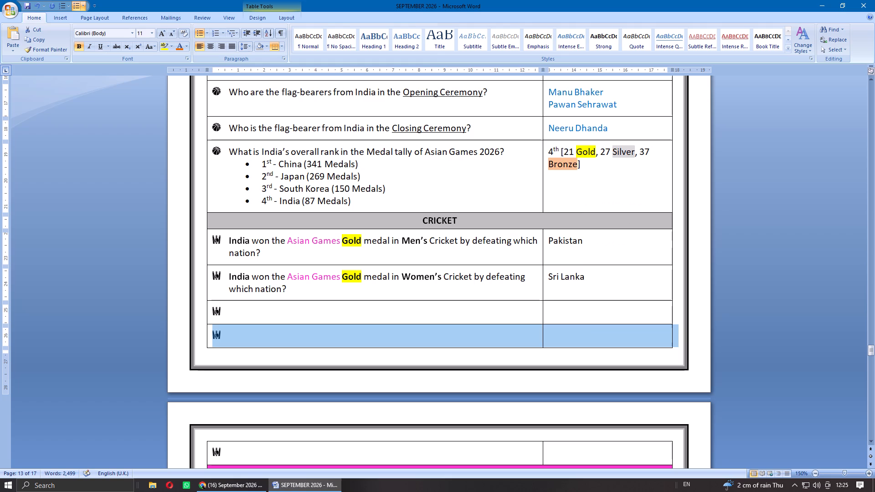
{"action": "left_click_drag", "start_coordinate": [529, 315], "coordinate": [570, 313]}
{"action": "right_click", "coordinate": [570, 313]}
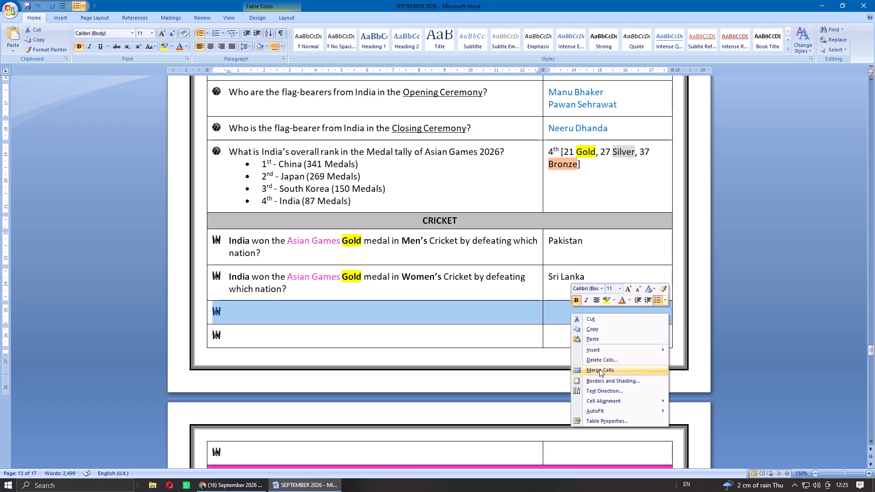
{"action": "left_click", "coordinate": [599, 369]}
Set the new merged row's paragraph spacing to 2 pt before and 2 pt after.
{"action": "left_click", "coordinate": [437, 307]}
{"action": "left_click", "coordinate": [106, 13]}
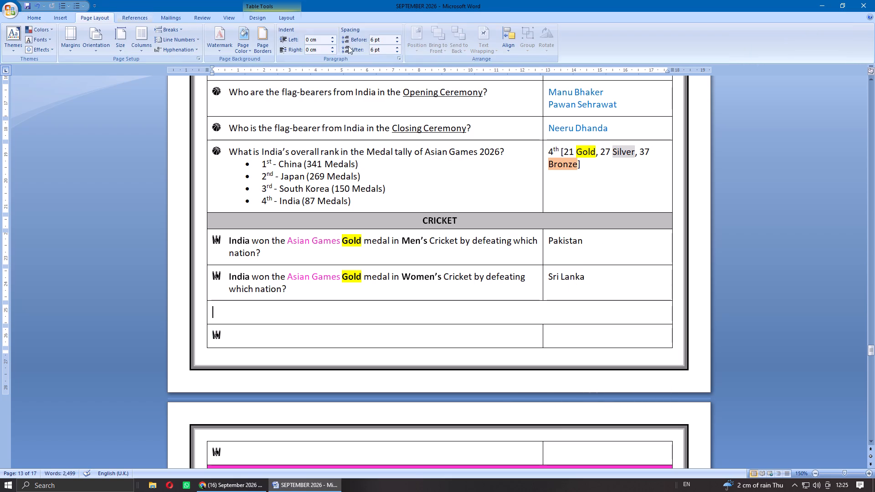
{"action": "left_click", "coordinate": [369, 38]}
{"action": "left_click", "coordinate": [373, 39]}
{"action": "key", "text": "2"}
{"action": "left_click", "coordinate": [377, 49]}
{"action": "key", "text": "2"}
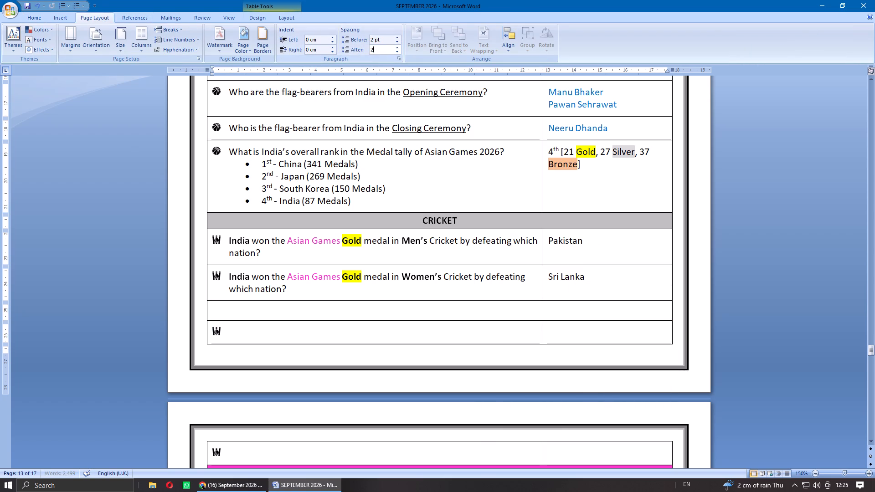
{"action": "left_click", "coordinate": [435, 314]}
Give the new merged row grey shading and enter the centred bold heading SQUASH.
{"action": "left_click", "coordinate": [26, 15]}
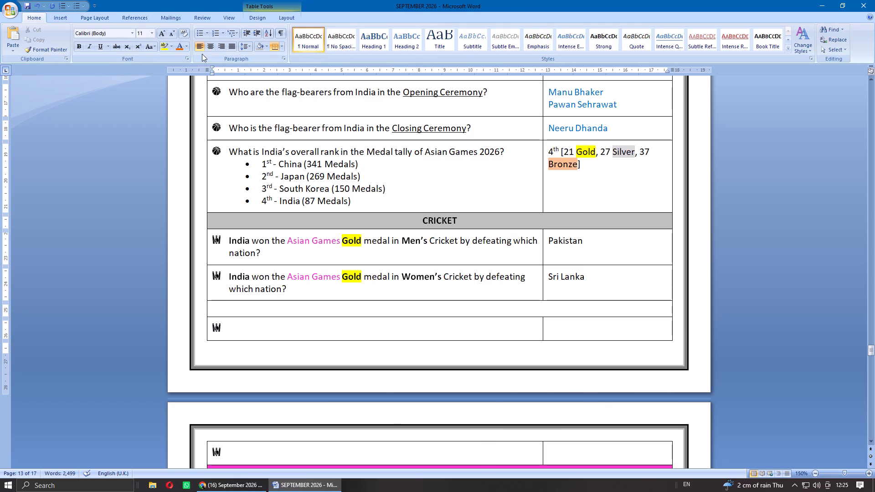
{"action": "left_click", "coordinate": [211, 46]}
{"action": "left_click", "coordinate": [260, 46]}
{"action": "key", "text": "ctrl+b"}
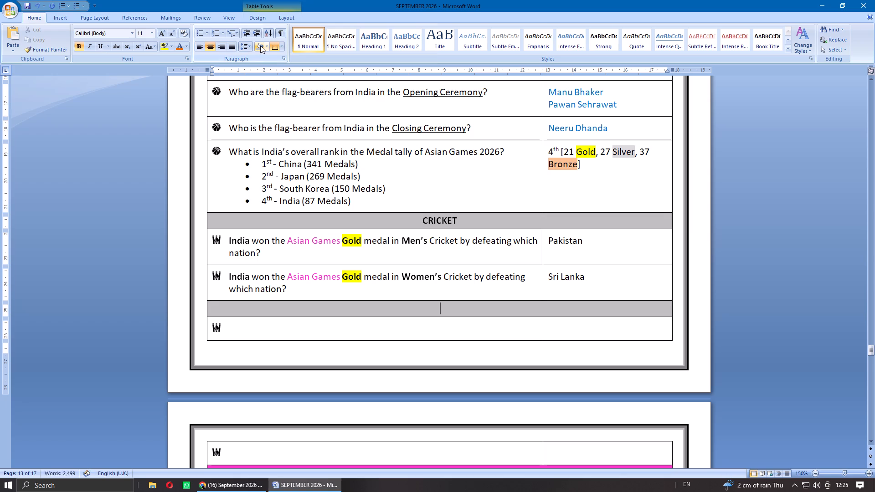
{"action": "type", "text": "SQUASH"}
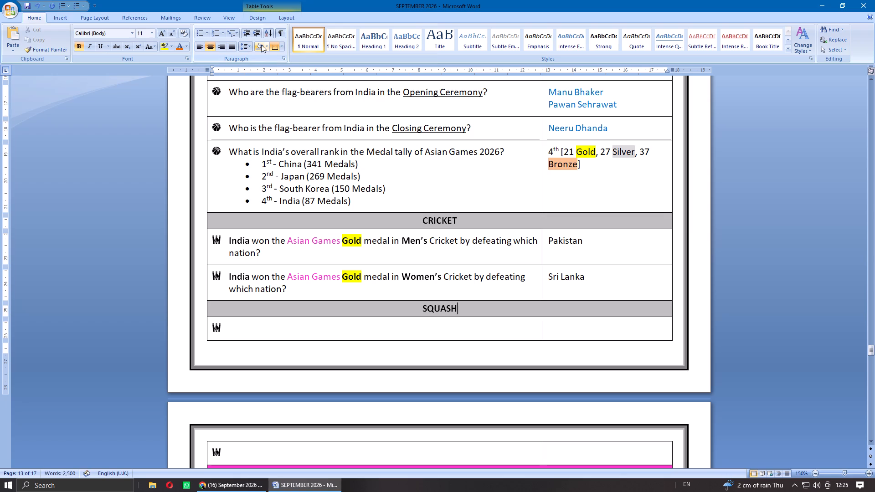
Show the document in a smaller window beside the video and enter the non-bold question "Who won the Asian Games Silver medal in Men's Singles Squash event?" below SQUASH.
{"action": "left_click", "coordinate": [263, 330]}
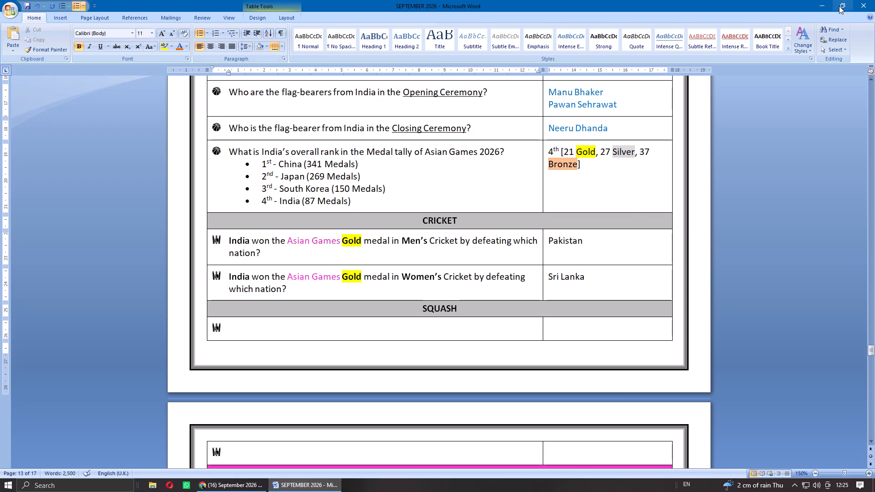
{"action": "left_click", "coordinate": [839, 6]}
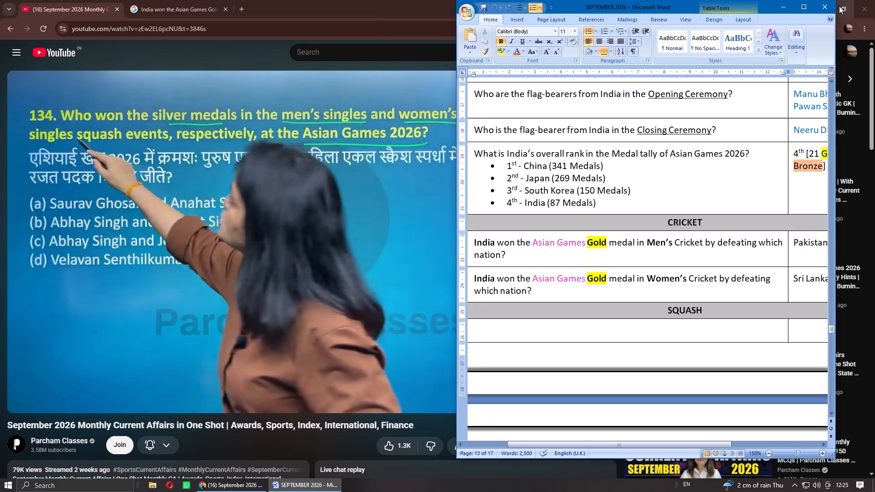
{"action": "type", "text": "Who"}
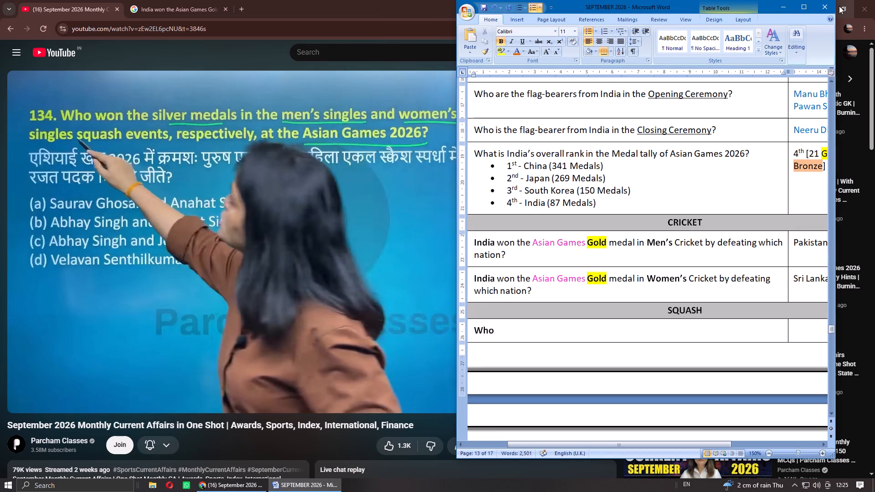
{"action": "key", "text": "space"}
{"action": "key", "text": "BackSpace"}
{"action": "key", "text": "BackSpace"}
{"action": "key", "text": "BackSpace"}
{"action": "key", "text": "BackSpace"}
{"action": "key", "text": "ctrl+b"}
{"action": "type", "text": "who won the"}
{"action": "key", "text": "space"}
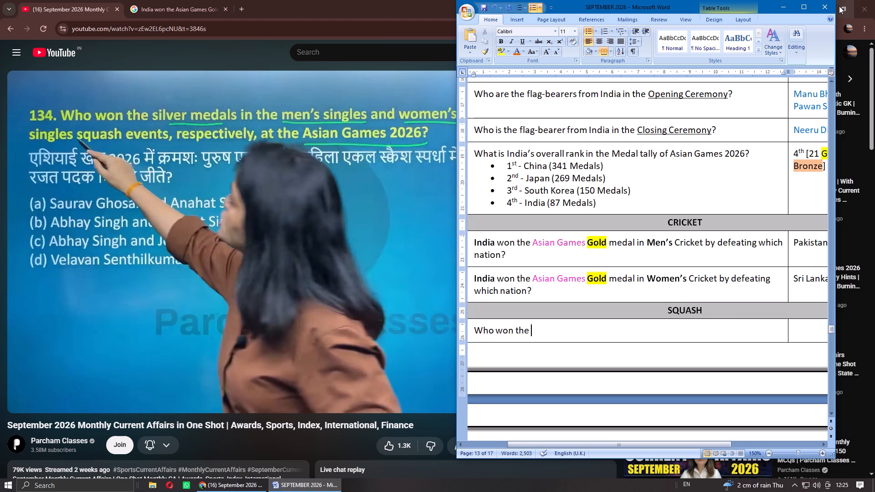
{"action": "type", "text": "As"}
{"action": "type", "text": "iam"}
{"action": "key", "text": "BackSpace"}
{"action": "type", "text": "n Games Silver med"}
{"action": "key", "text": "BackSpace"}
{"action": "key", "text": "BackSpace"}
{"action": "key", "text": "BackSpace"}
{"action": "key", "text": "BackSpace"}
{"action": "key", "text": "space"}
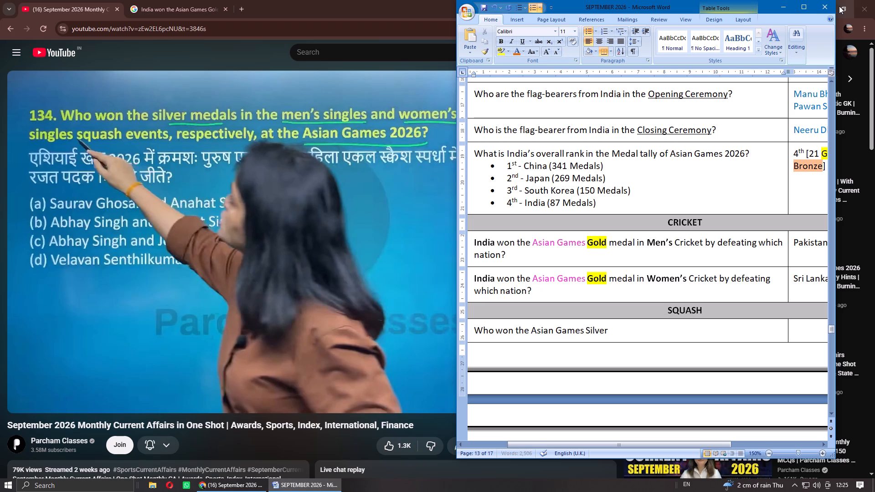
{"action": "type", "text": "medal in"}
{"action": "key", "text": "space"}
{"action": "type", "text": "Men"}
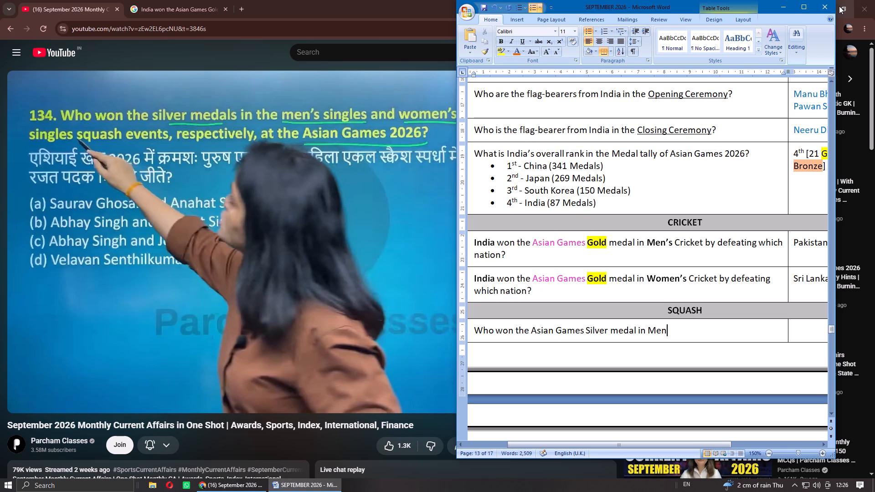
{"action": "type", "text": "'s Si"}
{"action": "type", "text": "ngles"}
{"action": "key", "text": "space"}
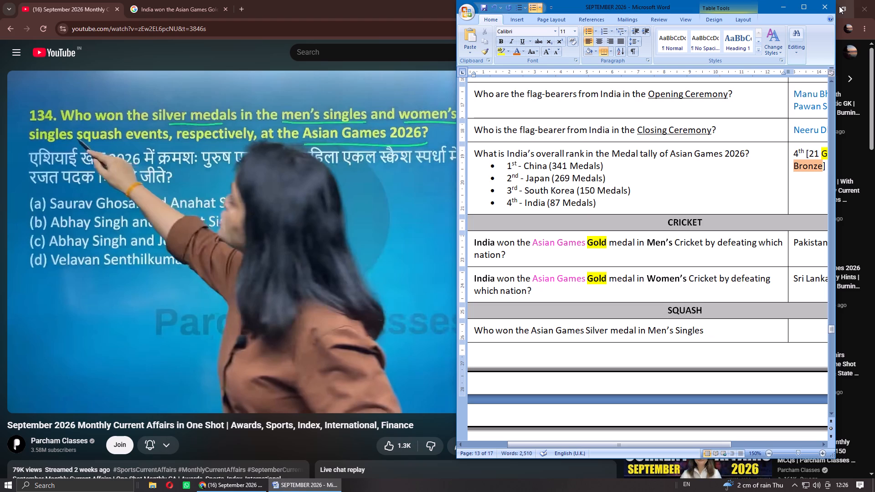
{"action": "key", "text": "shift+s"}
{"action": "type", "text": "quas e"}
{"action": "key", "text": "BackSpace"}
{"action": "key", "text": "BackSpace"}
{"action": "type", "text": "h event?"}
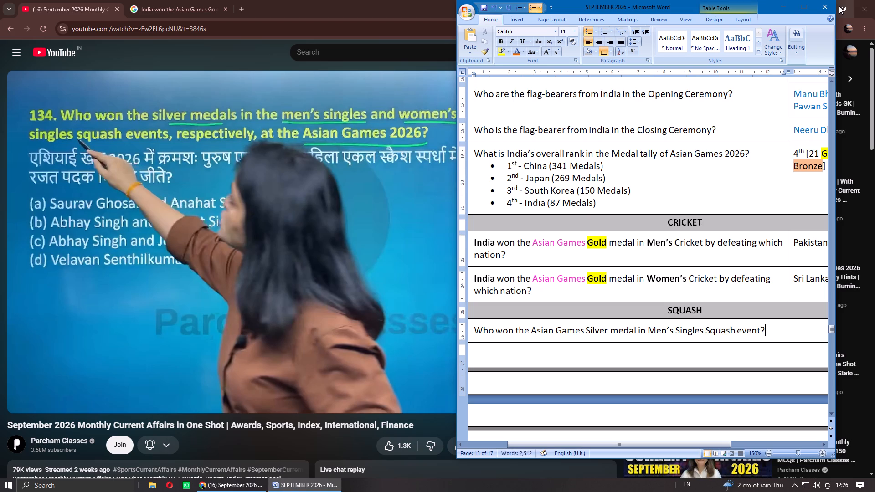
{"action": "key", "text": "Tab"}
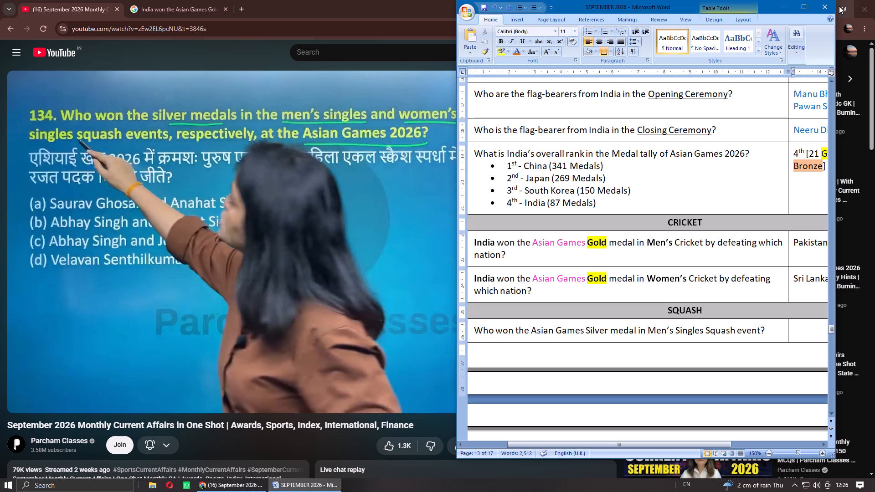
Copy the men's squash question into the empty row above INDIVIDUAL MEDAL WINNERS and change Men's to Women's in the copy.
{"action": "left_click_drag", "start_coordinate": [766, 328], "coordinate": [504, 332]}
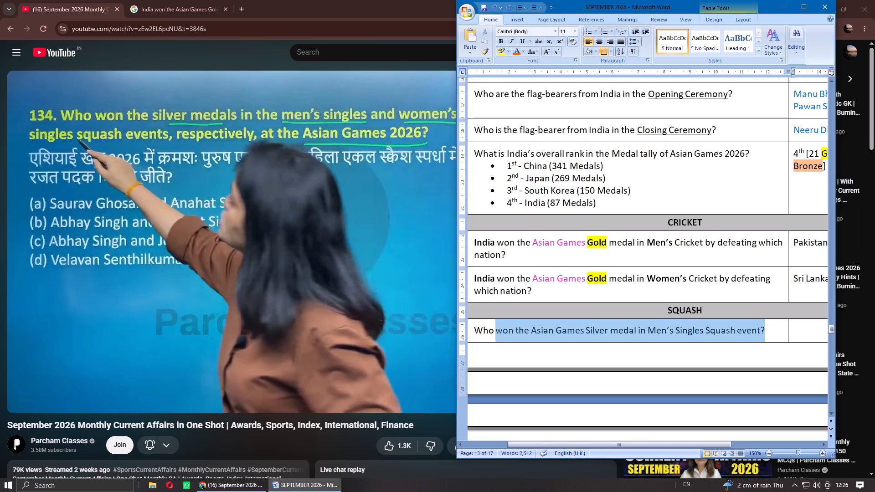
{"action": "left_click_drag", "start_coordinate": [504, 332], "coordinate": [490, 332]}
{"action": "key", "text": "ctrl+c"}
{"action": "scroll", "coordinate": [588, 324], "scroll_direction": "down", "scroll_amount": 3}
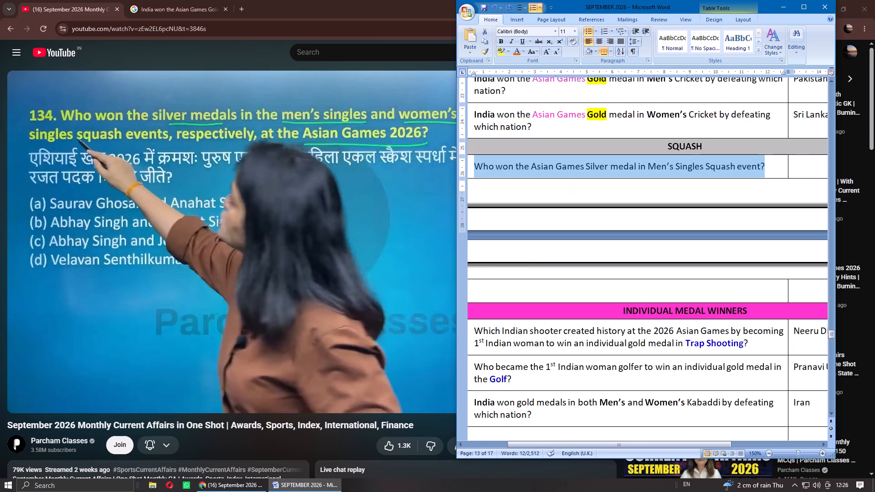
{"action": "left_click", "coordinate": [591, 294]}
{"action": "key", "text": "ctrl+v"}
{"action": "left_click", "coordinate": [654, 289]}
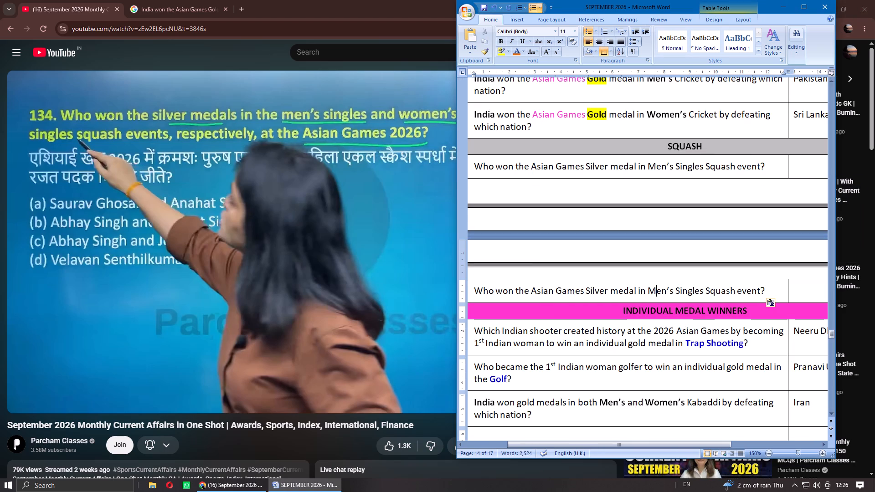
{"action": "key", "text": "BackSpace"}
{"action": "type", "text": "Wom"}
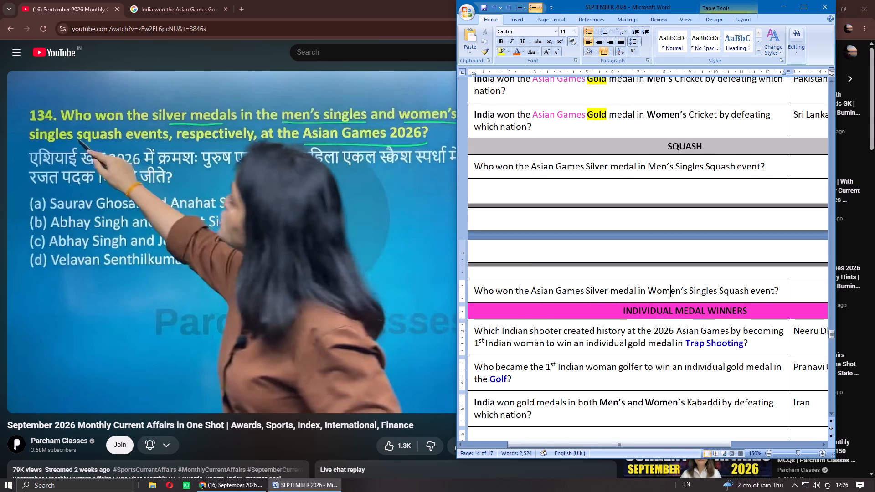
Enter Anahat Sing as the answer to the women's singles squash question.
{"action": "left_click", "coordinate": [802, 293]}
{"action": "type", "text": "Anahat Sing"}
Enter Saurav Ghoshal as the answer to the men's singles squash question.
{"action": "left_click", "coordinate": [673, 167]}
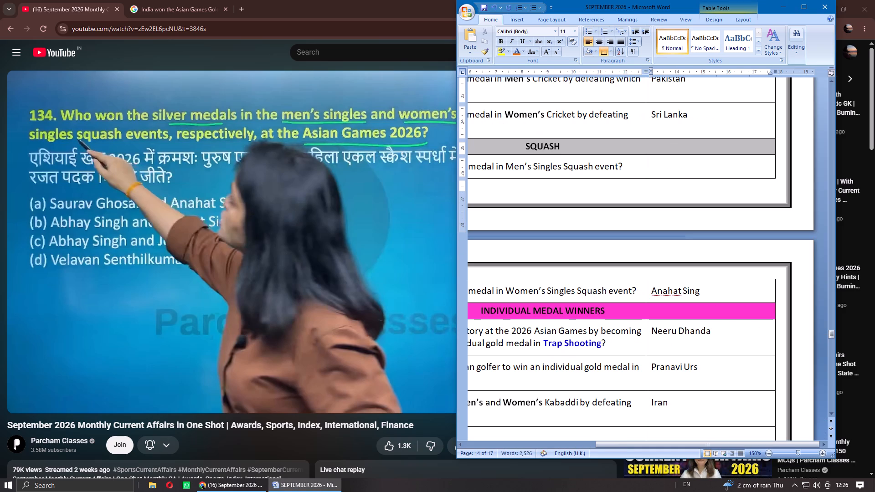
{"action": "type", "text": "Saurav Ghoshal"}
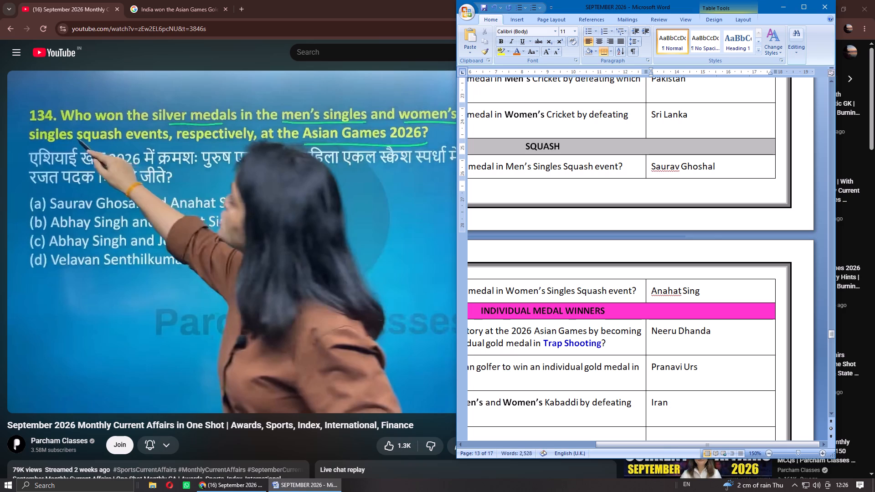
Switch to the YouTube video, resume it and skip forward to check the answer options of the squash question.
{"action": "left_click", "coordinate": [190, 230]}
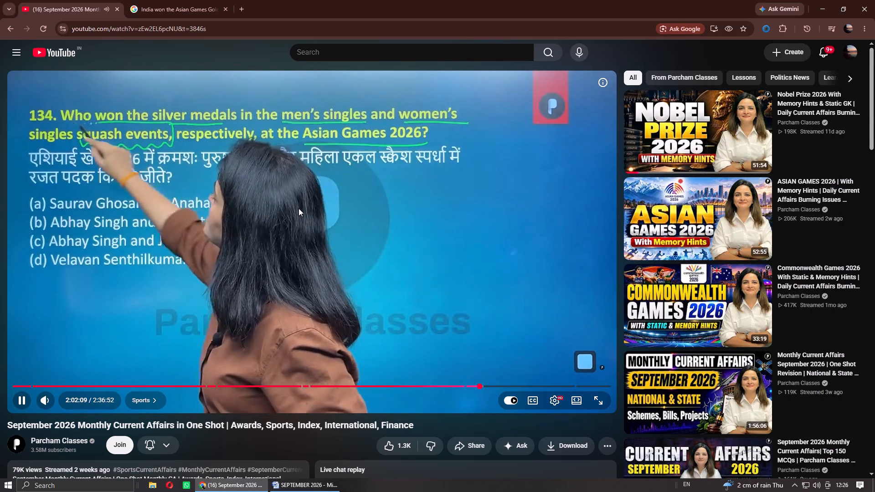
{"action": "key", "text": "Right"}
{"action": "key", "text": "Right"}
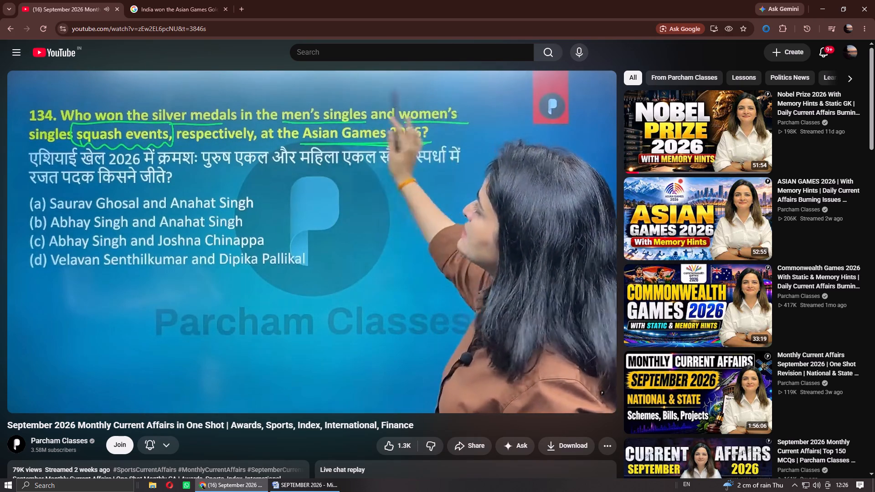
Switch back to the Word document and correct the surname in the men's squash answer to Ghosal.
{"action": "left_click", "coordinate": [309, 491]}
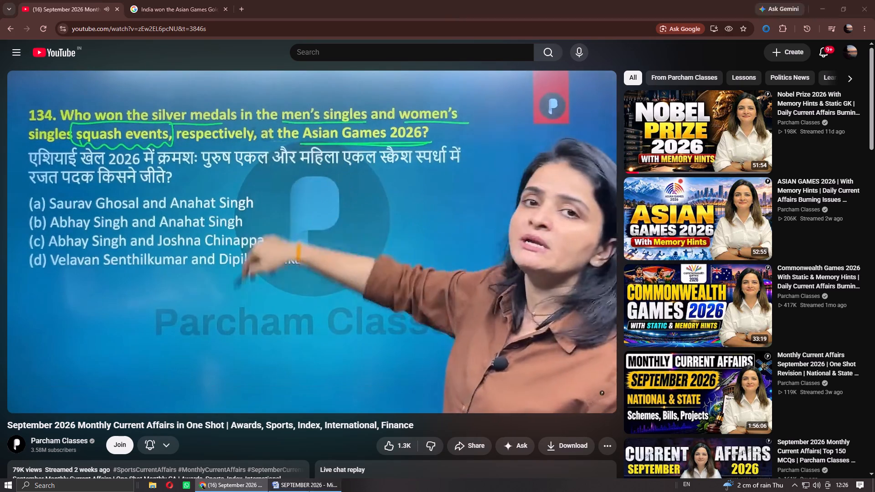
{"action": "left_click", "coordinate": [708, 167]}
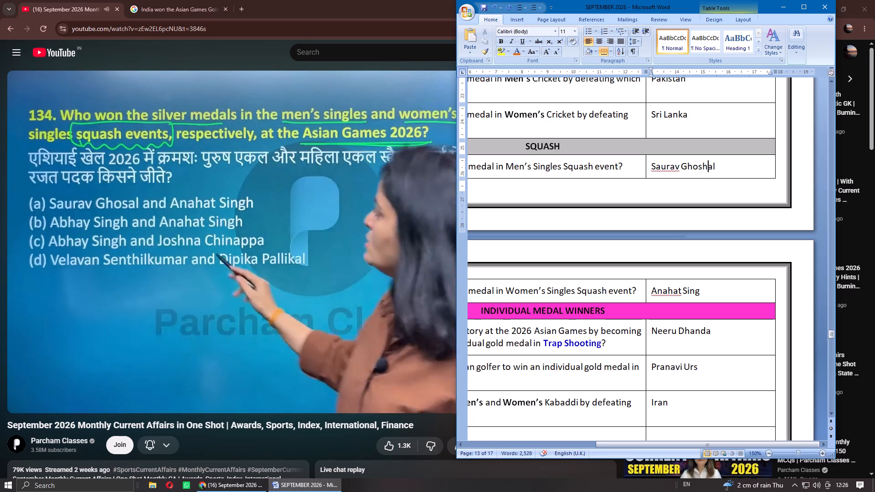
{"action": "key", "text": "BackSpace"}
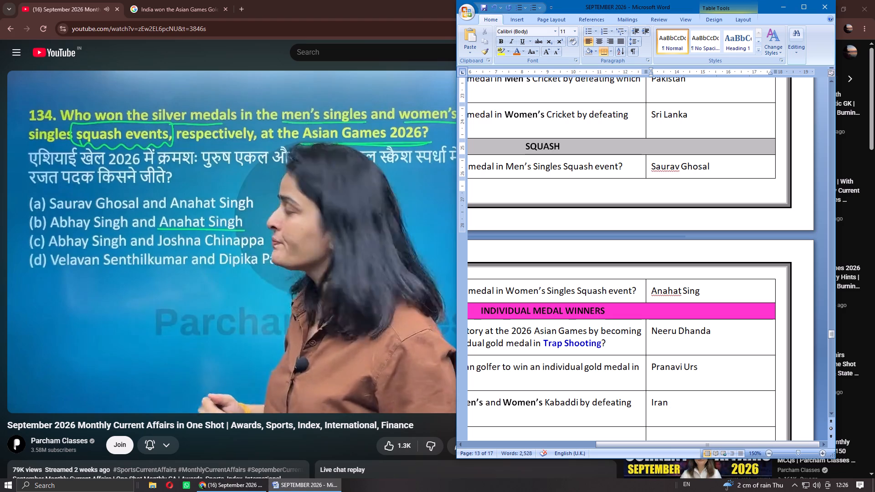
Replace the men's singles squash answer with Abhay Singh.
{"action": "left_click_drag", "start_coordinate": [725, 163], "coordinate": [663, 163]}
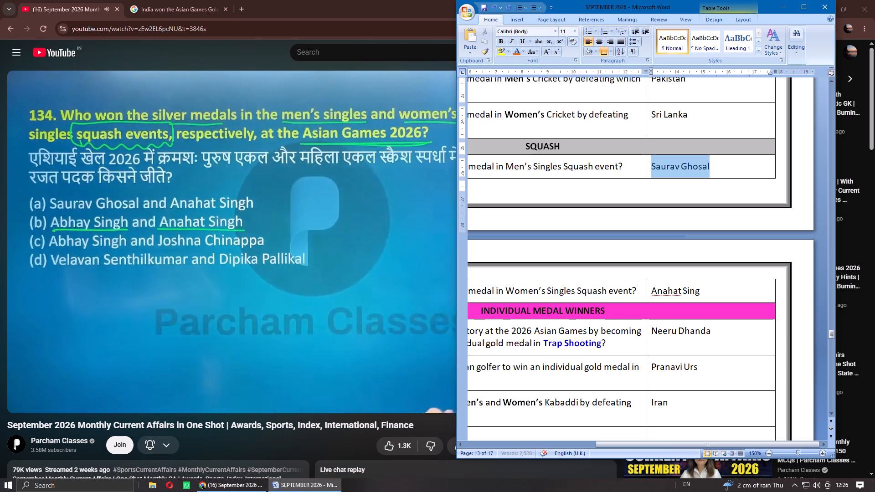
{"action": "type", "text": "Abhay Singh"}
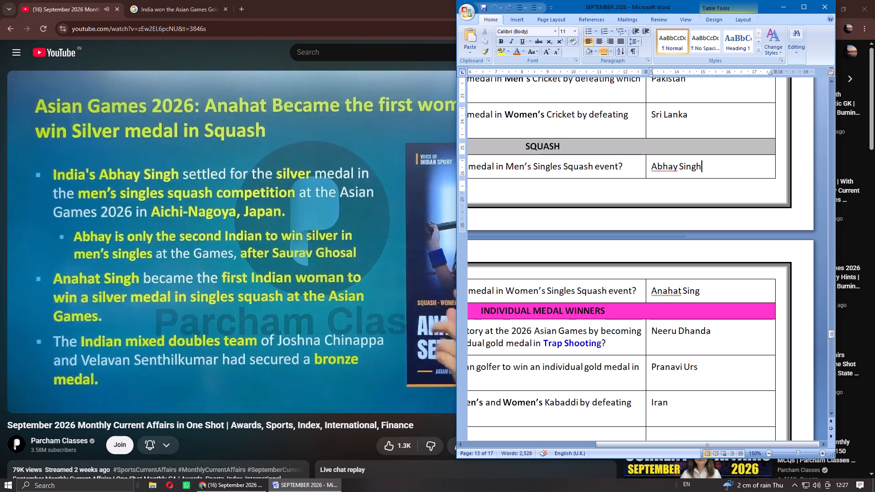
Correct the women's singles squash answer to Anahat Singh.
{"action": "left_click_drag", "start_coordinate": [706, 292], "coordinate": [666, 289]}
{"action": "left_click", "coordinate": [674, 293]}
{"action": "left_click", "coordinate": [700, 290]}
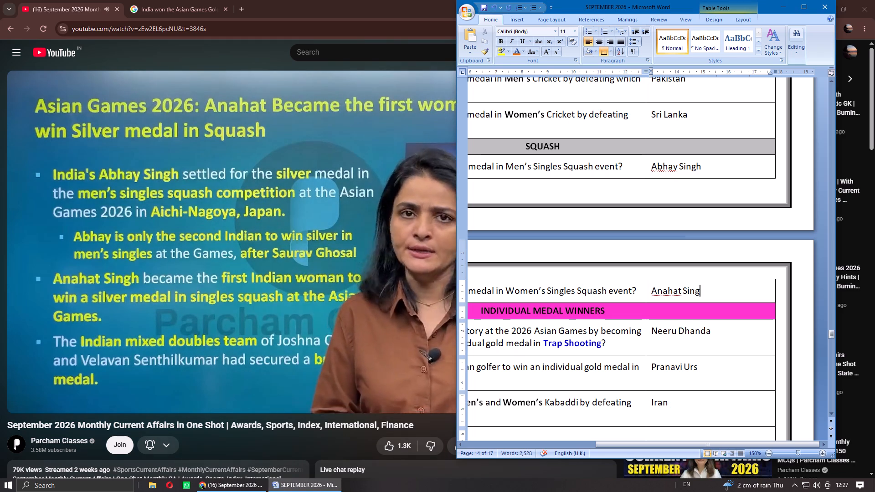
{"action": "key", "text": "h"}
{"action": "left_click", "coordinate": [705, 290]}
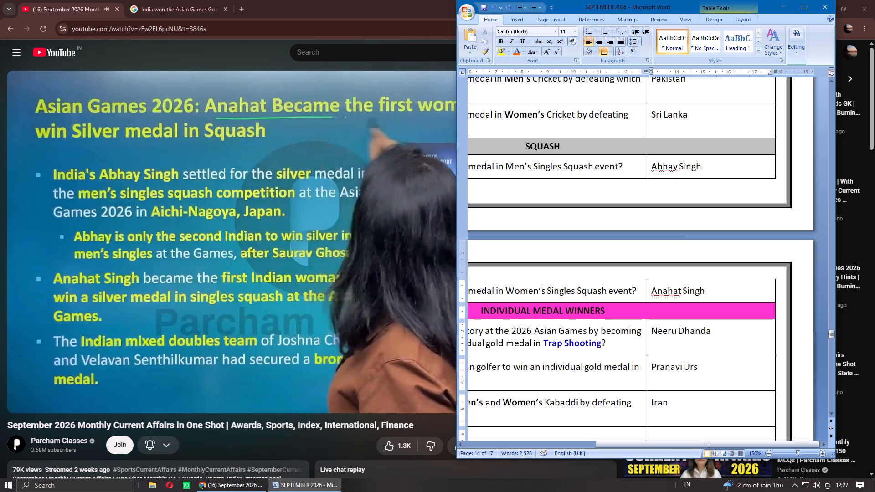
Copy both squash answers from the table, search Google in Chrome for "Abhay Singh Anahat Singh", and return to the video.
{"action": "left_click", "coordinate": [666, 167]}
{"action": "left_click_drag", "start_coordinate": [711, 170], "coordinate": [666, 169]}
{"action": "left_click_drag", "start_coordinate": [719, 286], "coordinate": [665, 287], "text": "ctrl"}
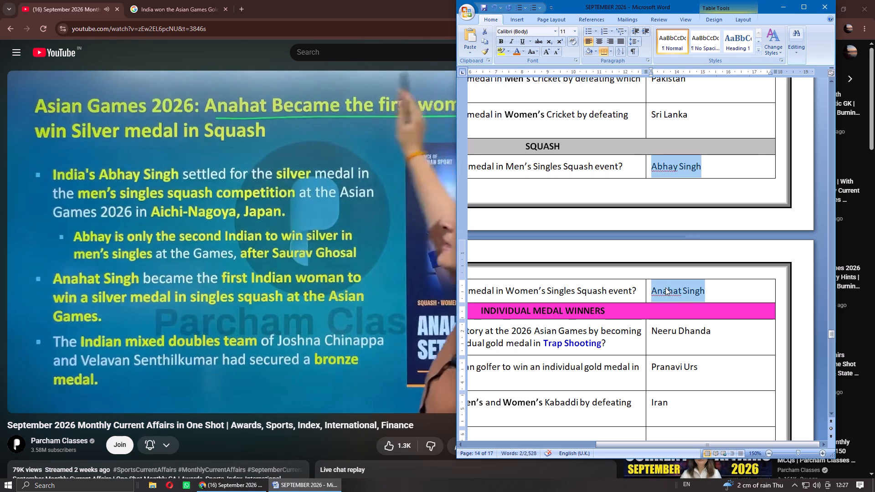
{"action": "key", "text": "ctrl+c"}
{"action": "left_click", "coordinate": [184, 0]}
{"action": "left_click", "coordinate": [458, 61]}
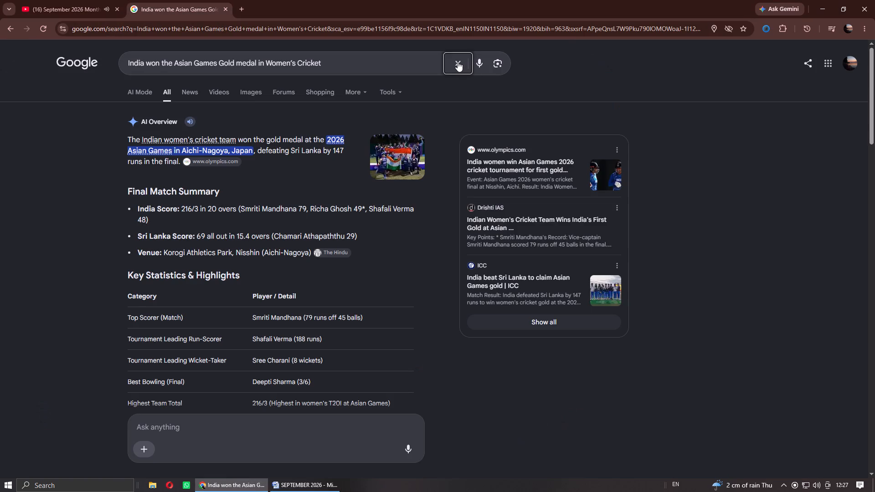
{"action": "key", "text": "ctrl+v"}
{"action": "key", "text": "Return"}
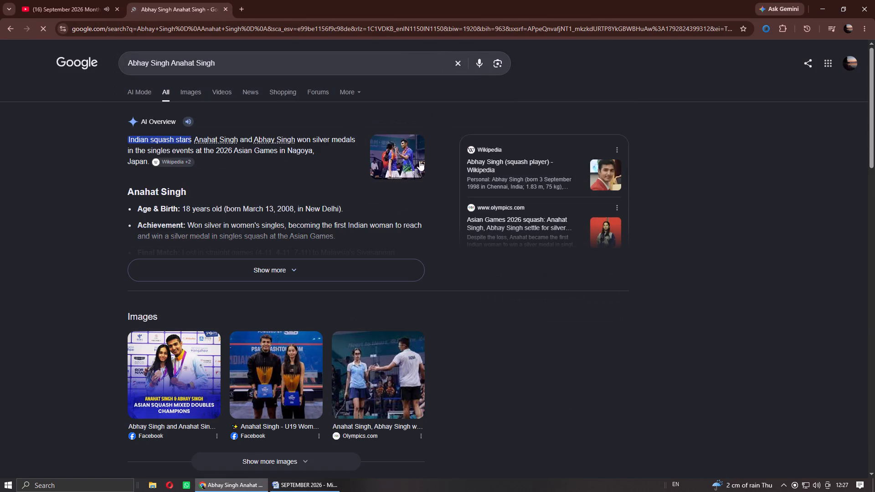
{"action": "left_click", "coordinate": [89, 0]}
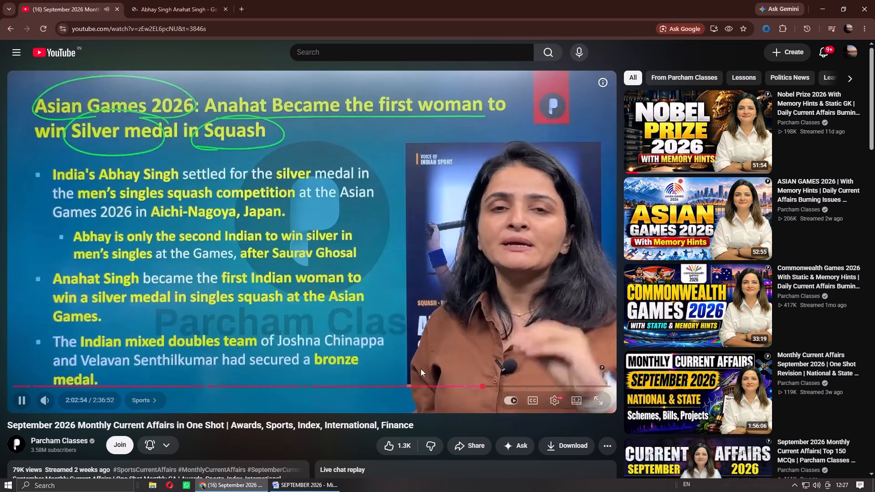
Back in Word, exclude the first names Anahat and Abhay in the squash answers from spelling and grammar checking.
{"action": "left_click", "coordinate": [340, 489]}
{"action": "triple_click", "coordinate": [666, 285]}
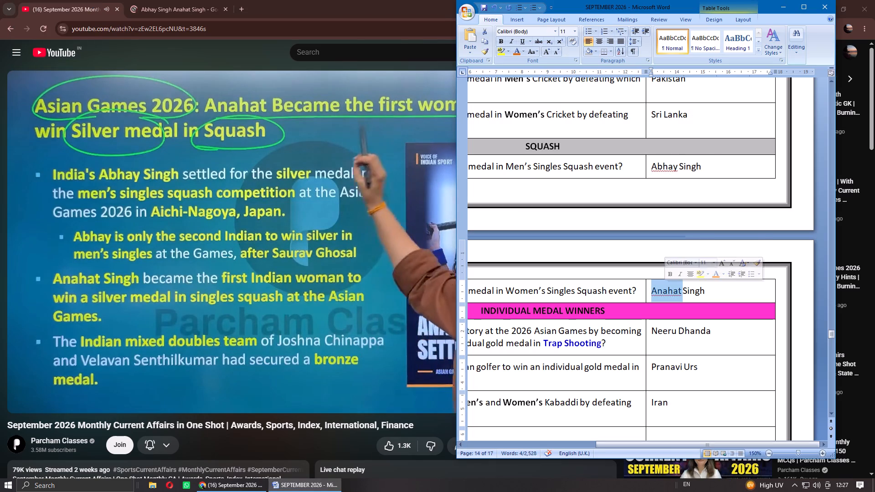
{"action": "double_click", "coordinate": [657, 162], "text": "ctrl"}
{"action": "left_click", "coordinate": [580, 452]}
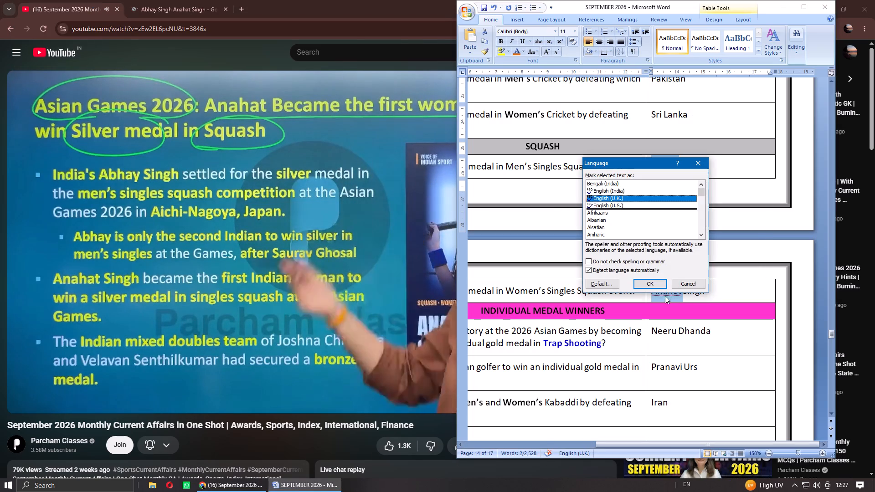
{"action": "left_click", "coordinate": [637, 261]}
{"action": "left_click", "coordinate": [643, 282]}
Insert a new row below the women's singles squash question and place the cursor in its question cell.
{"action": "left_click", "coordinate": [725, 292]}
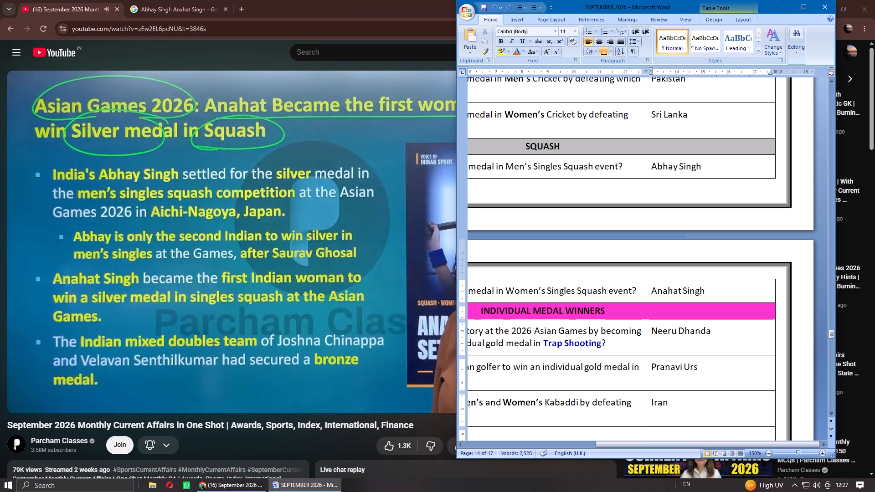
{"action": "right_click", "coordinate": [726, 291]}
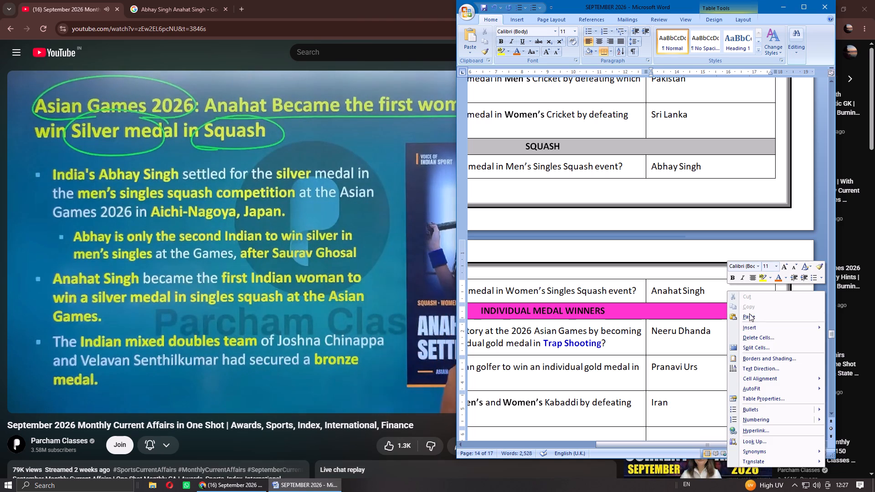
{"action": "left_click", "coordinate": [673, 359]}
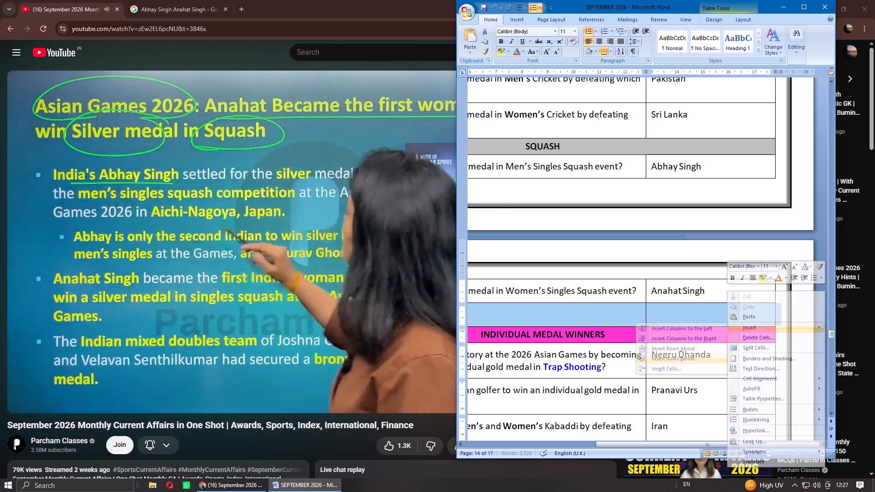
{"action": "left_click", "coordinate": [593, 317]}
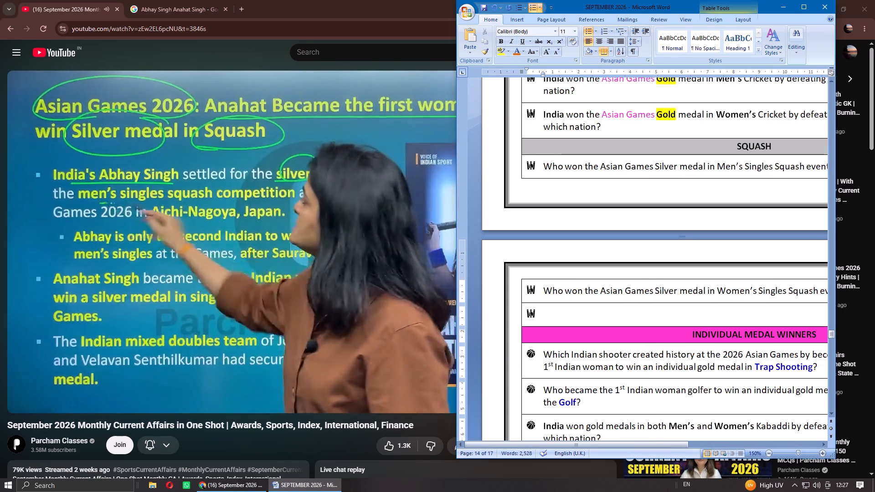
Remove the cricket bullets and their indents from the men's singles, women's singles and new blank question cells under SQUASH.
{"action": "key", "text": "BackSpace"}
{"action": "key", "text": "BackSpace"}
{"action": "left_click", "coordinate": [542, 289]}
{"action": "key", "text": "BackSpace"}
{"action": "key", "text": "BackSpace"}
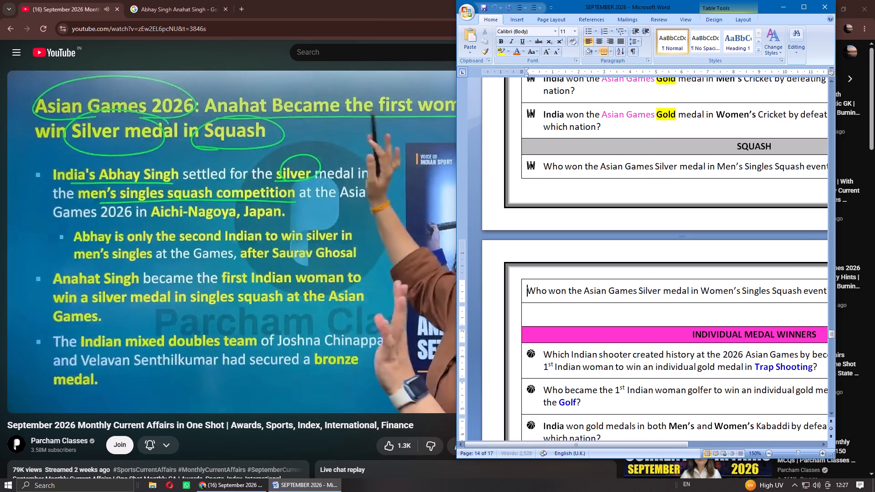
{"action": "left_click", "coordinate": [538, 167]}
{"action": "key", "text": "BackSpace"}
{"action": "key", "text": "BackSpace"}
{"action": "left_click", "coordinate": [543, 303]}
{"action": "left_click", "coordinate": [541, 311]}
{"action": "key", "text": "BackSpace"}
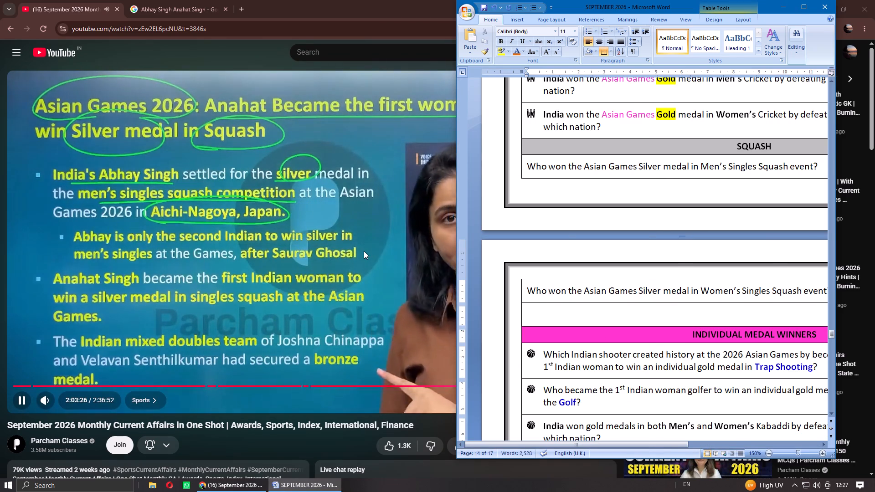
Pause the video and enter the question "Who were the winner of the Asian Games Bronze medal in Mixed doubles Squash event?" in Word's new row.
{"action": "left_click", "coordinate": [364, 251]}
{"action": "left_click", "coordinate": [319, 491]}
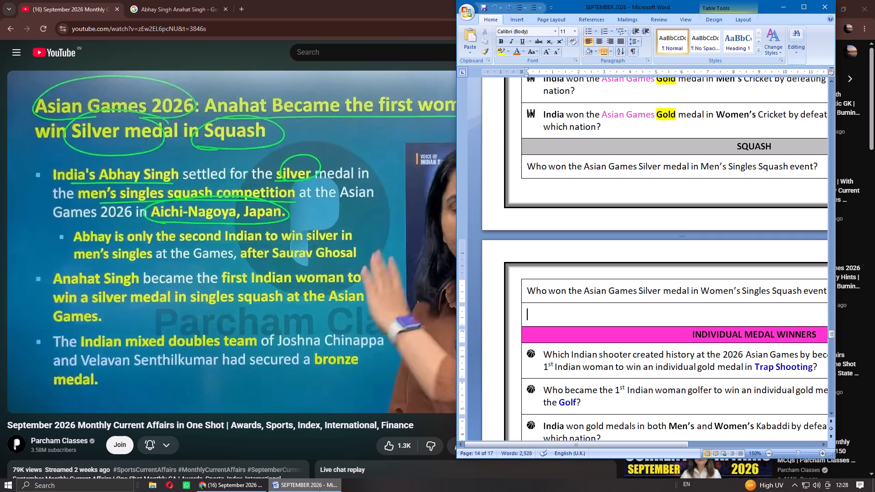
{"action": "type", "text": "who were the winner of the Asiam"}
{"action": "key", "text": "BackSpace"}
{"action": "type", "text": "n Games Bronze m"}
{"action": "type", "text": "edal in"}
{"action": "key", "text": "space"}
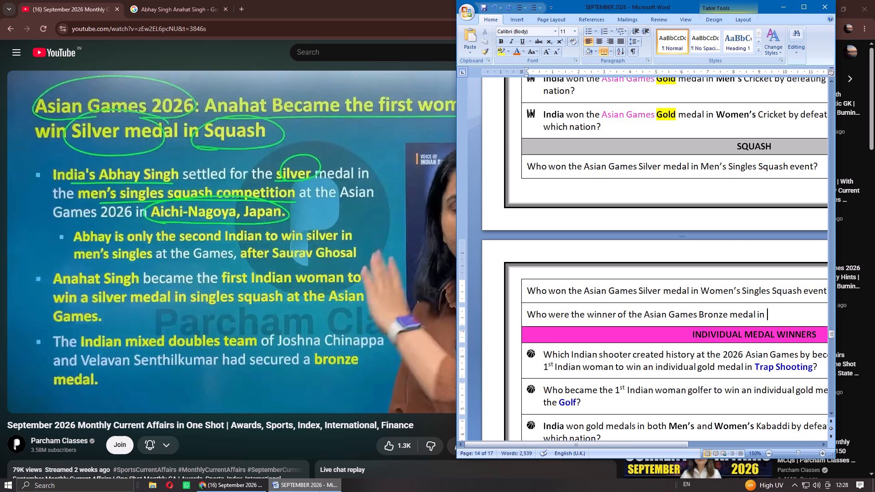
{"action": "type", "text": "Mixed"}
{"action": "key", "text": "space"}
{"action": "type", "text": "doubles"}
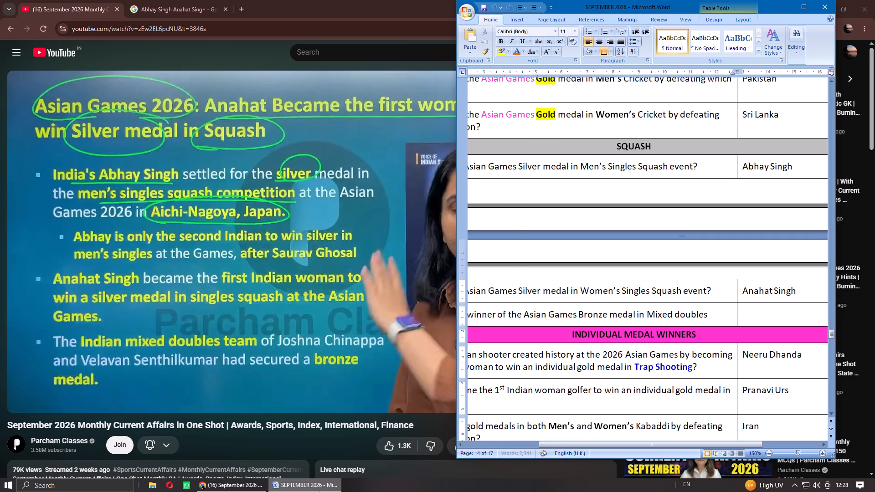
{"action": "key", "text": "space"}
{"action": "type", "text": "Sqi"}
{"action": "key", "text": "BackSpace"}
{"action": "type", "text": "uash event?"}
Enter "Joshna Chinappa & Velavan Senthilkumar" as the answer to the mixed doubles squash question.
{"action": "key", "text": "Tab"}
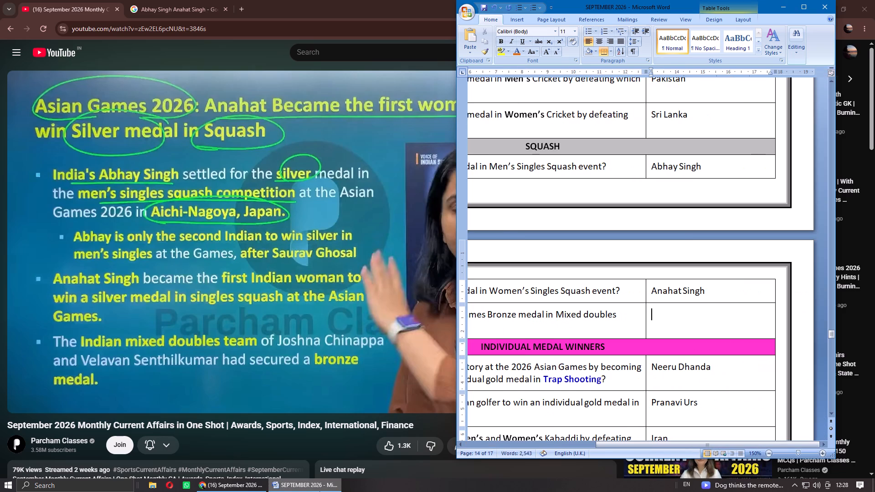
{"action": "type", "text": "Josh"}
{"action": "type", "text": "na Chinappa *&"}
{"action": "key", "text": "BackSpace"}
{"action": "key", "text": "BackSpace"}
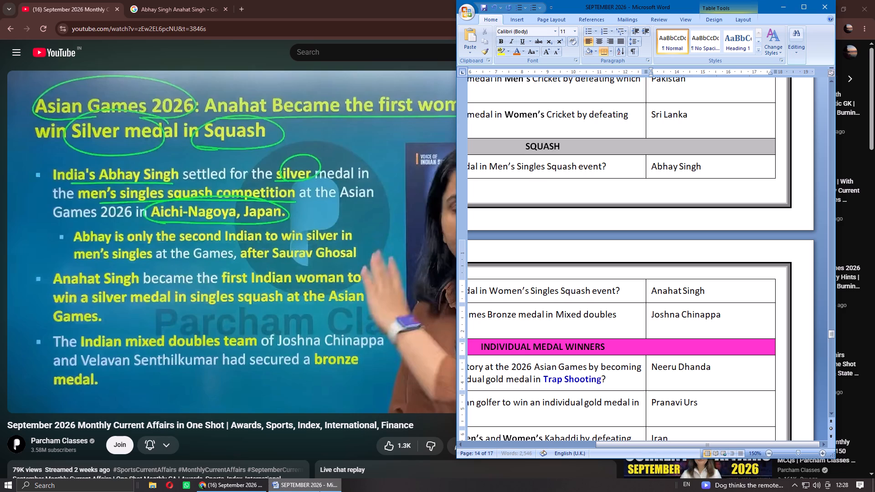
{"action": "type", "text": "&"}
{"action": "key", "text": "space"}
{"action": "type", "text": "Velavan S"}
{"action": "type", "text": "enthilkumar"}
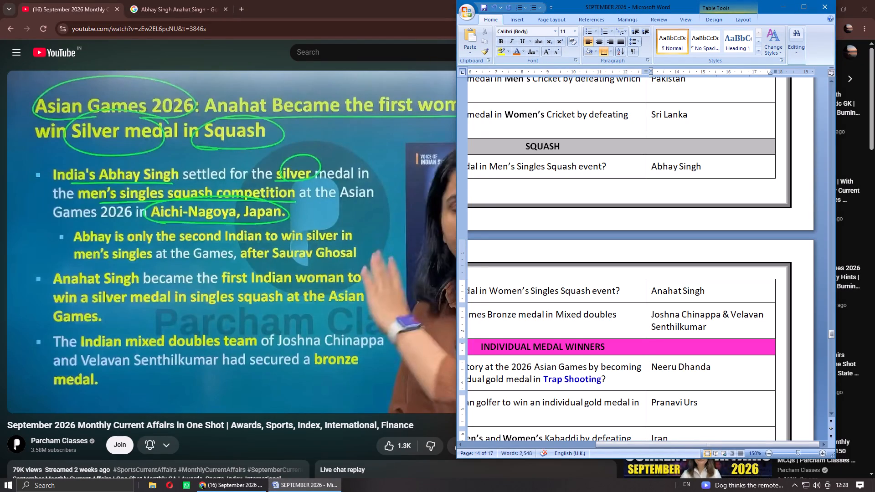
Copy the mixed doubles answer, search Google in Chrome for "Joshna Chinappa & Velavan Senthilkumar", and resume the video.
{"action": "left_click_drag", "start_coordinate": [720, 331], "coordinate": [654, 312]}
{"action": "key", "text": "ctrl+c"}
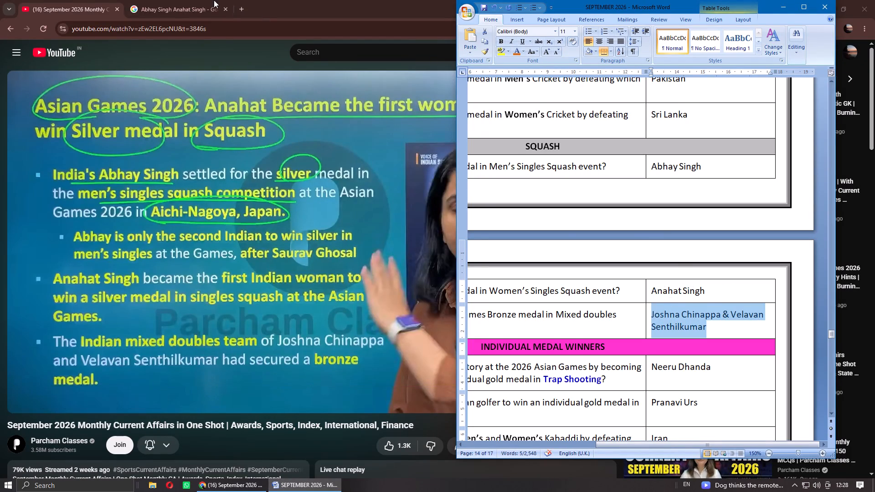
{"action": "left_click", "coordinate": [187, 0]}
{"action": "left_click", "coordinate": [457, 65]}
{"action": "key", "text": "ctrl+v"}
{"action": "key", "text": "Return"}
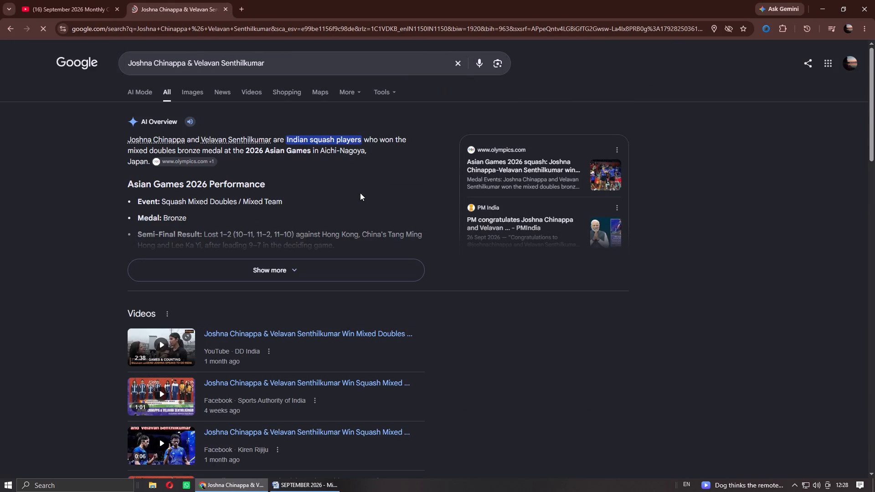
{"action": "left_click", "coordinate": [107, 0]}
{"action": "left_click", "coordinate": [257, 204]}
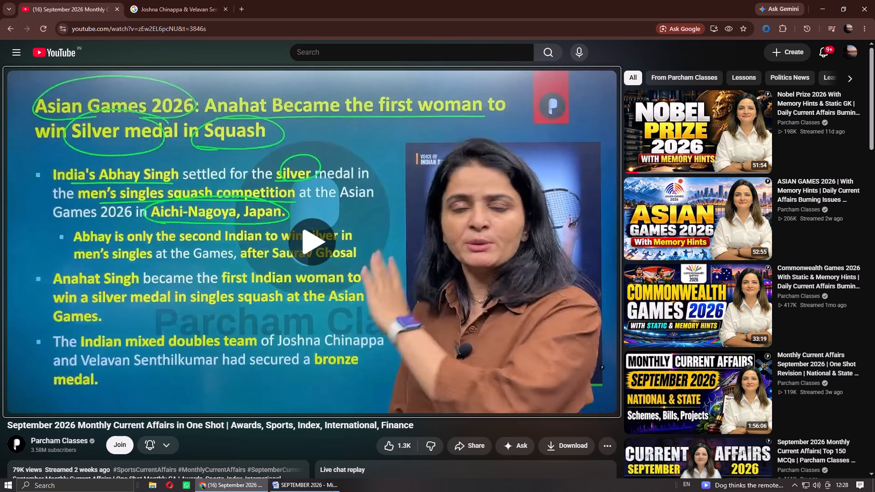
In Word, correct the mixed doubles question's wording to "was the winner", pause the video, and return to the men's singles question.
{"action": "left_click", "coordinate": [332, 491]}
{"action": "left_click_drag", "start_coordinate": [630, 444], "coordinate": [543, 435]}
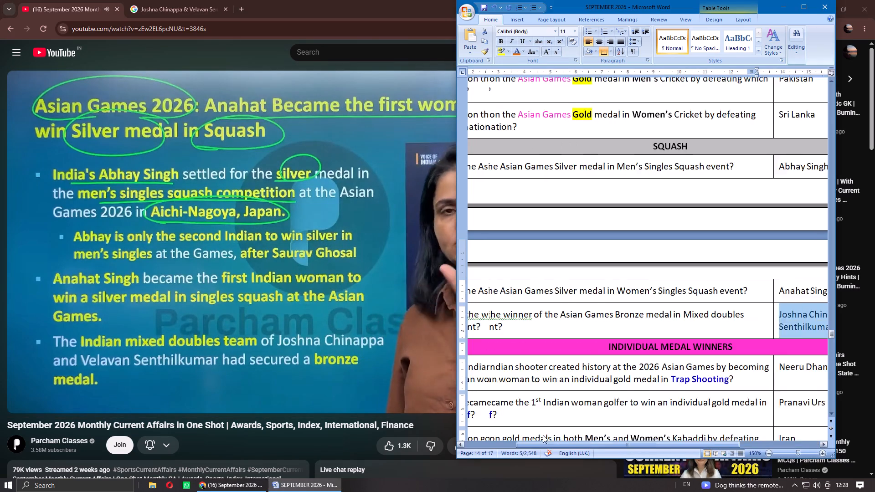
{"action": "left_click_drag", "start_coordinate": [543, 435], "coordinate": [509, 434]}
{"action": "right_click", "coordinate": [560, 314]}
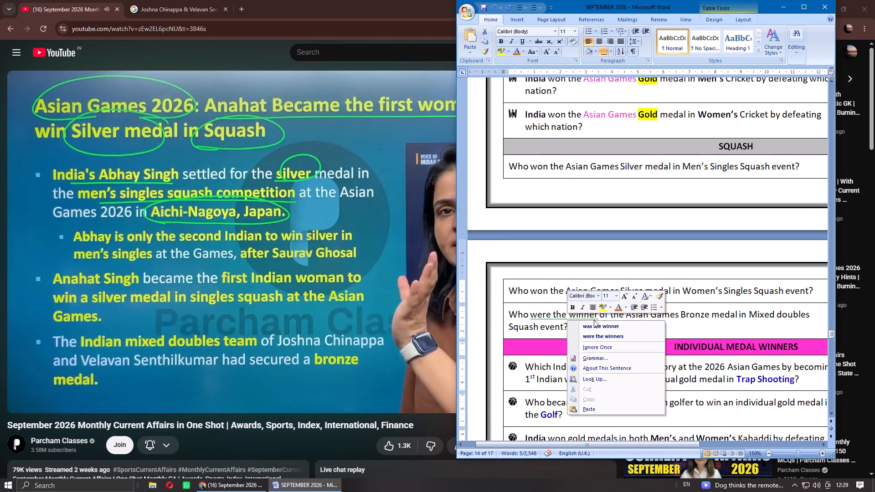
{"action": "left_click", "coordinate": [598, 321]}
{"action": "left_click", "coordinate": [407, 241]}
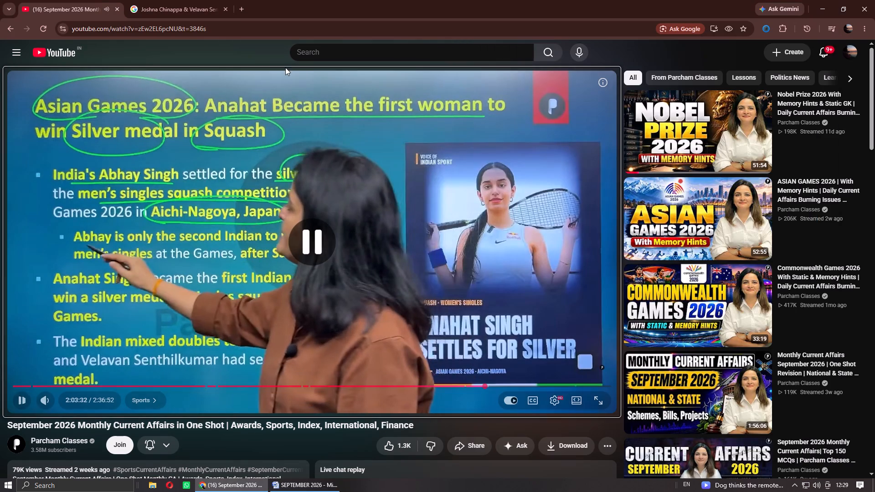
{"action": "left_click", "coordinate": [309, 487]}
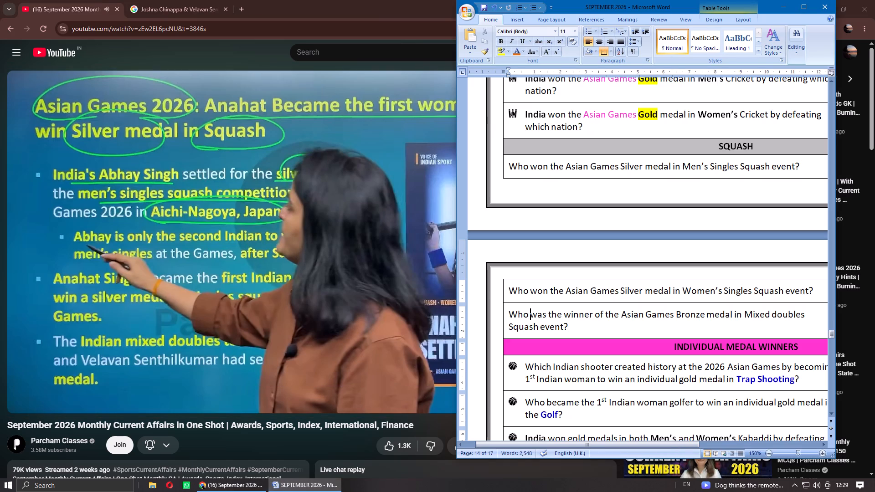
{"action": "left_click", "coordinate": [549, 161]}
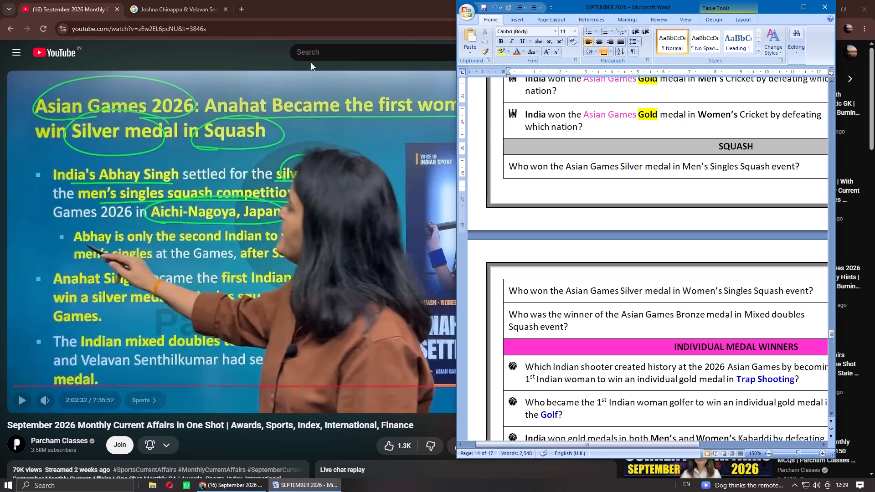
Open Flaticon in a new Chrome tab and search its icons for "squash sport".
{"action": "left_click", "coordinate": [203, 0]}
{"action": "left_click", "coordinate": [241, 3]}
{"action": "left_click", "coordinate": [293, 48]}
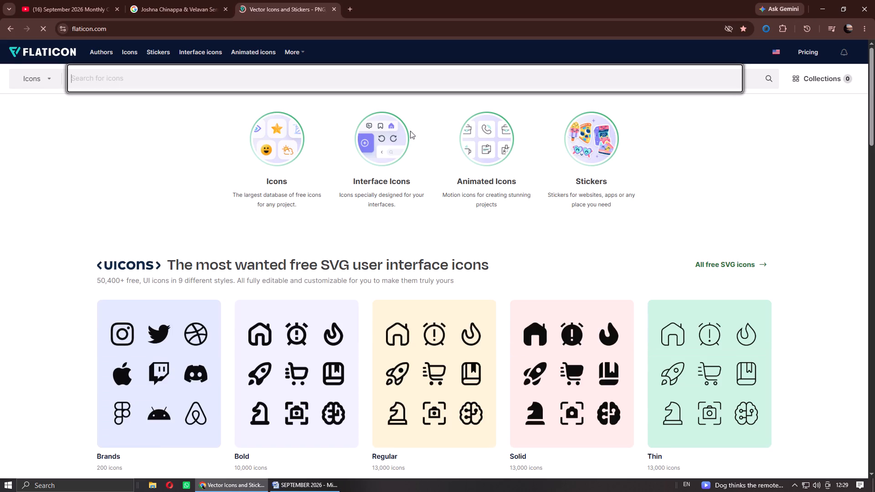
{"action": "type", "text": "squash sport"}
{"action": "key", "text": "Return"}
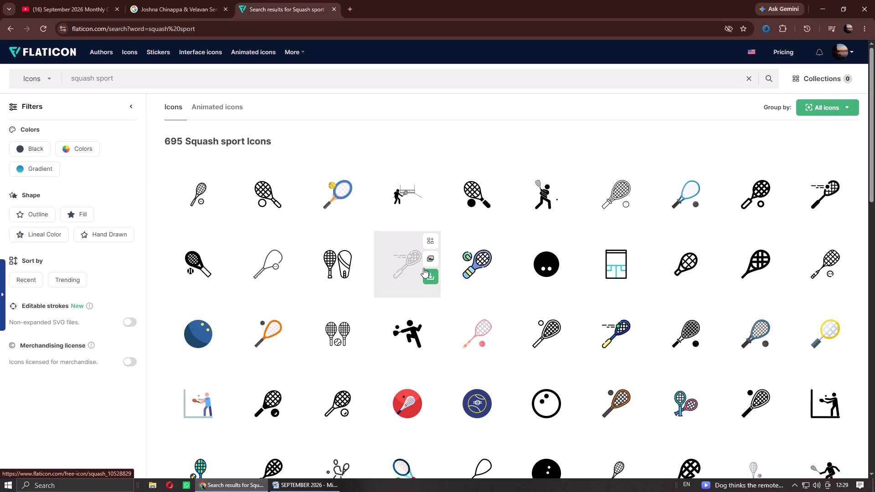
Browse the squash icons and start the free PNG download of the black crossed-string racket with a solid ball beneath it.
{"action": "scroll", "coordinate": [528, 252], "scroll_direction": "down", "scroll_amount": 3}
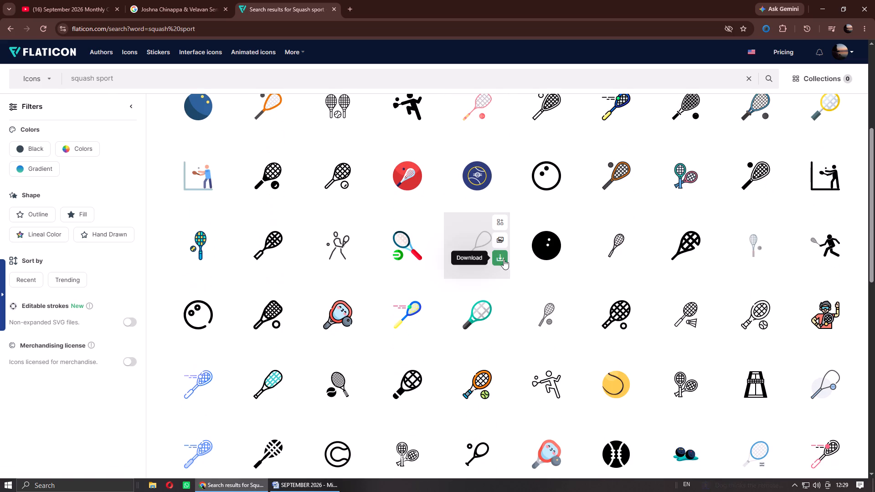
{"action": "scroll", "coordinate": [473, 285], "scroll_direction": "up", "scroll_amount": 4}
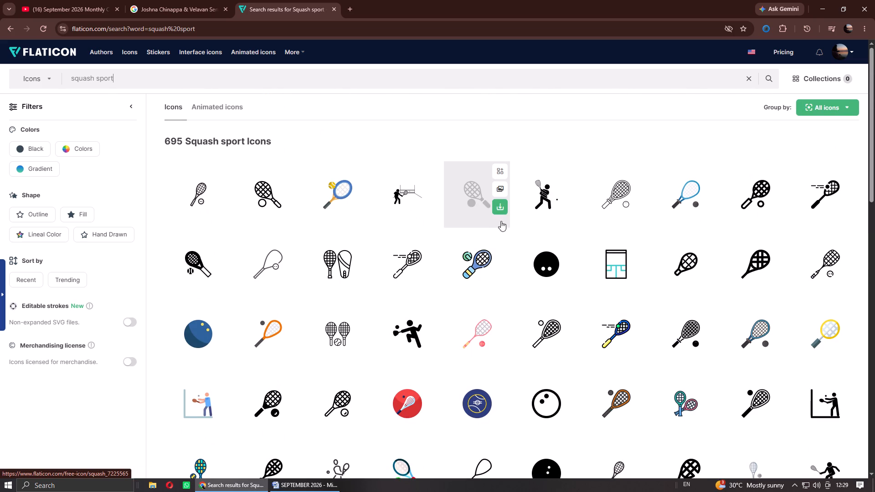
{"action": "left_click", "coordinate": [502, 209]}
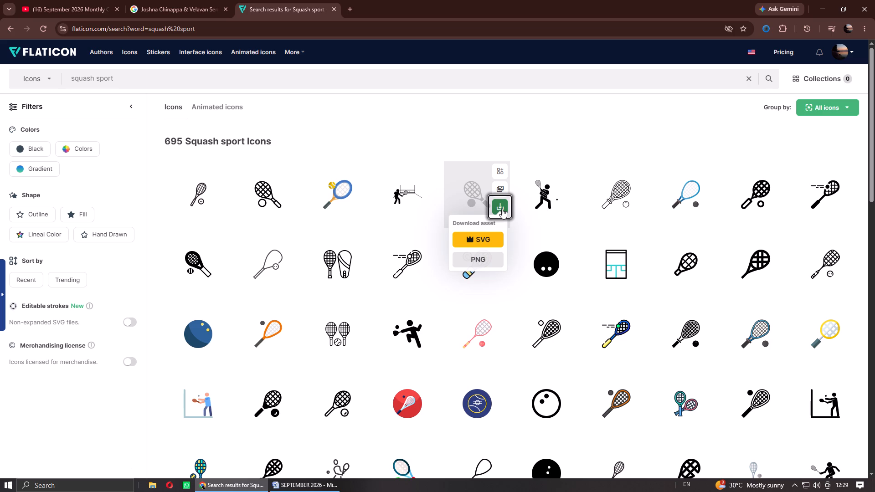
{"action": "left_click", "coordinate": [473, 199]}
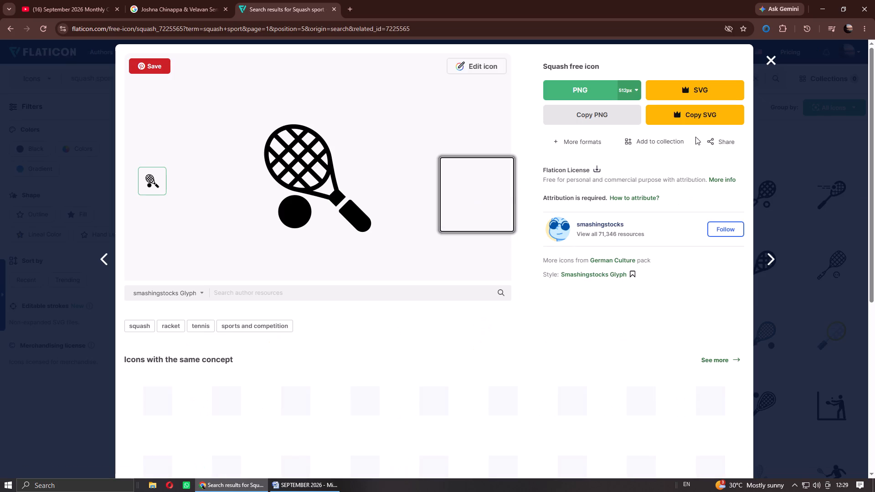
{"action": "left_click", "coordinate": [595, 92]}
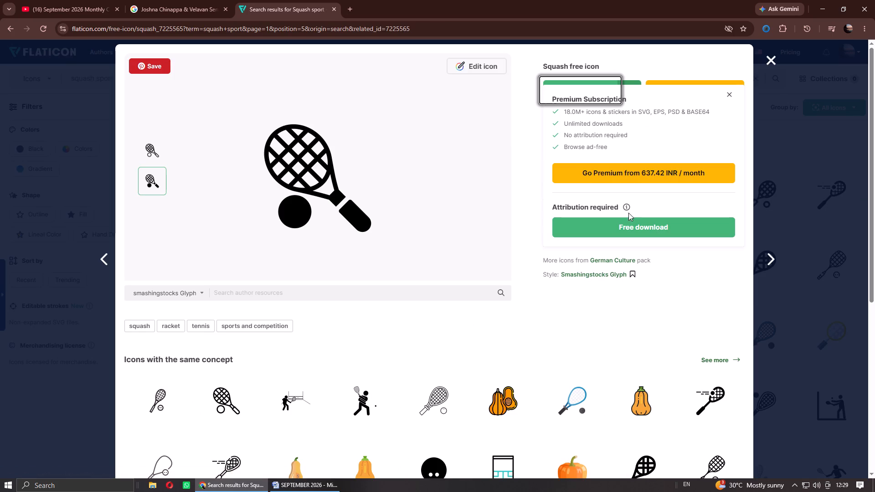
{"action": "left_click", "coordinate": [624, 221]}
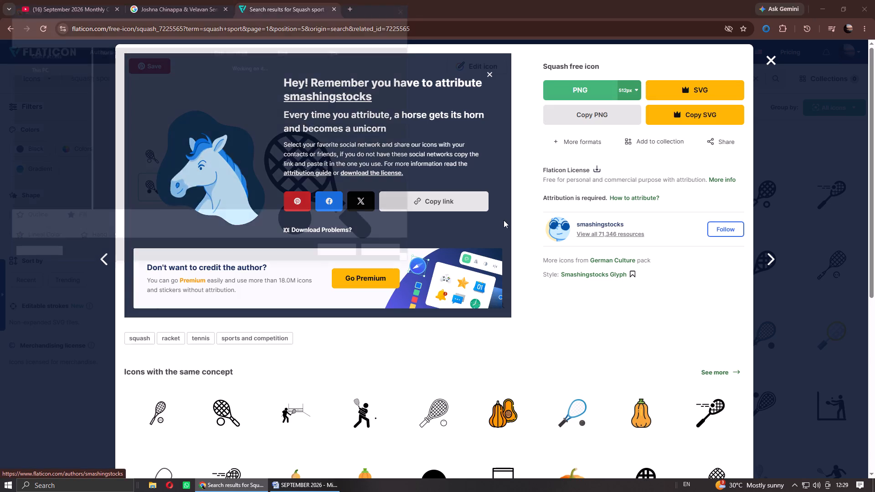
Save the icon as SQUASH in the LOGO PIC folder under Study on drive F, and close the Flaticon page.
{"action": "left_click", "coordinate": [62, 176]}
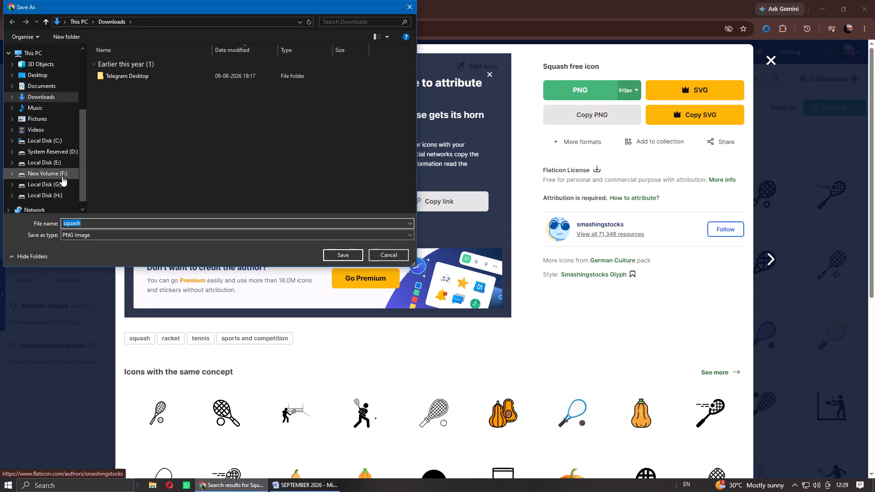
{"action": "double_click", "coordinate": [120, 95]}
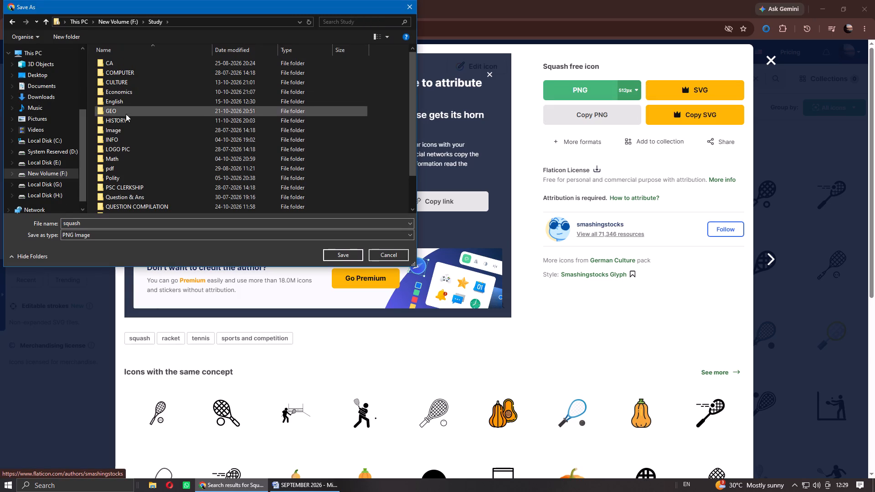
{"action": "double_click", "coordinate": [121, 151]}
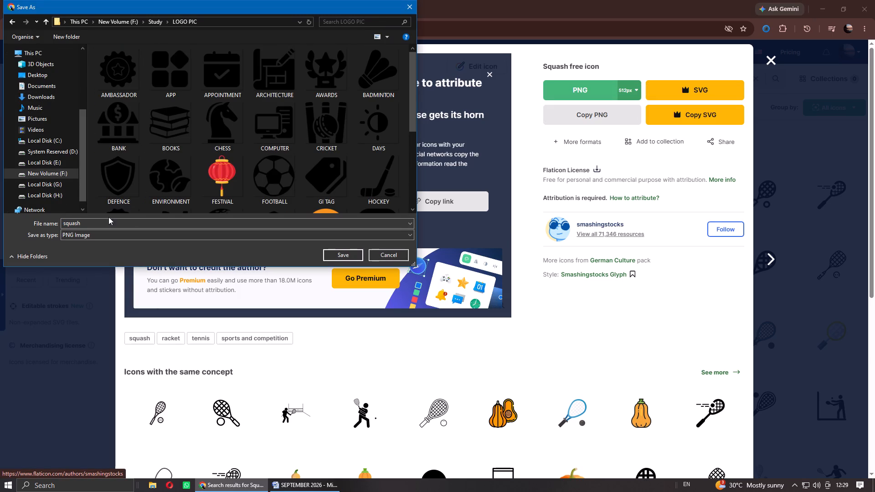
{"action": "left_click", "coordinate": [99, 222]}
{"action": "type", "text": "SQUASH"}
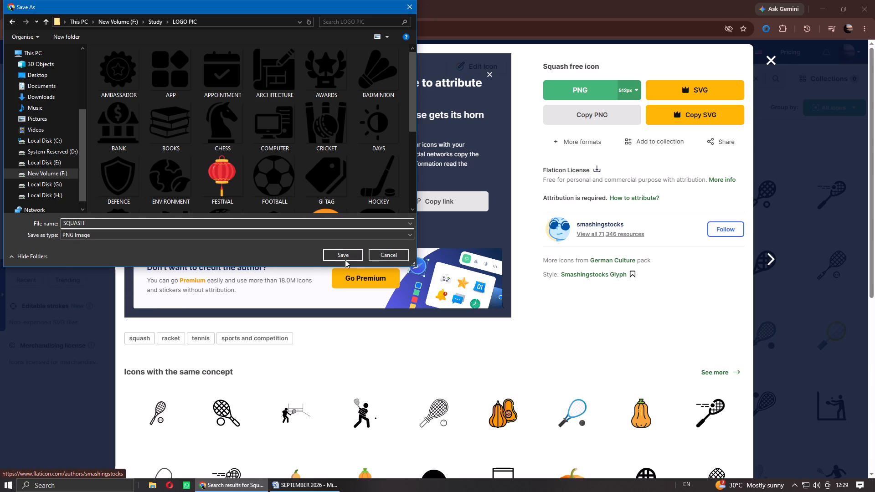
{"action": "left_click", "coordinate": [348, 258]}
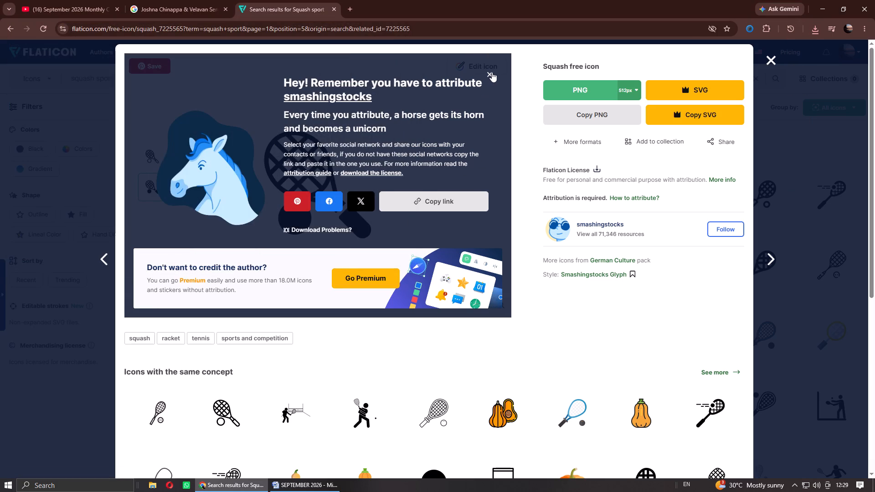
{"action": "left_click", "coordinate": [492, 71]}
{"action": "left_click", "coordinate": [776, 58]}
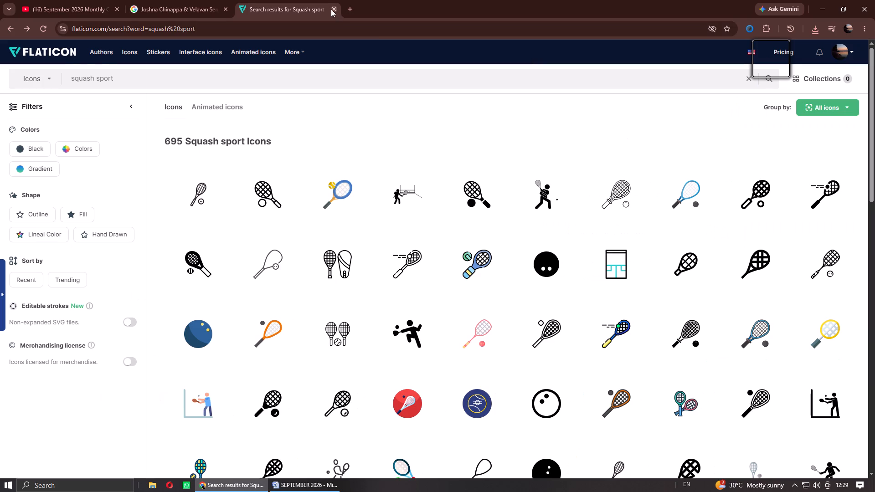
{"action": "left_click", "coordinate": [331, 9]}
In Word, start a new picture bullet for the three squash questions and import SQUASH from the LOGO PIC folder under Study on drive F.
{"action": "left_click", "coordinate": [300, 491]}
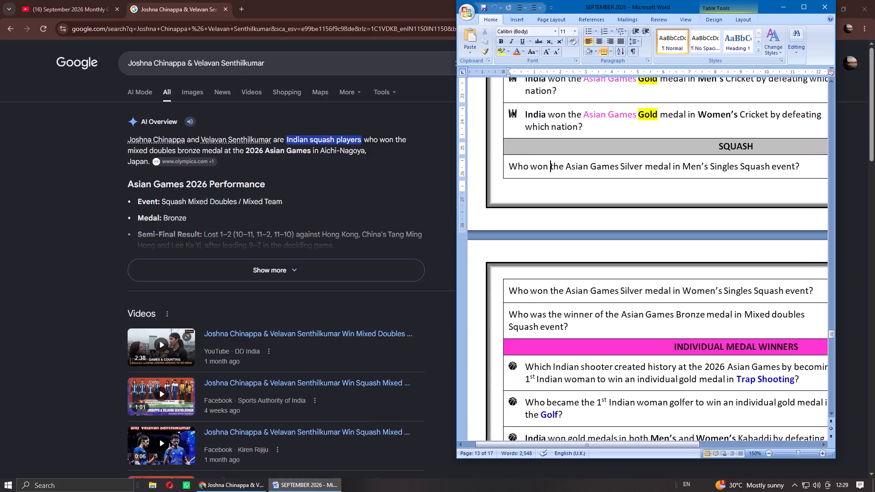
{"action": "left_click_drag", "start_coordinate": [542, 168], "coordinate": [543, 319]}
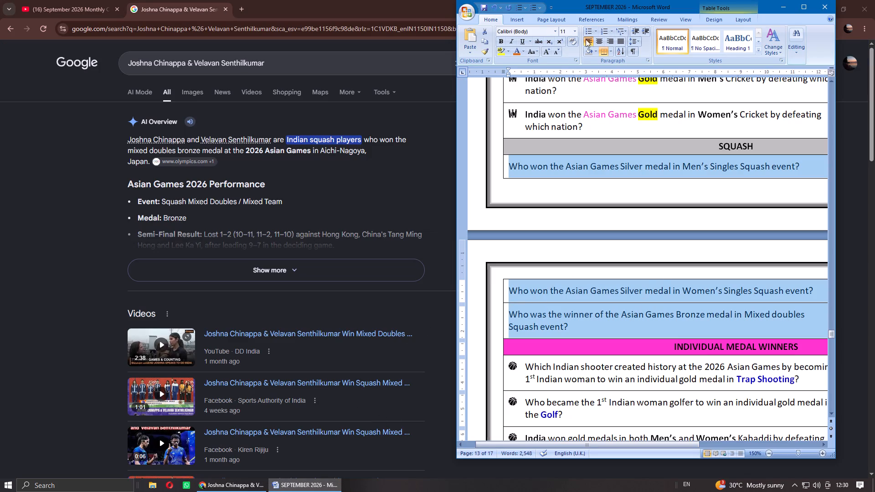
{"action": "left_click", "coordinate": [596, 31]}
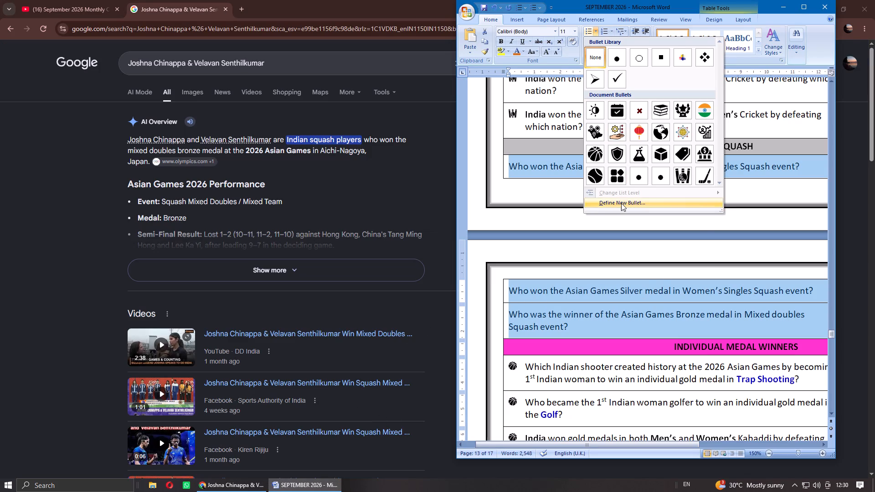
{"action": "left_click", "coordinate": [621, 203]}
{"action": "left_click", "coordinate": [649, 172]}
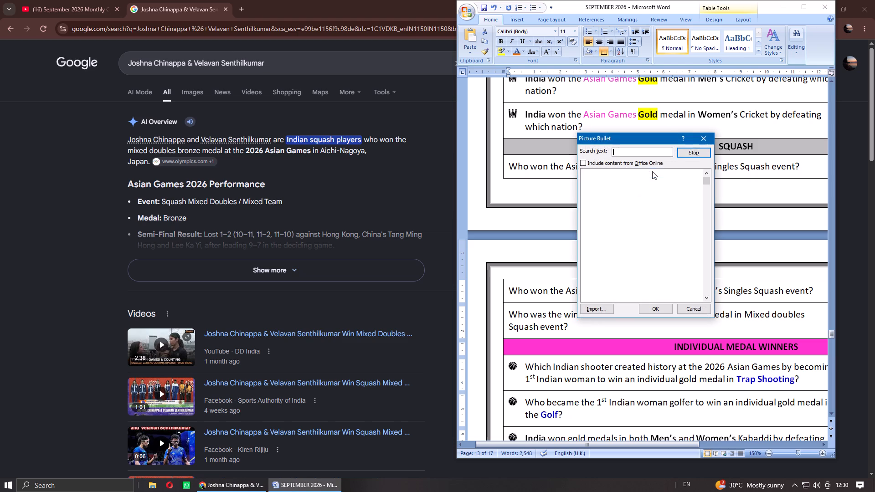
{"action": "left_click", "coordinate": [603, 306]}
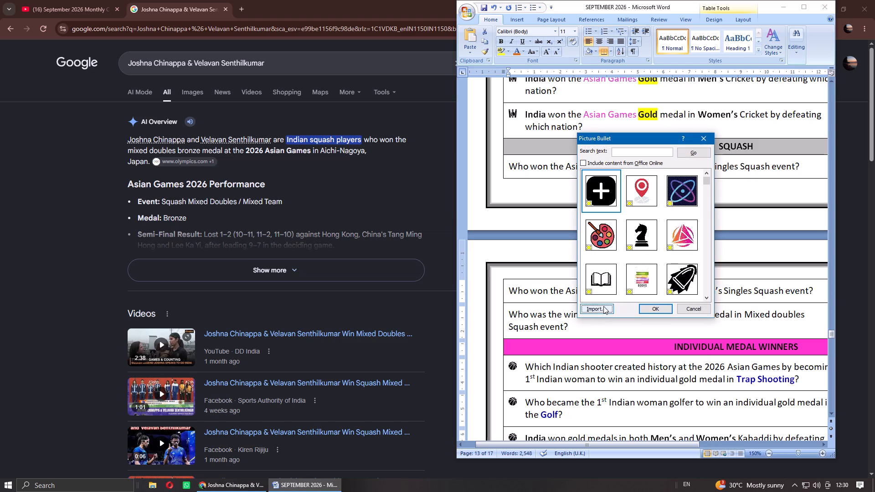
{"action": "scroll", "coordinate": [609, 278], "scroll_direction": "down", "scroll_amount": 1}
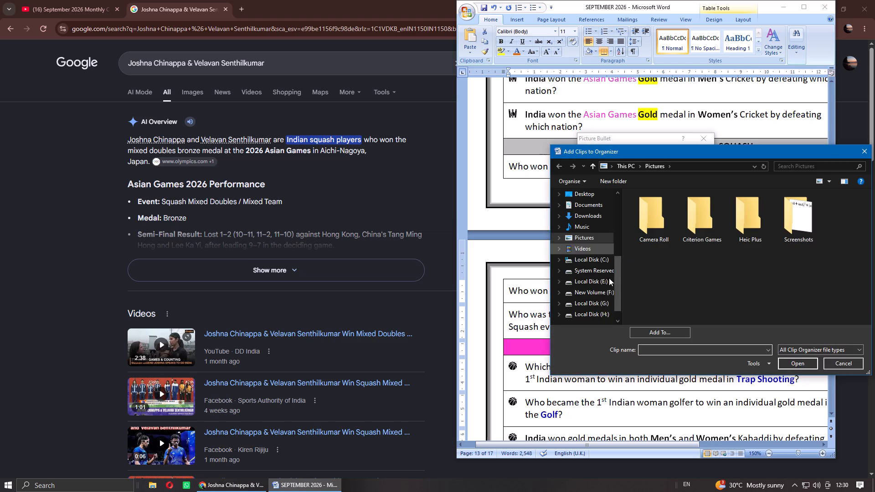
{"action": "left_click", "coordinate": [602, 292]}
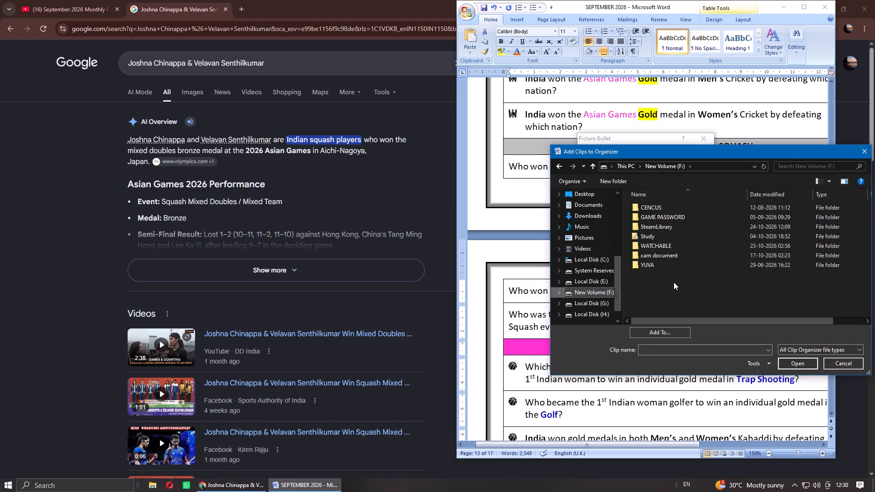
{"action": "double_click", "coordinate": [658, 235]}
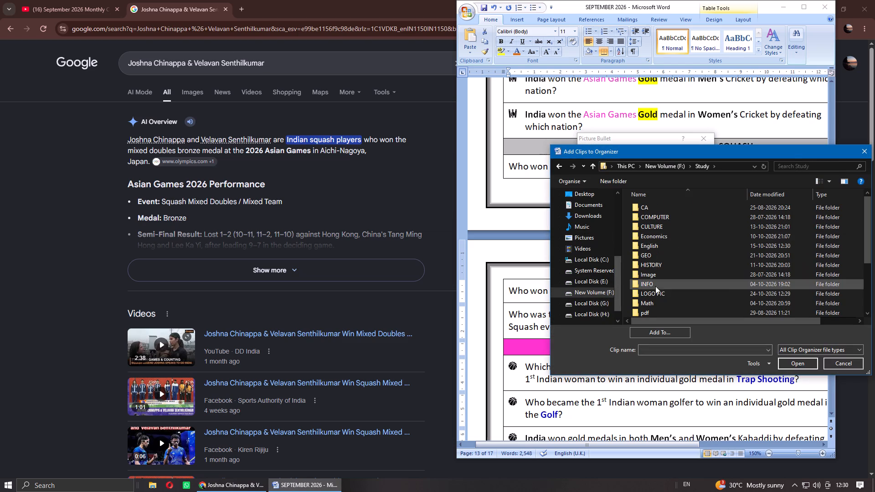
{"action": "double_click", "coordinate": [653, 293]}
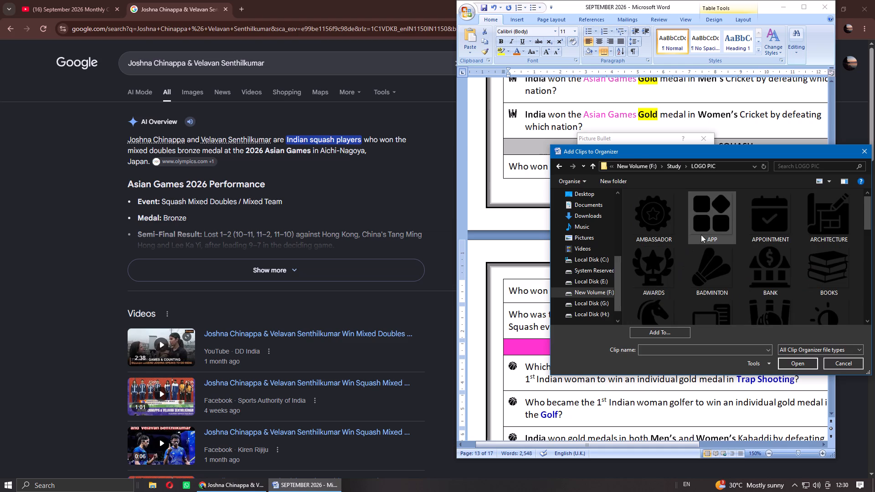
{"action": "scroll", "coordinate": [707, 235], "scroll_direction": "down", "scroll_amount": 6}
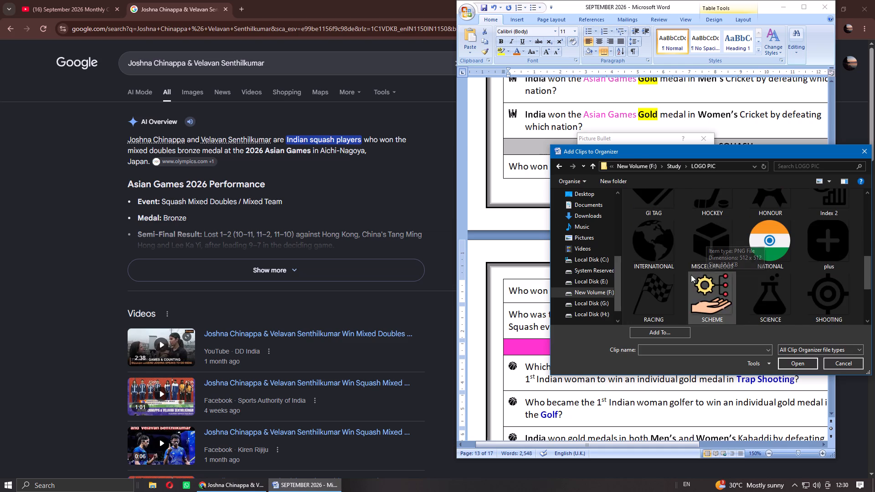
{"action": "scroll", "coordinate": [714, 263], "scroll_direction": "down", "scroll_amount": 2}
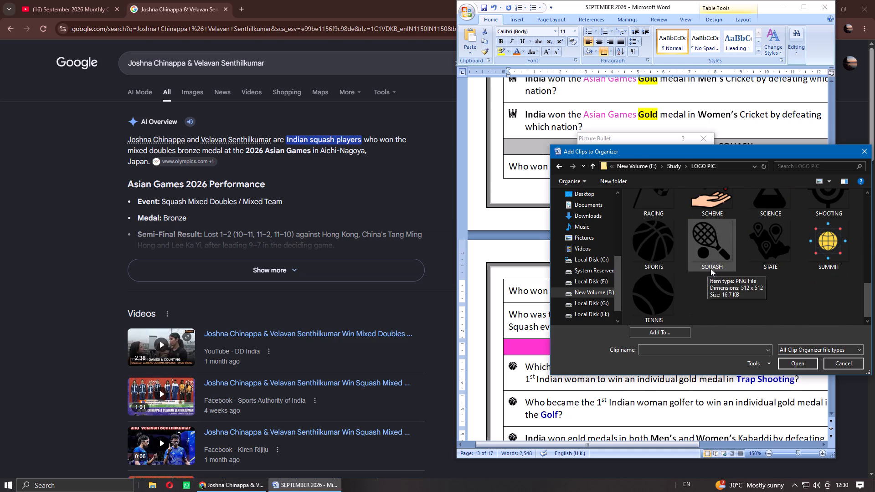
{"action": "left_click", "coordinate": [704, 246]}
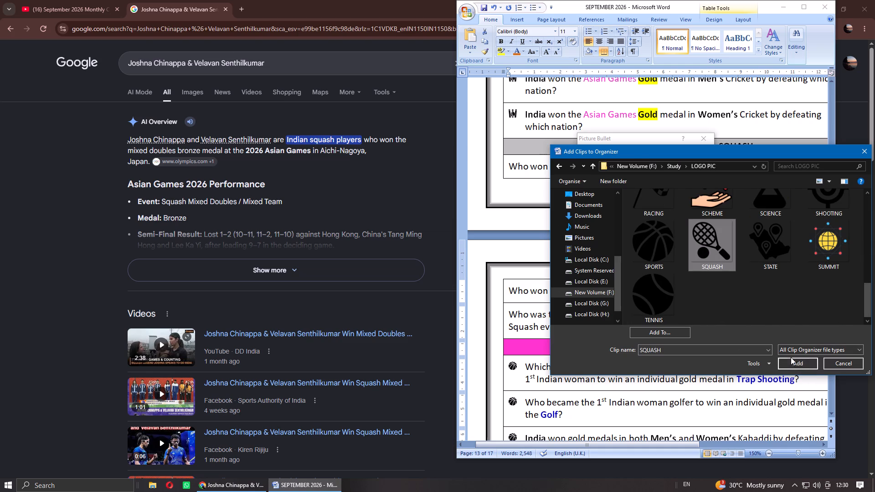
{"action": "left_click", "coordinate": [791, 359]}
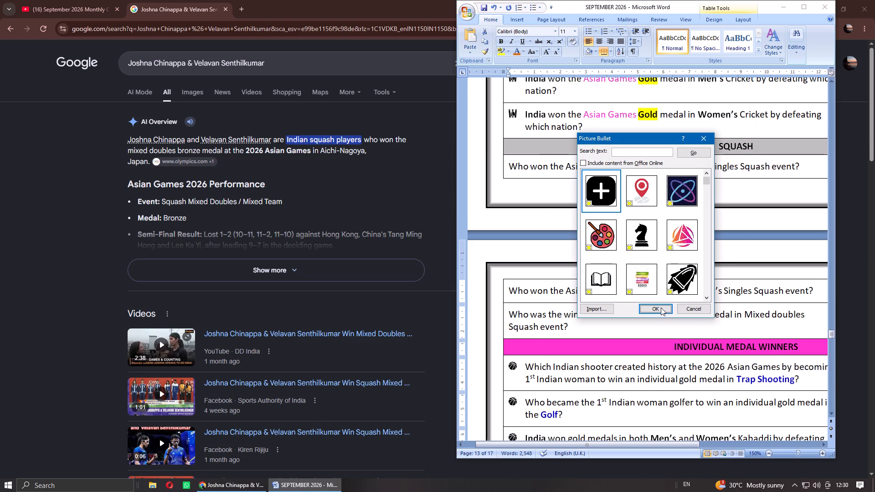
Choose the imported squash racket picture and apply it as the bullet for the three squash questions.
{"action": "left_click", "coordinate": [661, 307]}
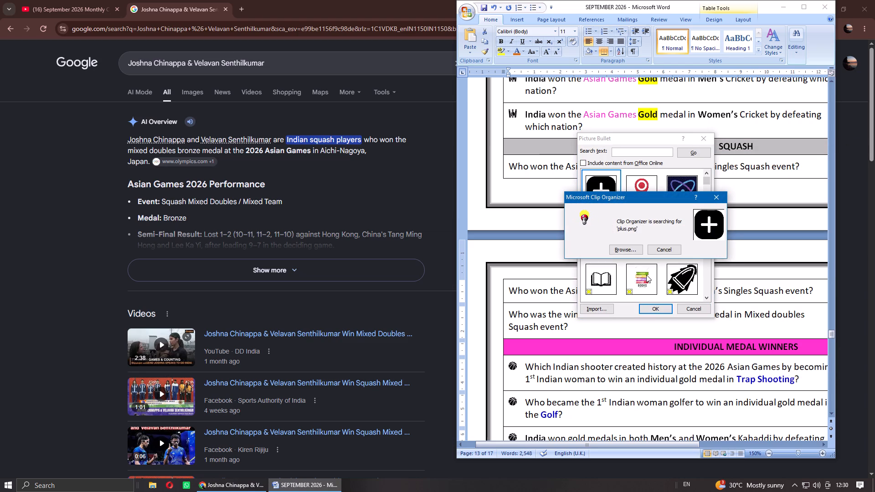
{"action": "left_click", "coordinate": [656, 250]}
{"action": "scroll", "coordinate": [633, 225], "scroll_direction": "down", "scroll_amount": 4}
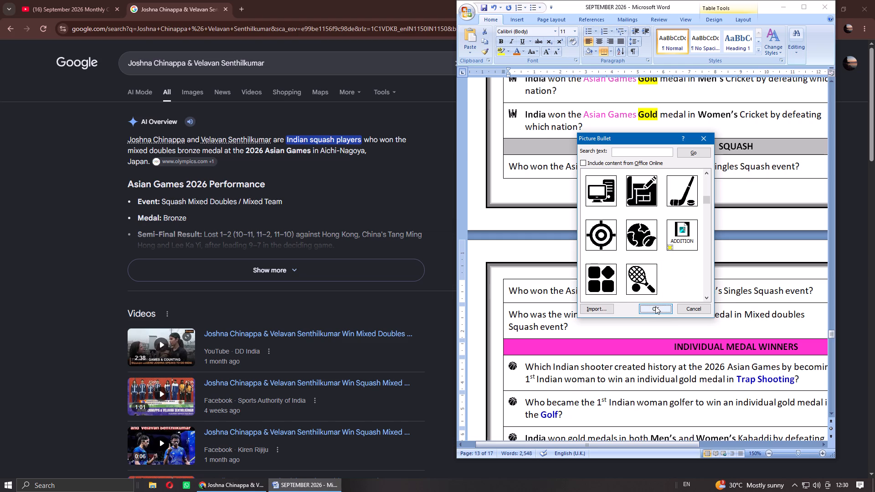
{"action": "left_click", "coordinate": [648, 285]}
{"action": "left_click", "coordinate": [654, 309]}
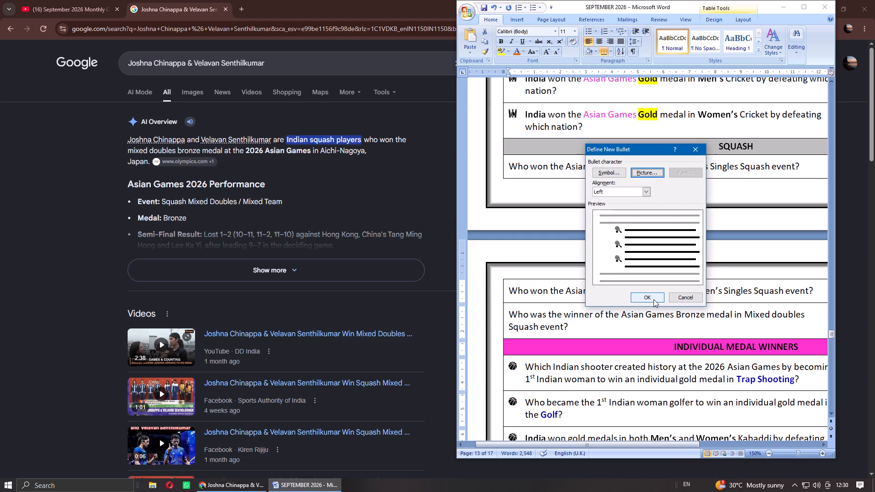
{"action": "left_click", "coordinate": [654, 299]}
{"action": "left_click", "coordinate": [639, 307]}
{"action": "left_click_drag", "start_coordinate": [531, 288], "coordinate": [492, 290]}
{"action": "left_click", "coordinate": [617, 299]}
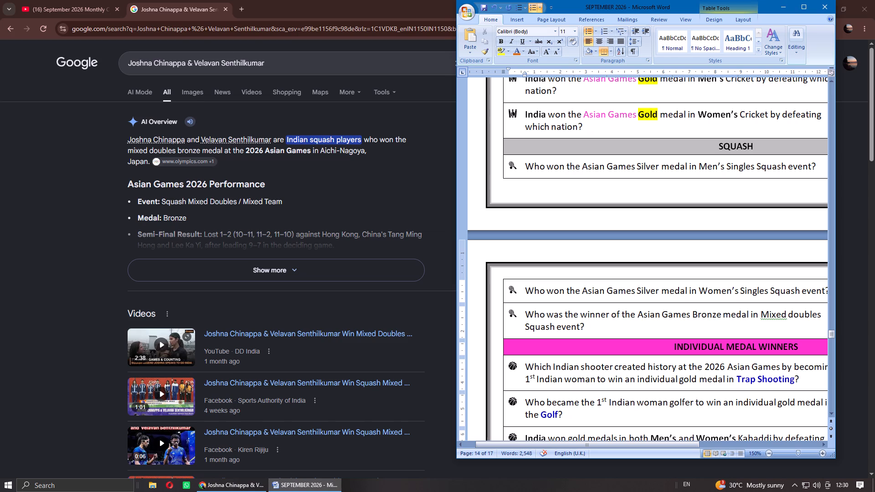
Play the YouTube video's explanation of the Asian Games squash slide, pause it, and return to Word.
{"action": "left_click", "coordinate": [61, 0]}
{"action": "left_click", "coordinate": [304, 187]}
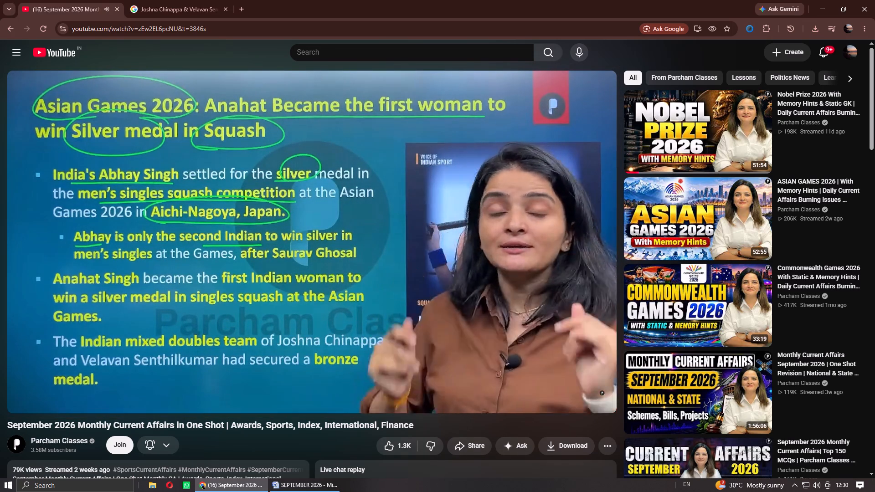
{"action": "left_click", "coordinate": [303, 491]}
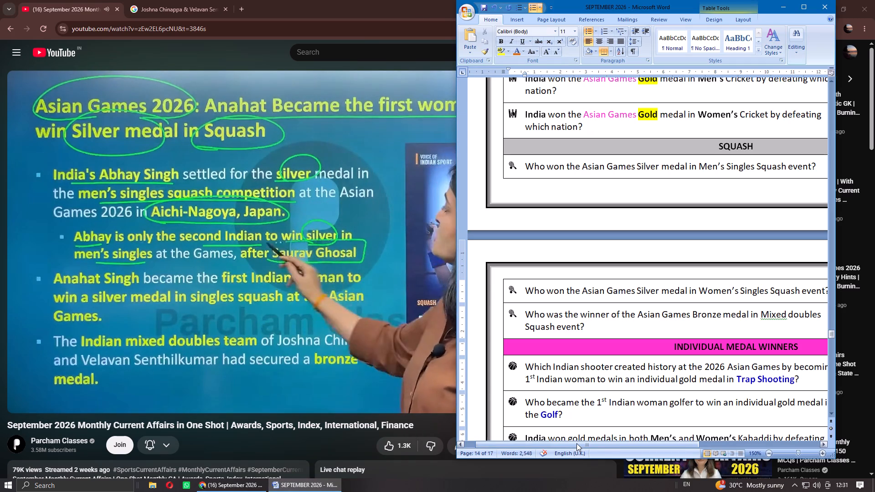
{"action": "left_click", "coordinate": [306, 248]}
{"action": "left_click", "coordinate": [338, 491]}
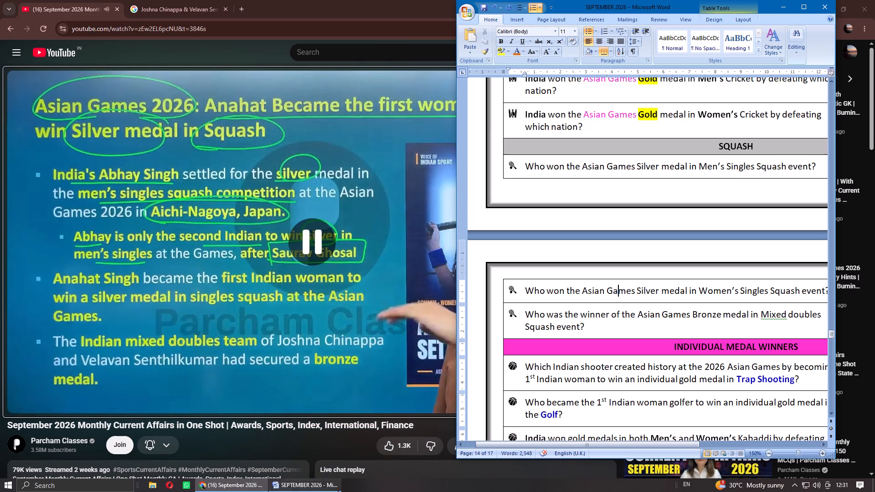
Under the men's singles squash question, add a round-bulleted line reading "2nd Indian to win silver medal at Asian Games after Saurav Ghosal.".
{"action": "right_click", "coordinate": [816, 167]}
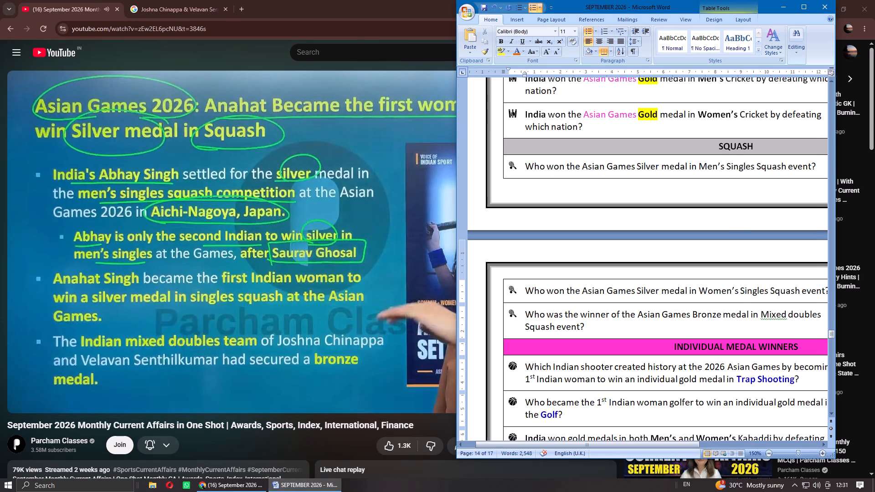
{"action": "left_click", "coordinate": [821, 164]}
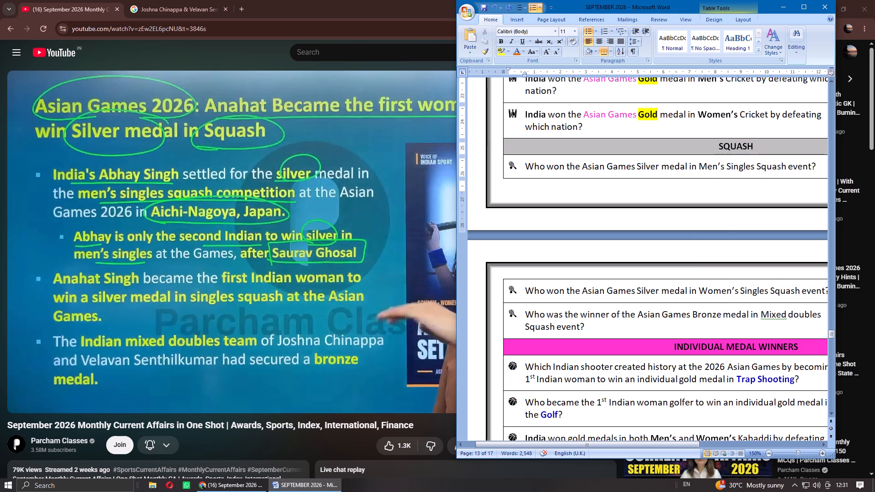
{"action": "key", "text": "Return"}
{"action": "key", "text": "BackSpace"}
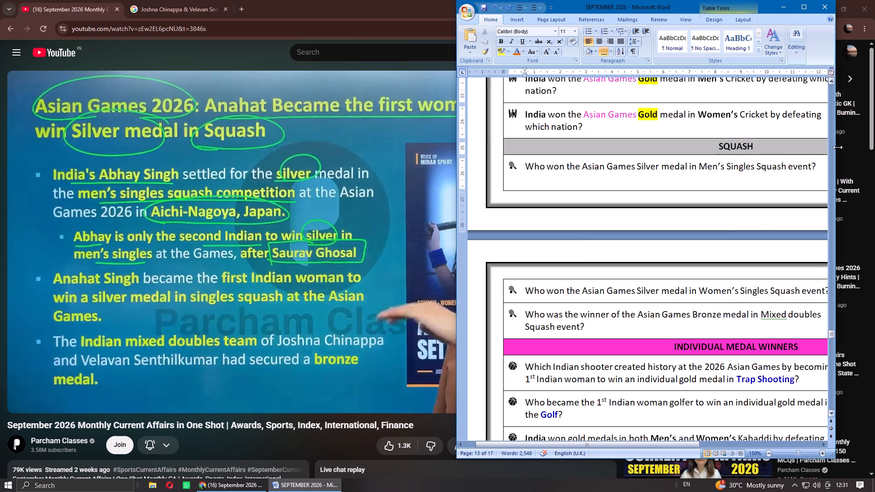
{"action": "left_click", "coordinate": [597, 32]}
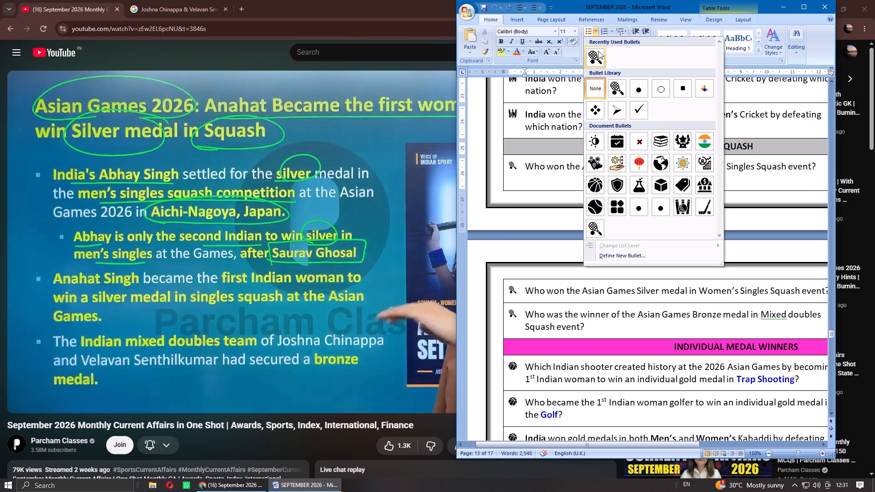
{"action": "left_click", "coordinate": [643, 91]}
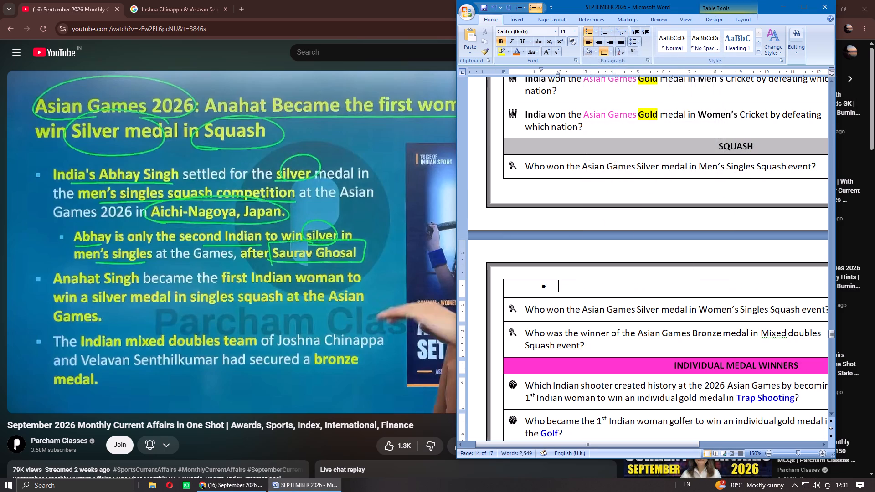
{"action": "type", "text": "2b"}
{"action": "key", "text": "BackSpace"}
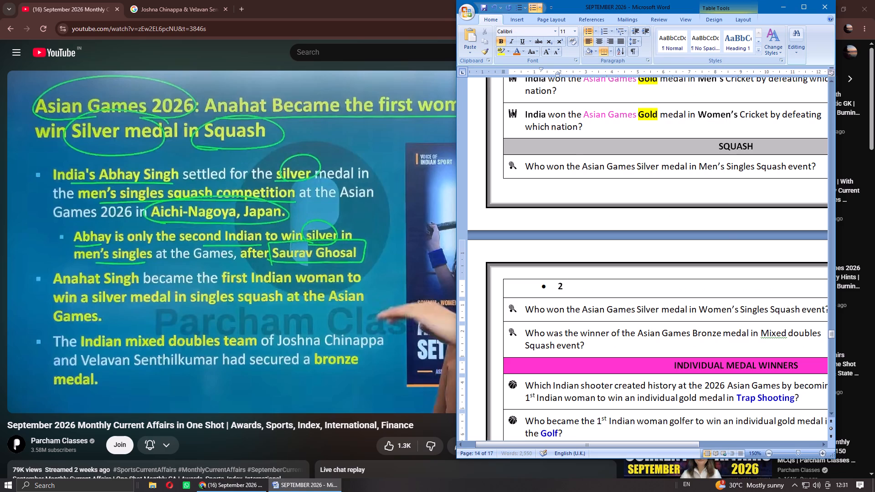
{"action": "type", "text": "nd Indian to"}
{"action": "key", "text": "space"}
{"action": "type", "text": "win silver medal at Asian Games a"}
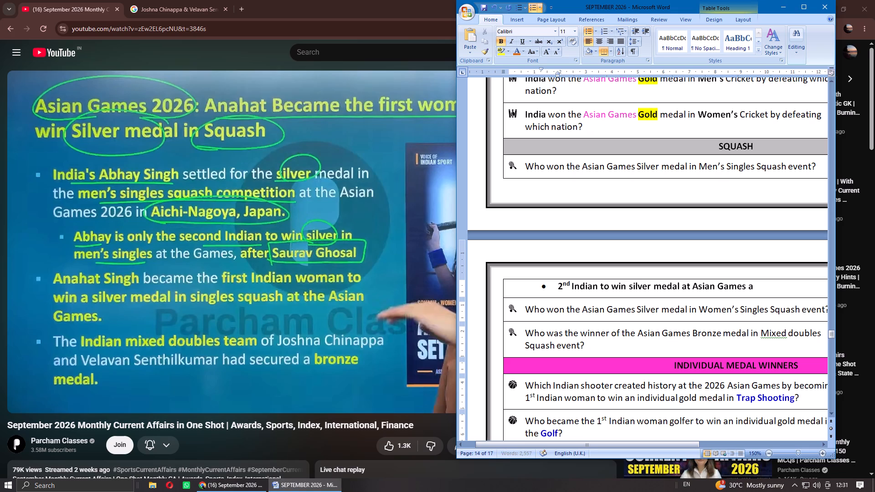
{"action": "type", "text": "fter S"}
{"action": "type", "text": "aurav Ghosal"}
{"action": "key", "text": "period"}
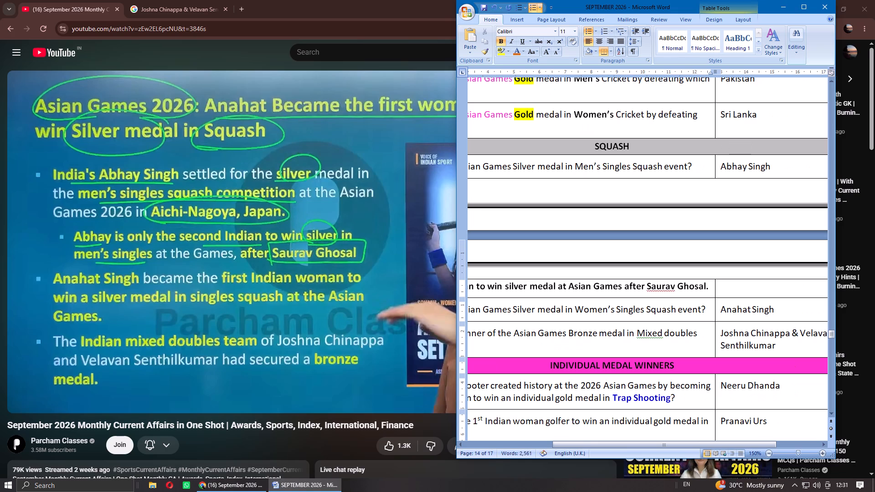
Remove the bold formatting from the whole added line about the 2nd Indian silver medallist.
{"action": "left_click_drag", "start_coordinate": [747, 289], "coordinate": [715, 288]}
{"action": "left_click_drag", "start_coordinate": [715, 288], "coordinate": [705, 288]}
{"action": "left_click", "coordinate": [738, 288]}
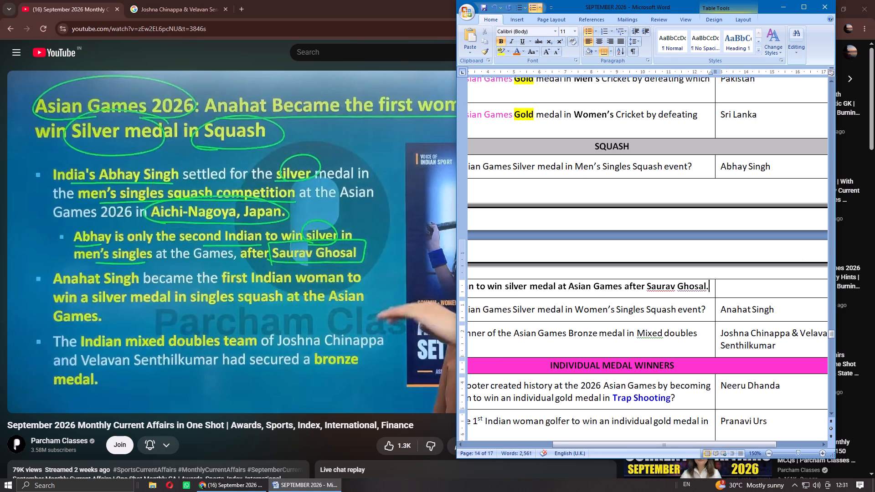
{"action": "left_click_drag", "start_coordinate": [612, 442], "coordinate": [548, 436]}
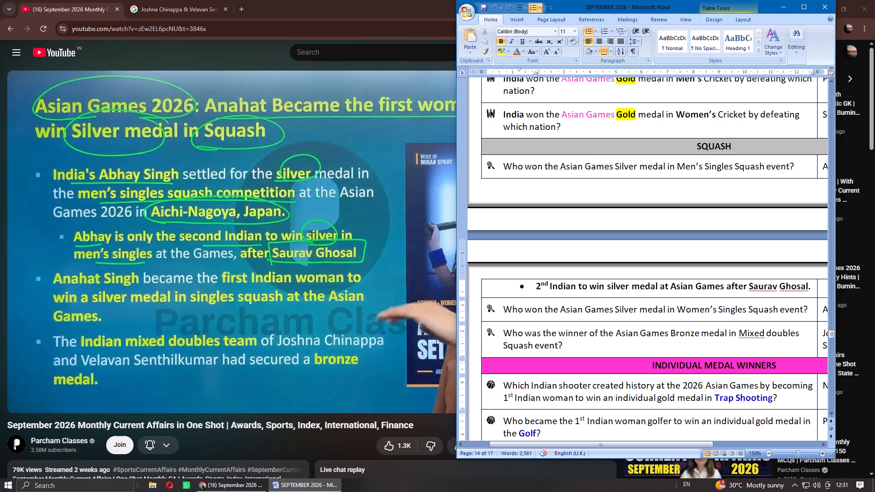
{"action": "left_click_drag", "start_coordinate": [536, 288], "coordinate": [794, 283]}
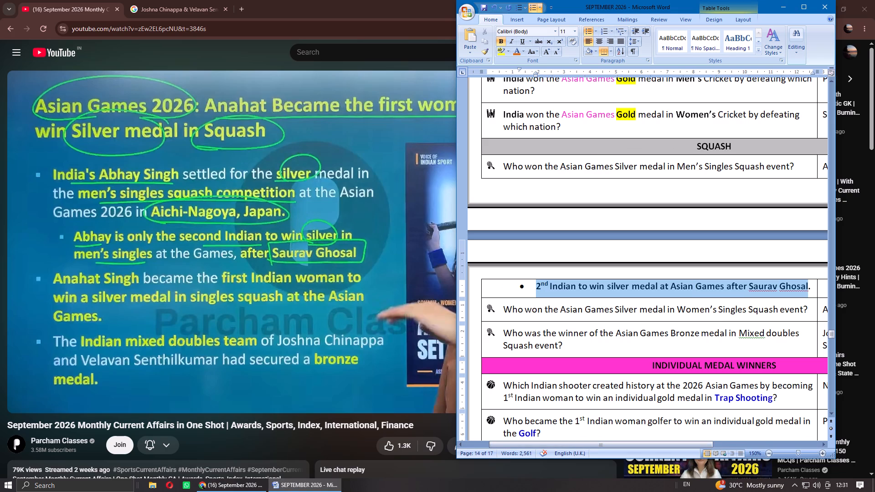
{"action": "left_click_drag", "start_coordinate": [794, 283], "coordinate": [810, 284]}
{"action": "key", "text": "ctrl+b"}
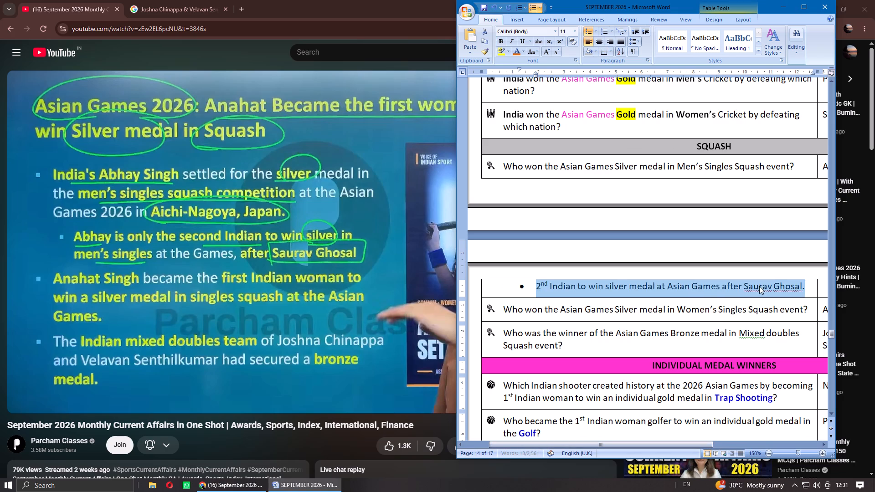
Colour the name "Saurav Ghosal" in the added line with the standard blue font colour.
{"action": "left_click", "coordinate": [759, 286]}
{"action": "left_click_drag", "start_coordinate": [751, 286], "coordinate": [785, 286]}
{"action": "left_click", "coordinate": [523, 50]}
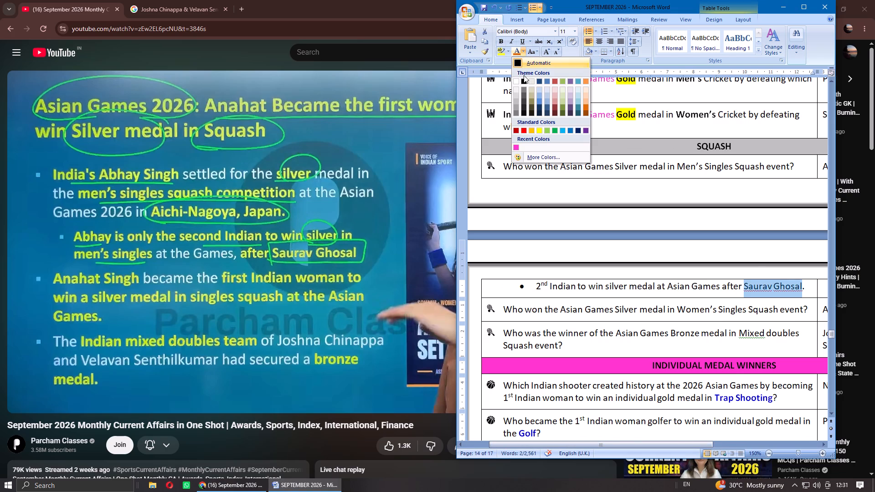
{"action": "left_click", "coordinate": [572, 129]}
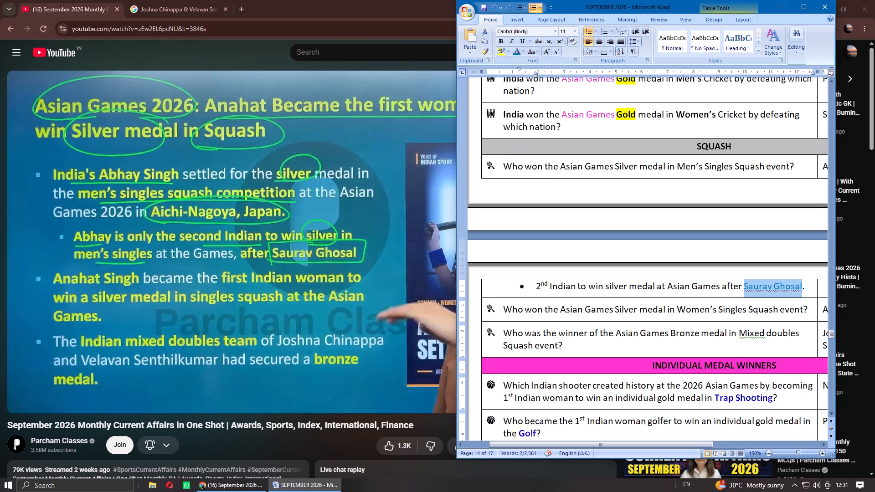
Switch to the Google results in Chrome and search for "saurav ghosal asian games 2026".
{"action": "left_click", "coordinate": [190, 0]}
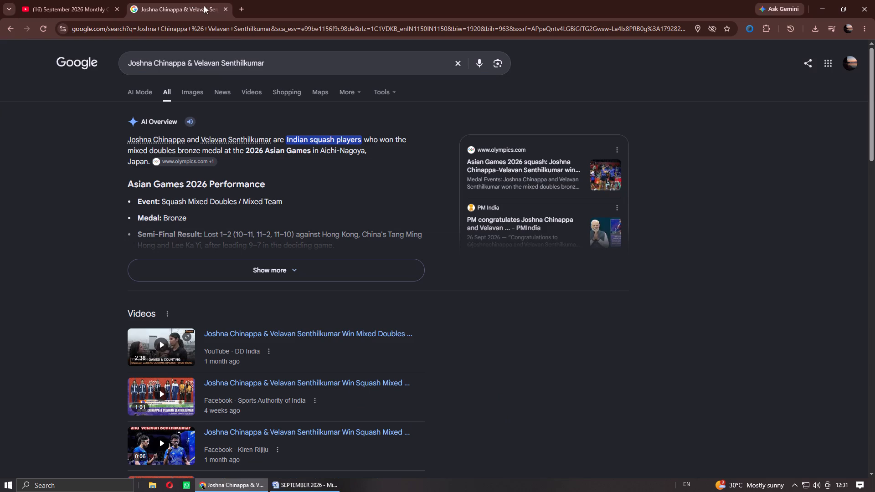
{"action": "left_click", "coordinate": [452, 64]}
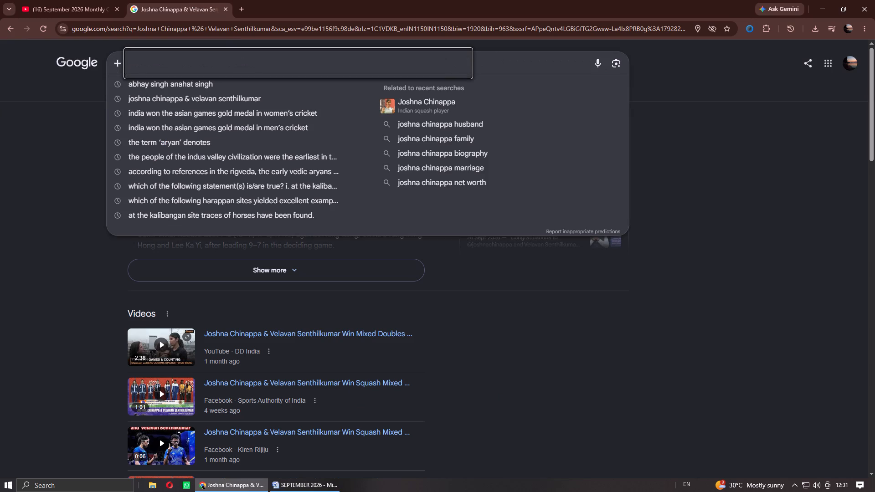
{"action": "type", "text": "saurav g"}
{"action": "key", "text": "Down"}
{"action": "key", "text": "space"}
{"action": "type", "text": "asian"}
{"action": "key", "text": "Down"}
{"action": "key", "text": "Return"}
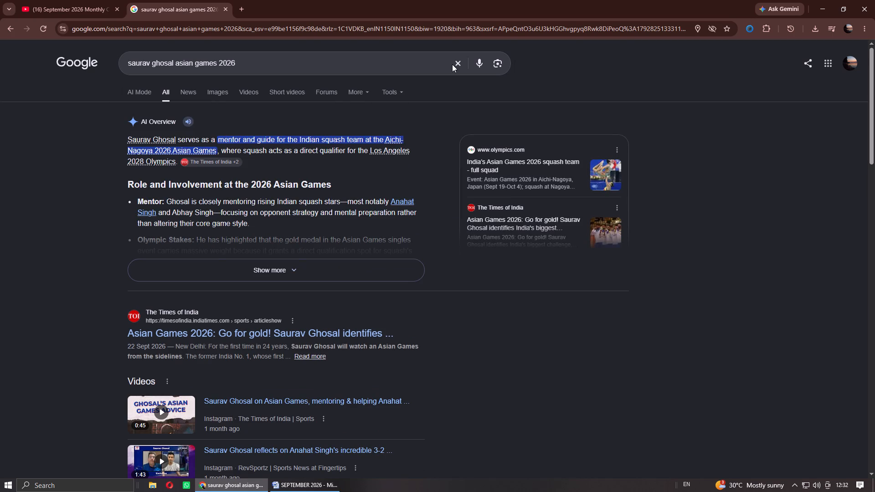
Refine the search to "saurav ghosal asian games medal in which year" and look through his medals by year.
{"action": "double_click", "coordinate": [228, 65]}
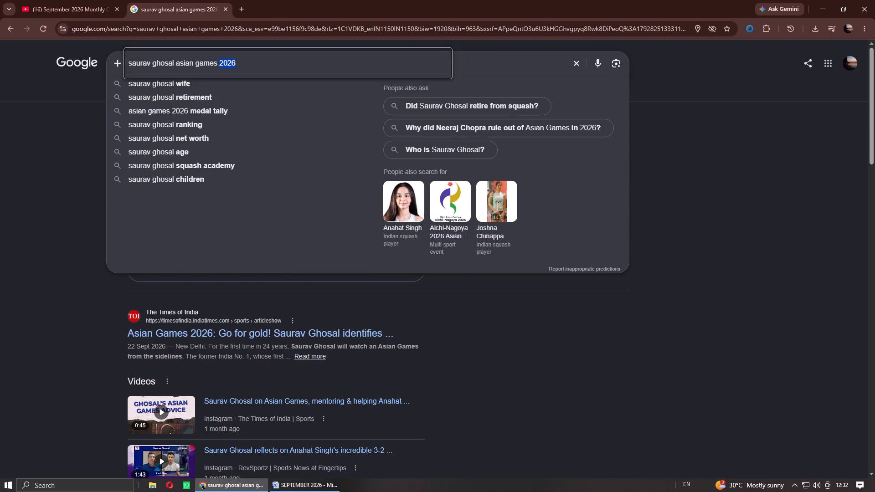
{"action": "type", "text": "medal in which year"}
{"action": "key", "text": "Return"}
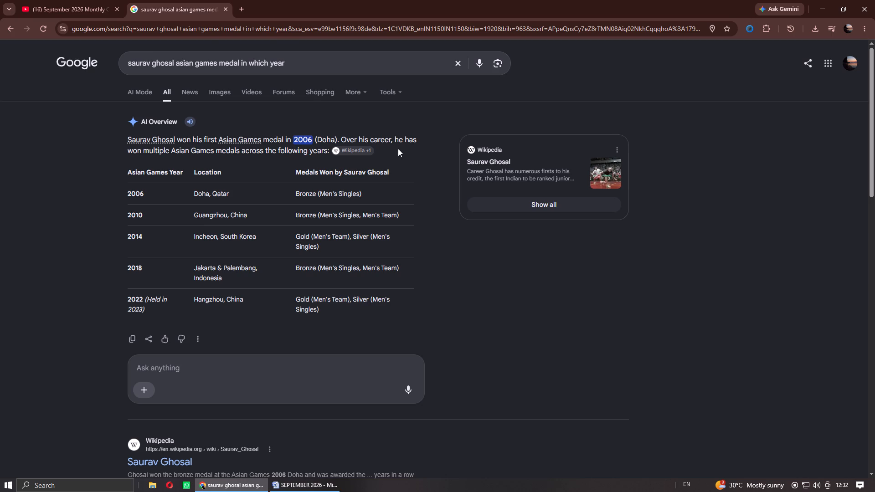
{"action": "scroll", "coordinate": [402, 166], "scroll_direction": "down", "scroll_amount": 1}
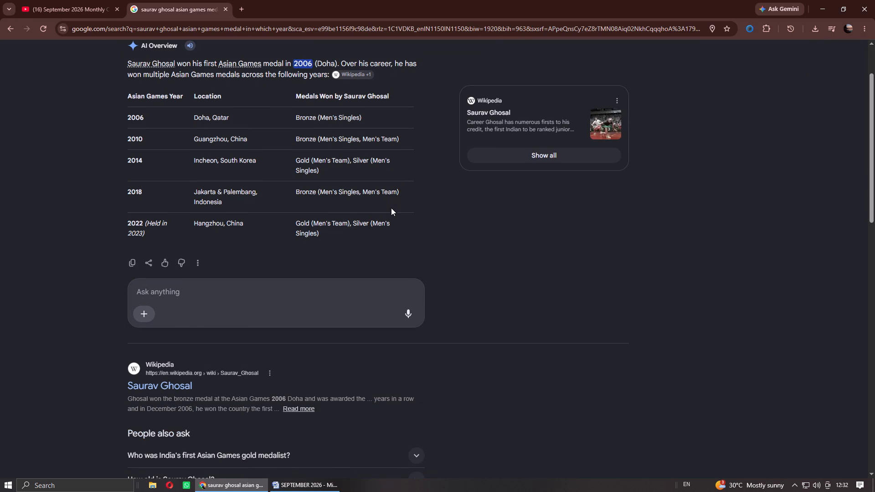
{"action": "scroll", "coordinate": [305, 216], "scroll_direction": "up", "scroll_amount": 7}
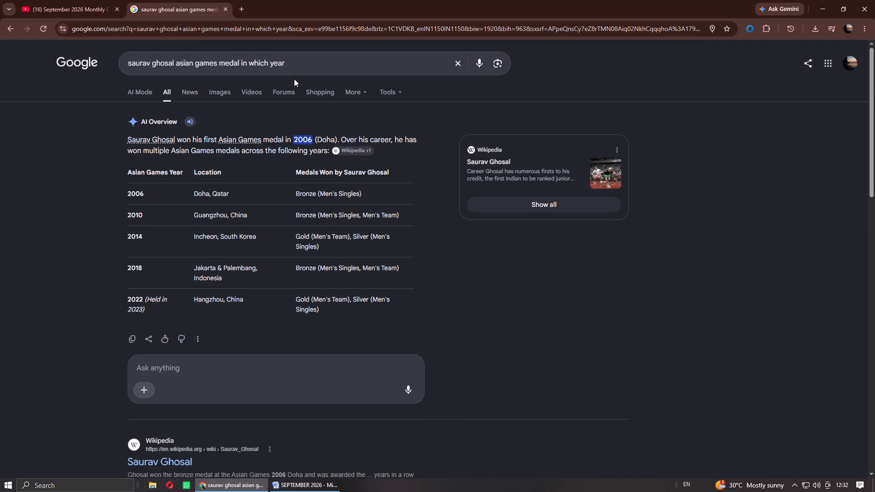
Return to Word and replace "silver" with "a" in the bulleted line about the 2nd Indian medallist.
{"action": "left_click", "coordinate": [62, 0]}
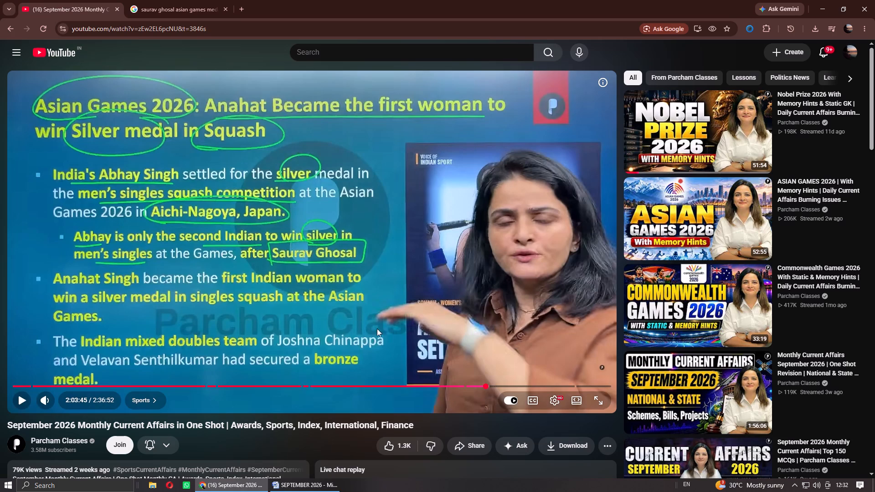
{"action": "left_click", "coordinate": [309, 491]}
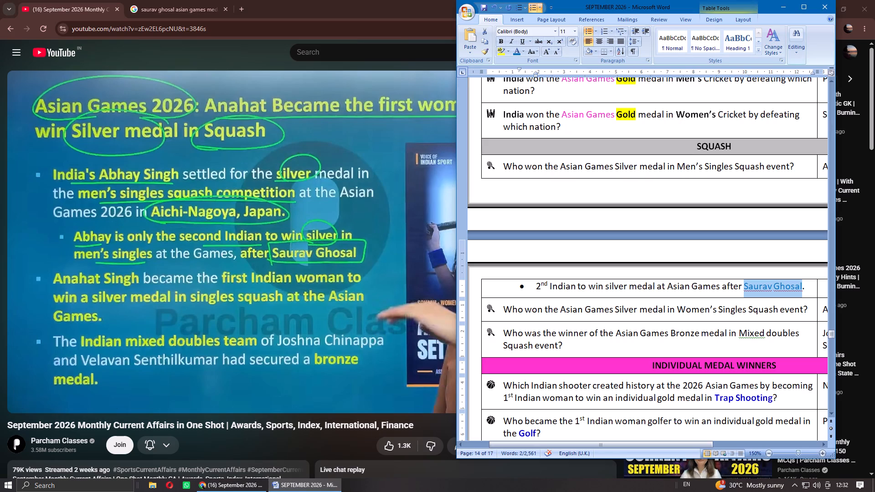
{"action": "double_click", "coordinate": [612, 285]}
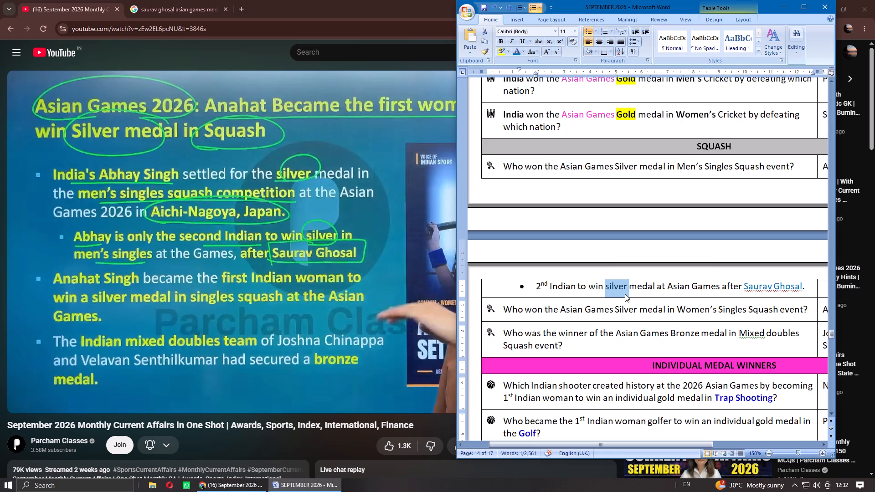
{"action": "key", "text": "a"}
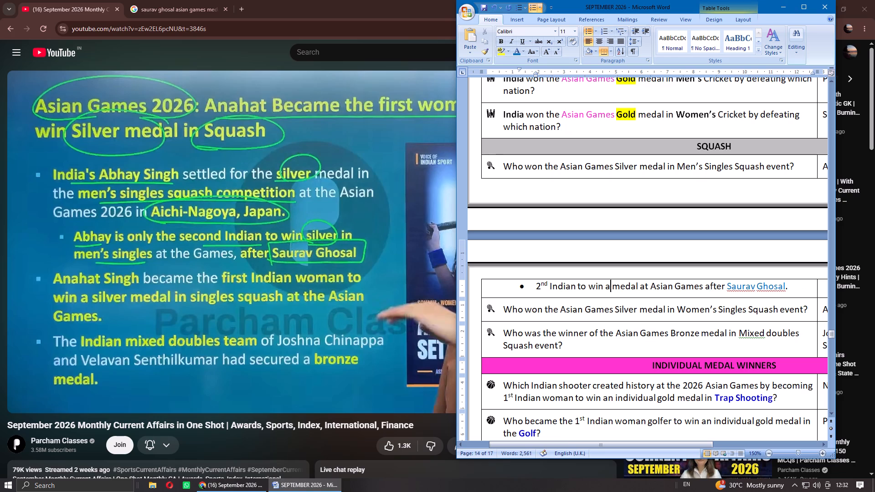
Insert "(Bronze)" after "Saurav Ghosal", before the full stop of the bulleted line.
{"action": "left_click", "coordinate": [785, 286]}
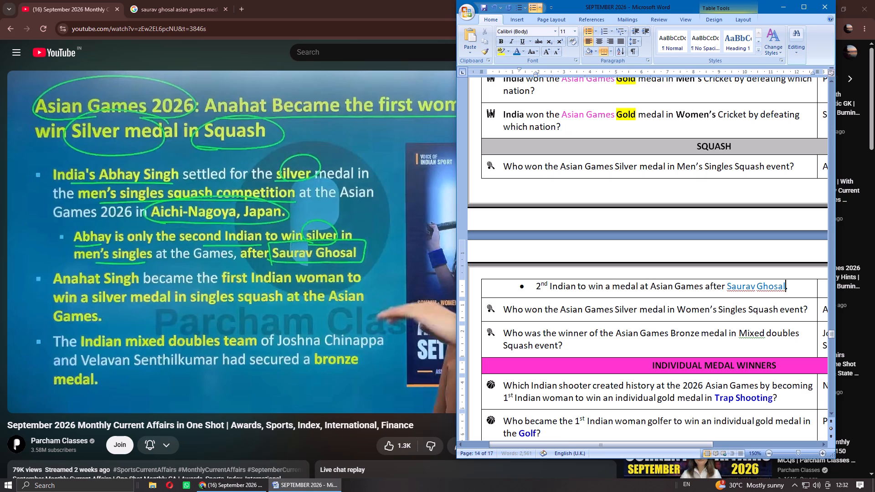
{"action": "key", "text": "space"}
{"action": "type", "text": "()"}
{"action": "key", "text": "Left"}
{"action": "type", "text": "Br"}
{"action": "type", "text": "onze"}
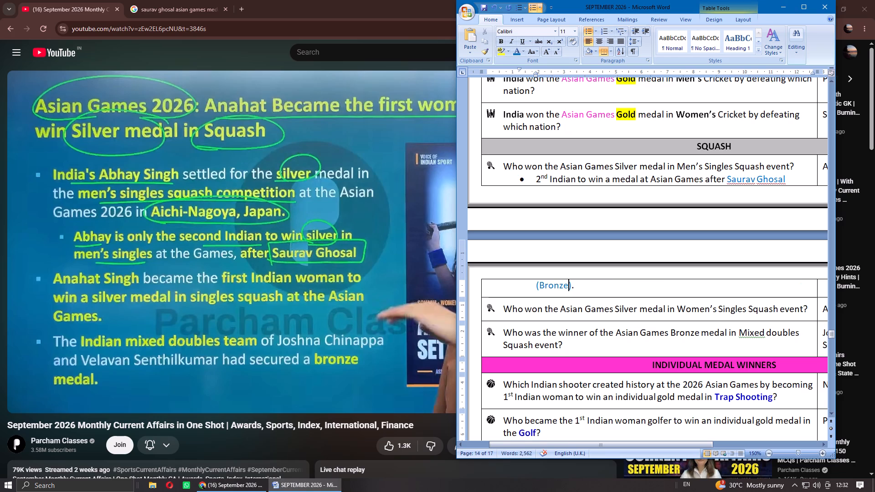
Set the font colour of "(Bronze)." in the bulleted line to Automatic.
{"action": "left_click_drag", "start_coordinate": [571, 285], "coordinate": [534, 287]}
{"action": "left_click", "coordinate": [534, 287]}
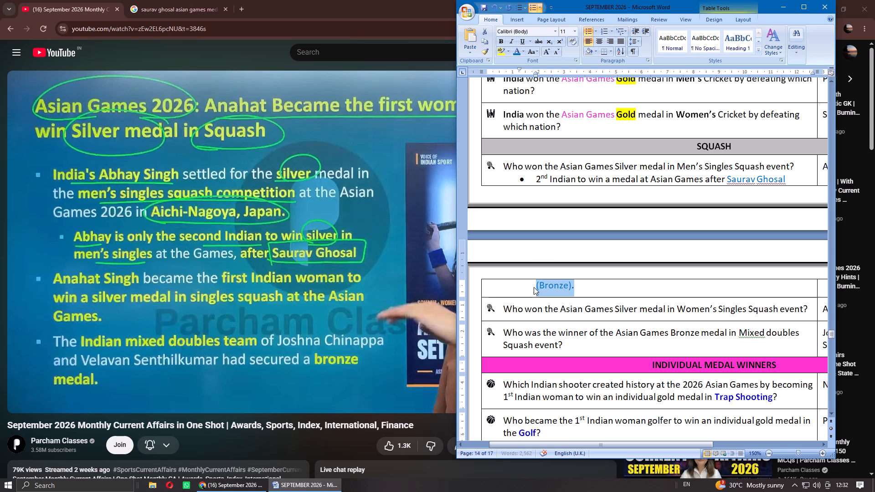
{"action": "left_click_drag", "start_coordinate": [534, 287], "coordinate": [575, 284]}
{"action": "left_click", "coordinate": [522, 47]}
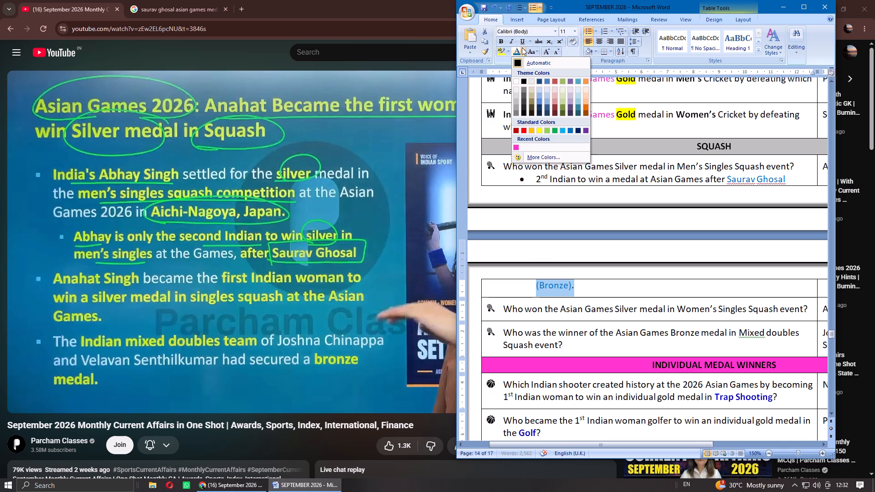
{"action": "left_click", "coordinate": [526, 65]}
{"action": "left_click", "coordinate": [599, 292]}
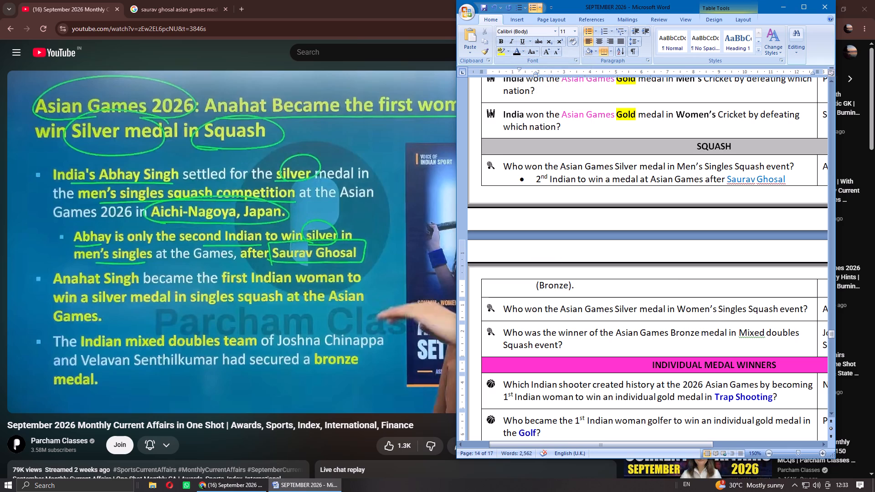
For the men's singles squash question, set 3 pt spacing after and allow space between paragraphs of the same style.
{"action": "right_click", "coordinate": [605, 168]}
{"action": "left_click", "coordinate": [633, 337]}
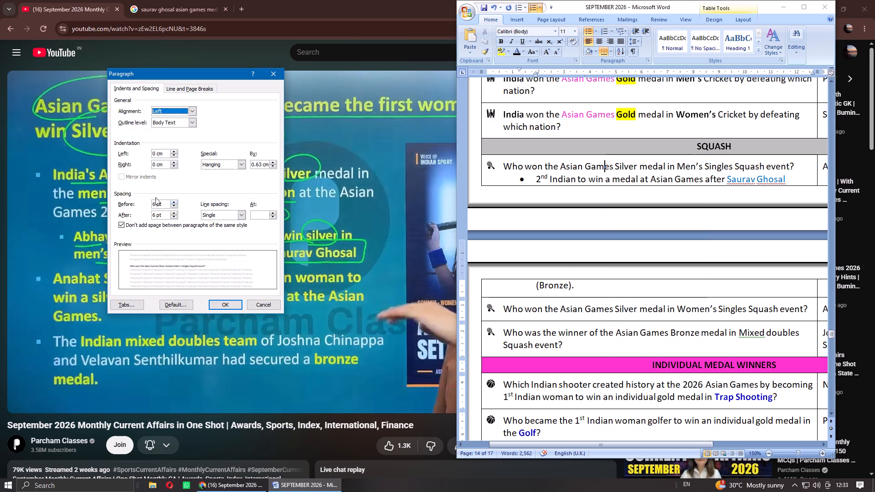
{"action": "double_click", "coordinate": [134, 221]}
{"action": "left_click_drag", "start_coordinate": [157, 216], "coordinate": [126, 218]}
{"action": "key", "text": "3"}
{"action": "key", "text": "space"}
{"action": "left_click", "coordinate": [217, 303]}
{"action": "left_click", "coordinate": [587, 168]}
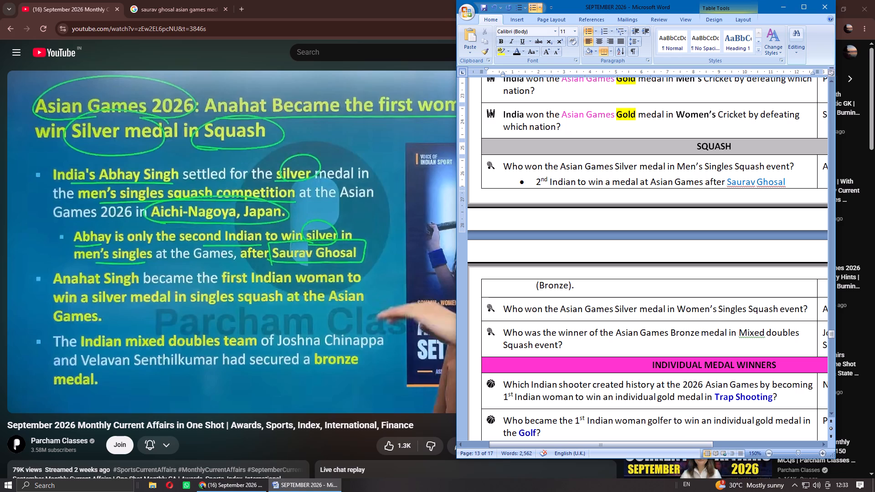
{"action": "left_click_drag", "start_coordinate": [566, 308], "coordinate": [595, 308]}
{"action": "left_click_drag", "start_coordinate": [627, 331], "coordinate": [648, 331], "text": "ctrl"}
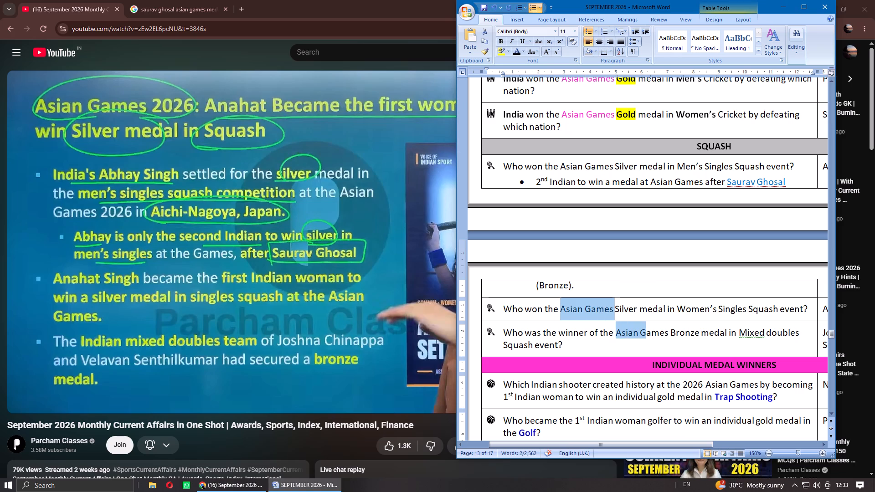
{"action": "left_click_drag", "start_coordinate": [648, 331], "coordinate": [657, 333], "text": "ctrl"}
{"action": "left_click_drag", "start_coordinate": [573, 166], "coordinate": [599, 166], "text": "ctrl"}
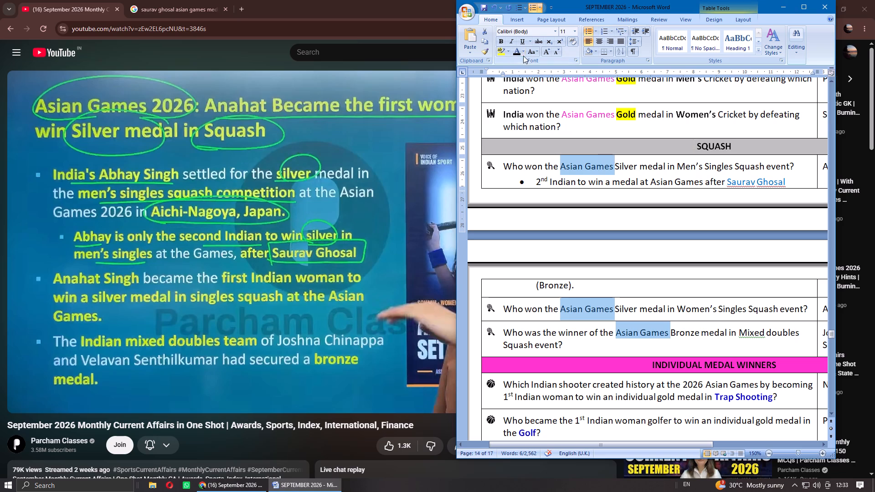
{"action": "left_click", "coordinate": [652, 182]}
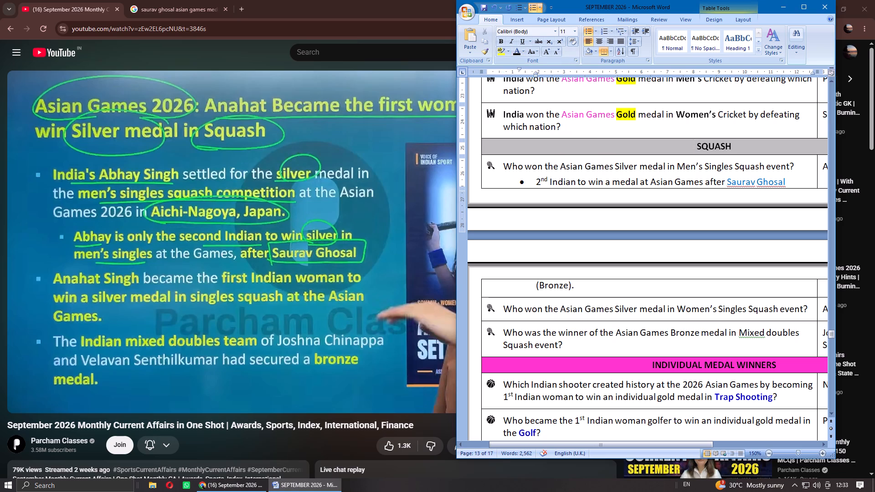
Apply grey shading to the word "Silver" in both the men's and women's singles squash questions.
{"action": "double_click", "coordinate": [618, 166]}
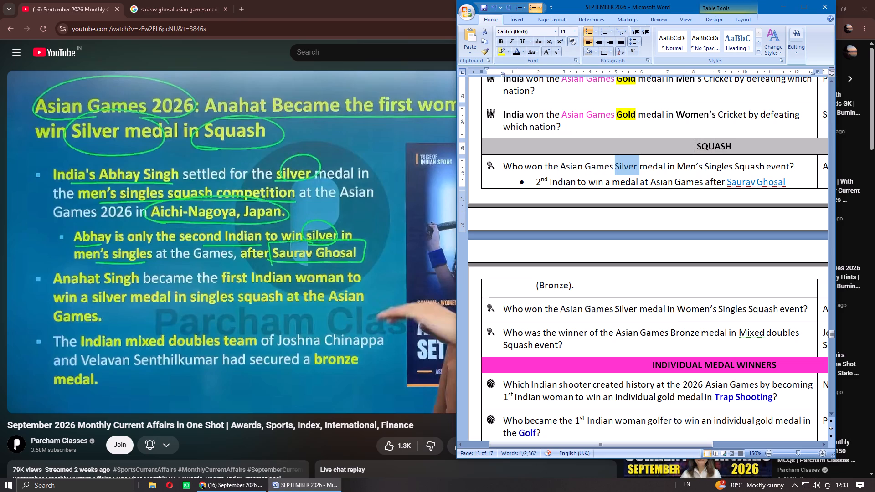
{"action": "double_click", "coordinate": [627, 307], "text": "ctrl"}
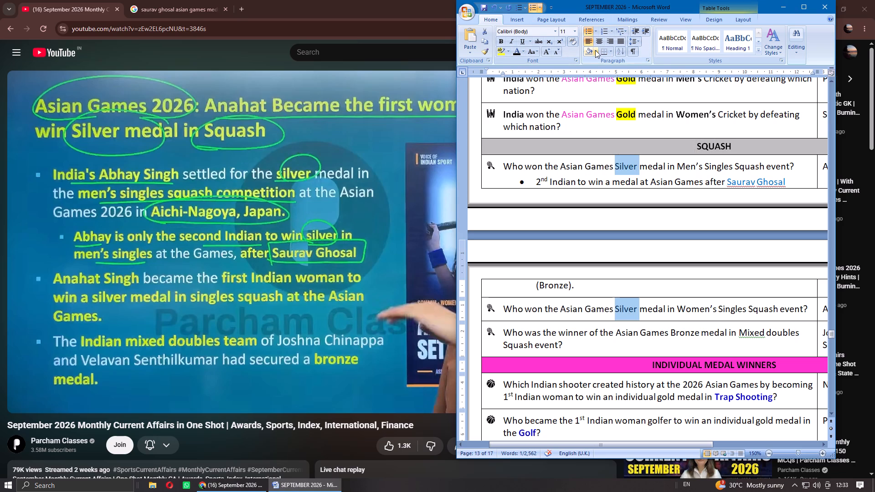
{"action": "left_click", "coordinate": [596, 50]}
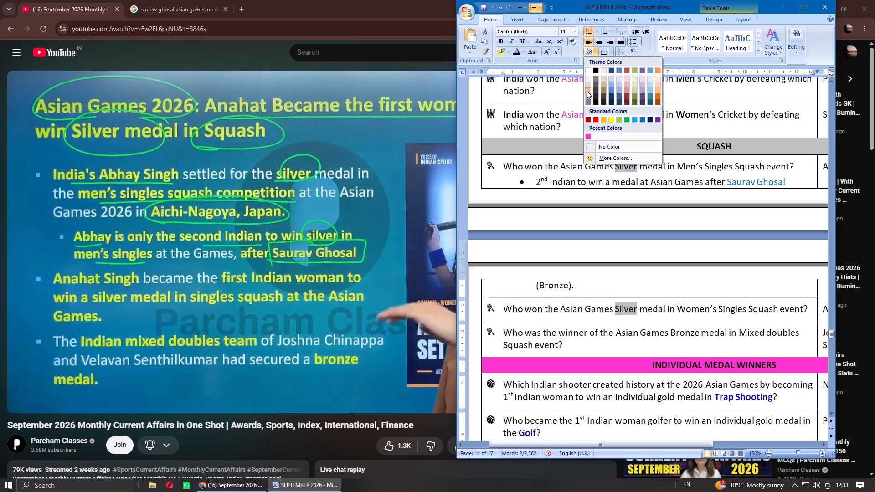
{"action": "left_click", "coordinate": [587, 91]}
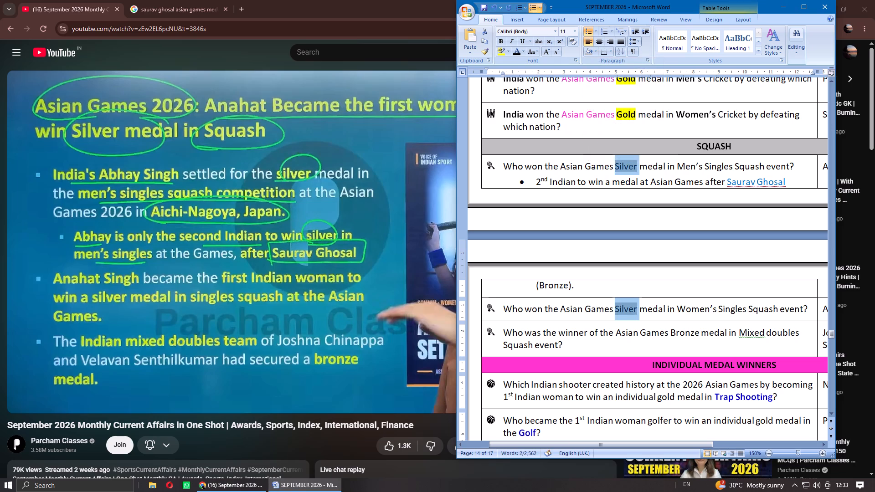
{"action": "left_click", "coordinate": [649, 296]}
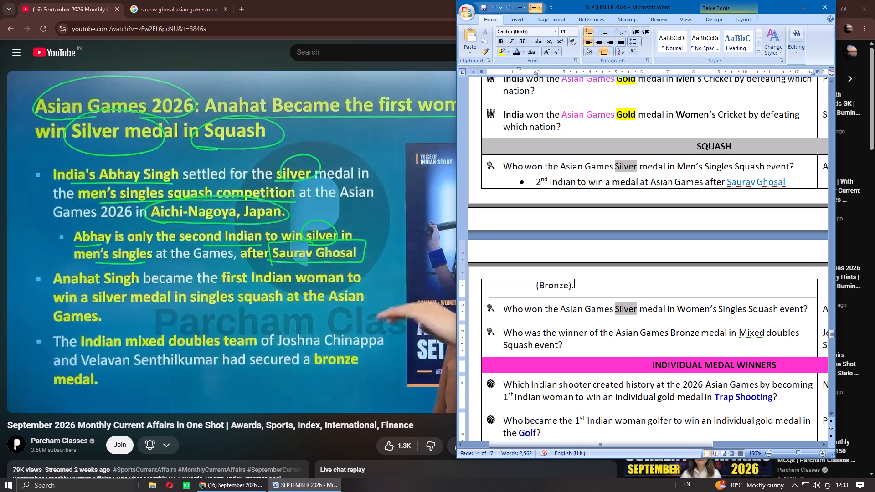
Apply light orange shading to the word "Bronze" in the mixed doubles squash question.
{"action": "double_click", "coordinate": [682, 329]}
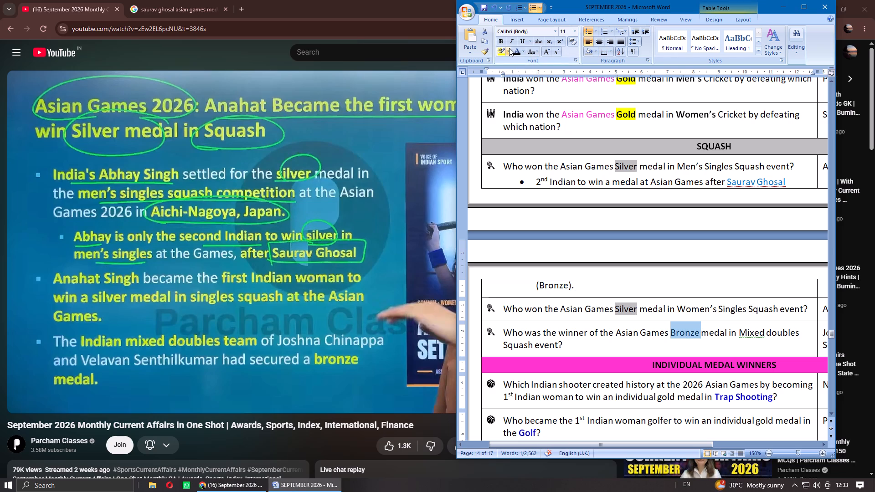
{"action": "left_click", "coordinate": [597, 51]}
{"action": "left_click", "coordinate": [659, 91]}
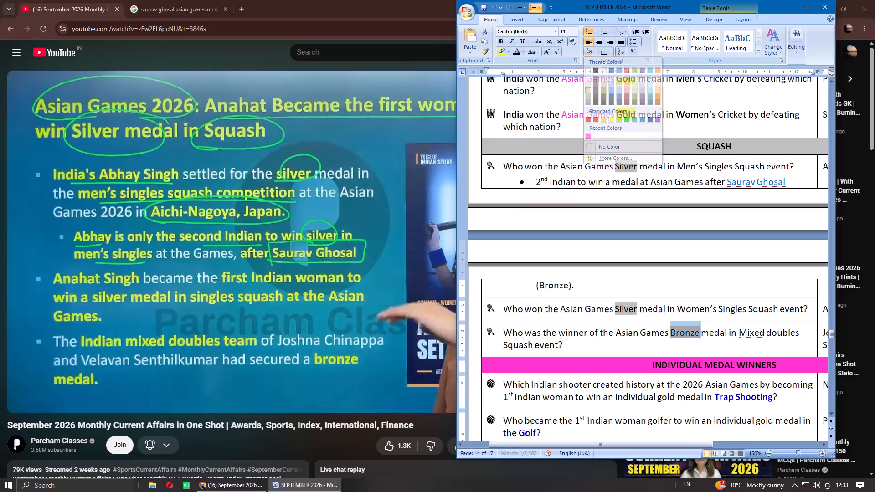
{"action": "left_click", "coordinate": [742, 350]}
Accept the suggested correction "mixed" for "Mixed" in the mixed doubles squash question.
{"action": "right_click", "coordinate": [753, 336]}
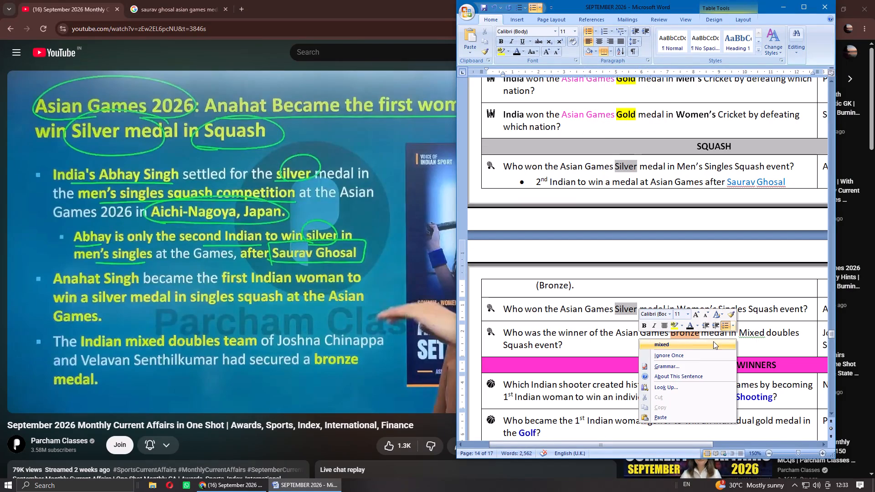
{"action": "left_click", "coordinate": [708, 344]}
{"action": "left_click", "coordinate": [780, 344]}
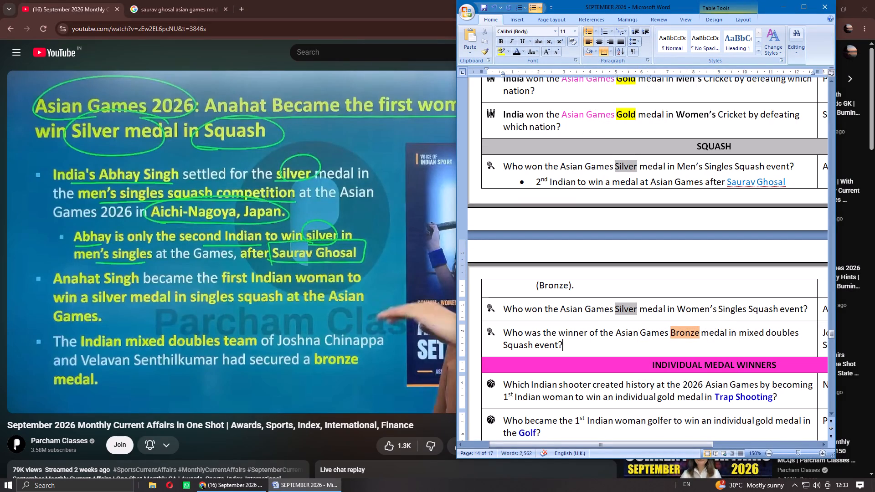
Exclude the name "Saurav Ghosal" in the bulleted line from spelling and grammar checking.
{"action": "left_click_drag", "start_coordinate": [736, 180], "coordinate": [774, 182]}
{"action": "left_click", "coordinate": [568, 452]}
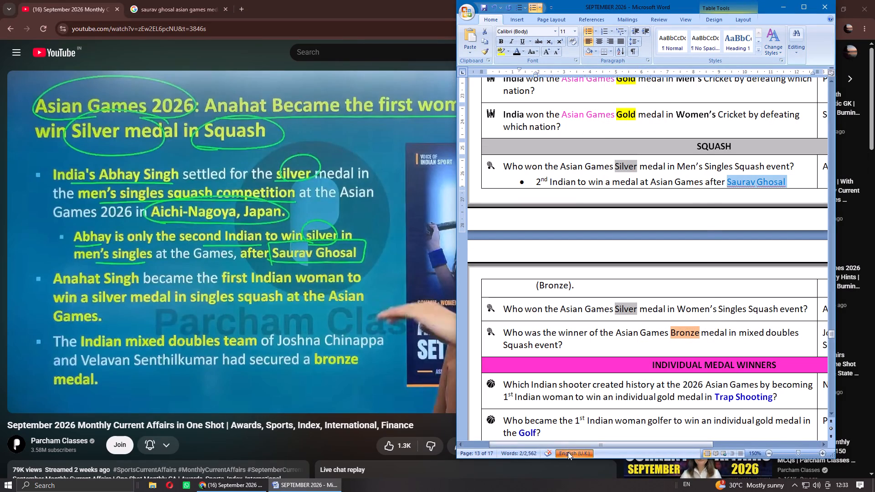
{"action": "left_click", "coordinate": [619, 263]}
{"action": "left_click", "coordinate": [658, 282]}
Set the font size of the bulleted line about the 2nd Indian to win a medal to 10.
{"action": "left_click_drag", "start_coordinate": [593, 287], "coordinate": [561, 260]}
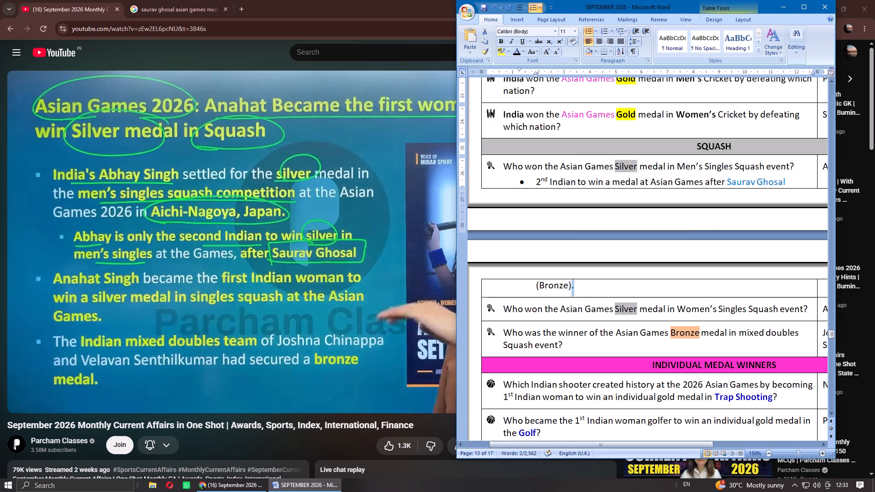
{"action": "left_click_drag", "start_coordinate": [561, 260], "coordinate": [524, 190]}
{"action": "left_click", "coordinate": [576, 32]}
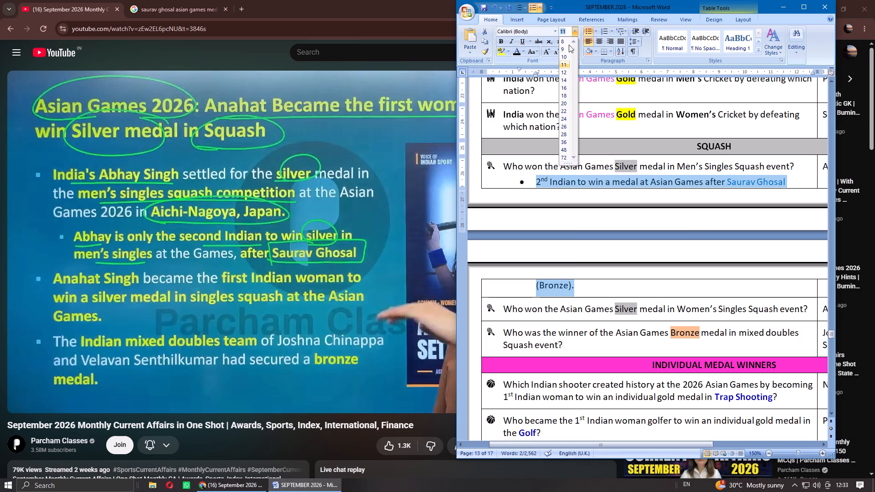
{"action": "left_click", "coordinate": [565, 56]}
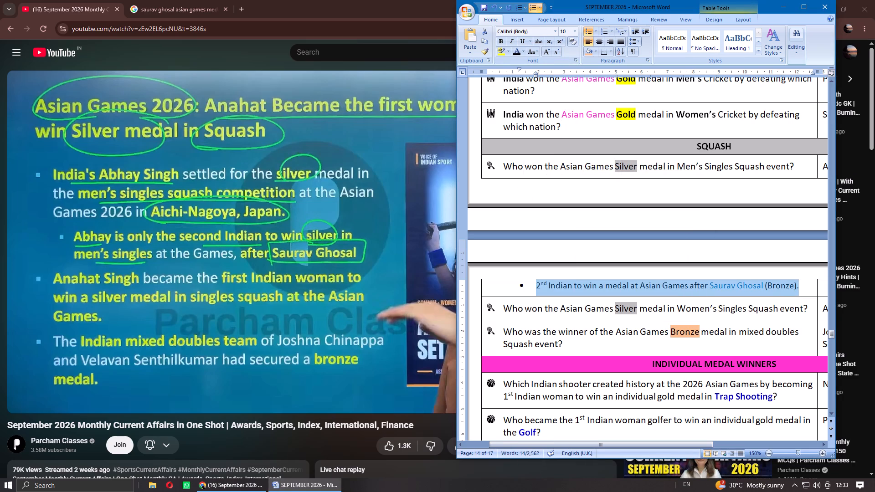
{"action": "left_click", "coordinate": [804, 285]}
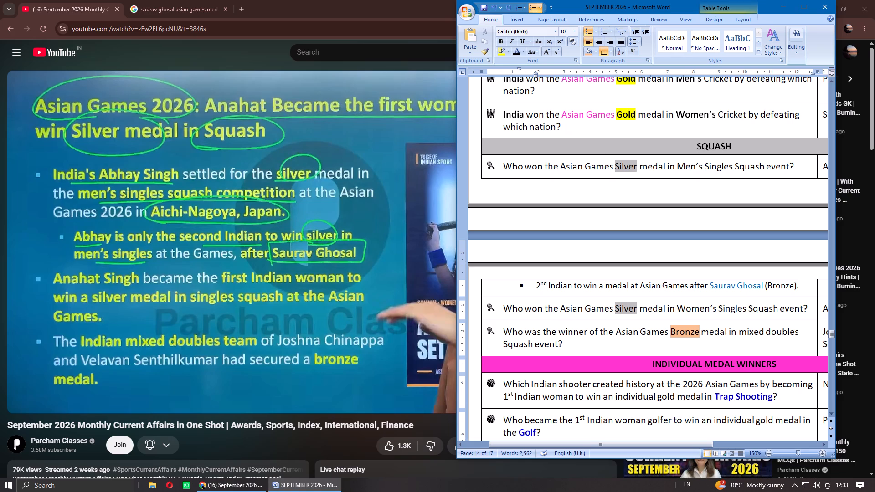
Maximize the document window and save the document.
{"action": "left_click", "coordinate": [805, 5]}
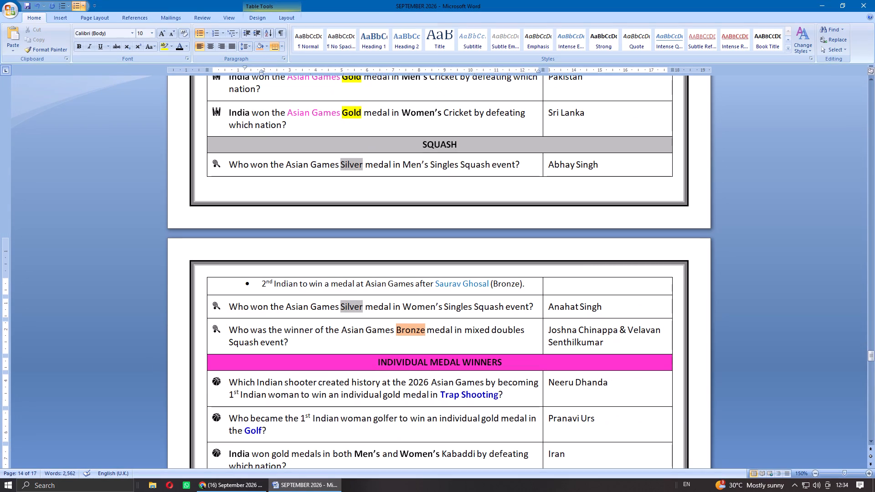
{"action": "left_click", "coordinate": [31, 7]}
Review the sports tables from the CRICKET and HOCKEY sections through the ASIAN GAMES table's SQUASH rows.
{"action": "scroll", "coordinate": [499, 297], "scroll_direction": "up", "scroll_amount": 8}
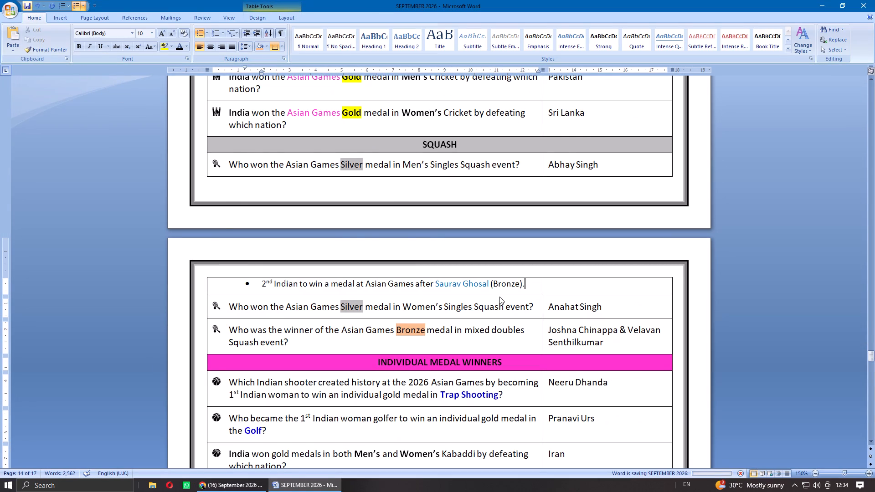
{"action": "scroll", "coordinate": [499, 297], "scroll_direction": "up", "scroll_amount": 5}
{"action": "scroll", "coordinate": [499, 297], "scroll_direction": "down", "scroll_amount": 2}
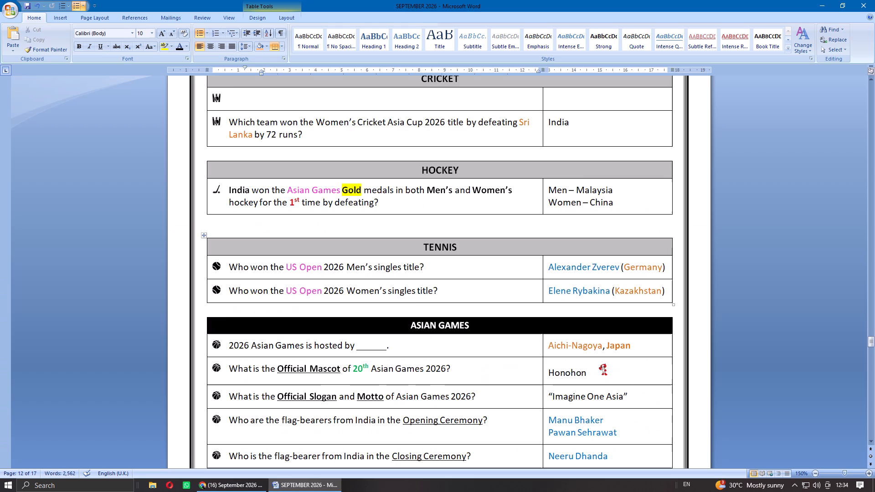
{"action": "scroll", "coordinate": [499, 297], "scroll_direction": "down", "scroll_amount": 8}
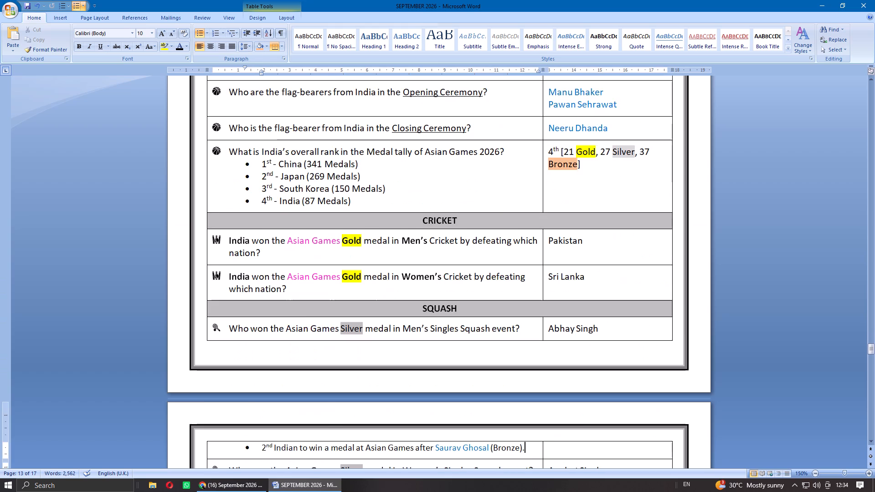
{"action": "scroll", "coordinate": [499, 298], "scroll_direction": "down", "scroll_amount": 2}
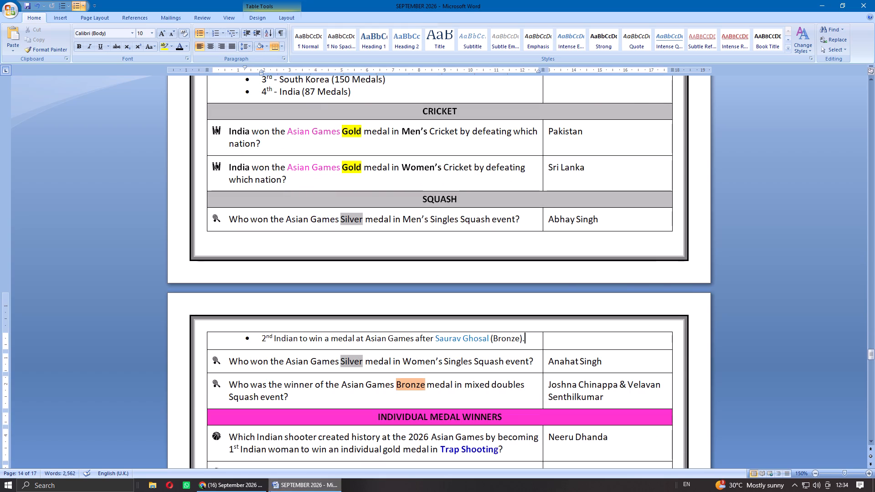
Switch to Chrome and resume the YouTube current affairs video.
{"action": "left_click", "coordinate": [240, 491]}
{"action": "left_click", "coordinate": [330, 241]}
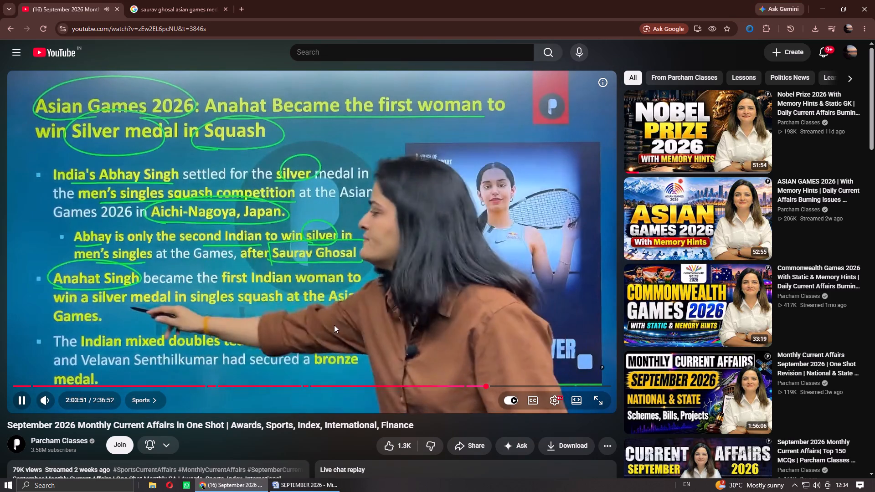
Back in Word, remove "(Bronze)" after "Saurav Ghosal" in the bulleted squash line, keeping the full stop, and save the document.
{"action": "left_click", "coordinate": [310, 491]}
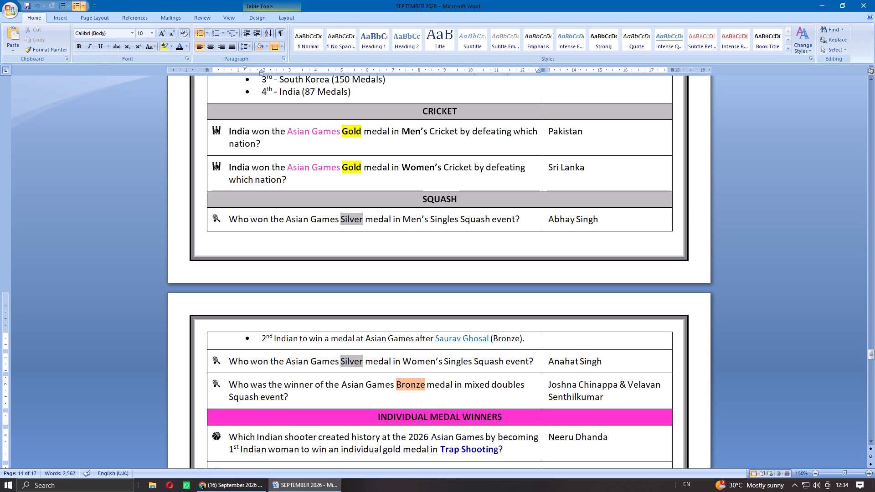
{"action": "left_click_drag", "start_coordinate": [521, 338], "coordinate": [490, 341]}
{"action": "key", "text": "BackSpace"}
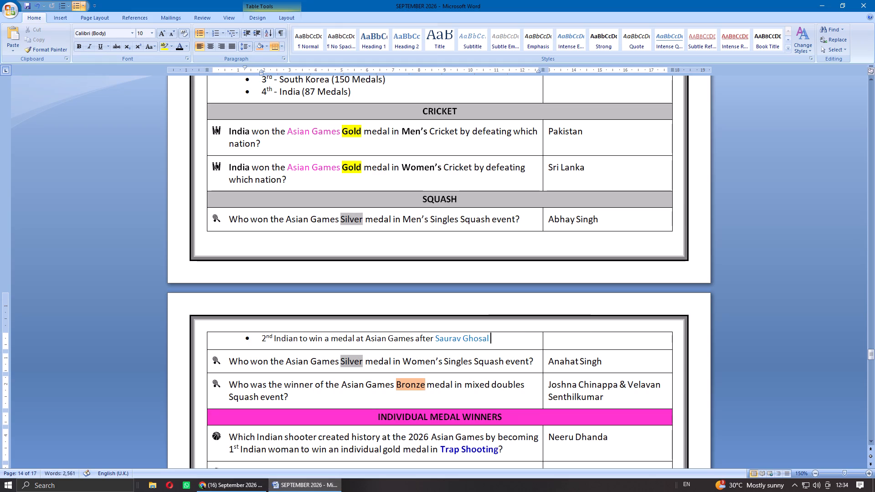
{"action": "key", "text": "BackSpace"}
{"action": "key", "text": "ctrl+z"}
{"action": "key", "text": "ctrl+z"}
{"action": "key", "text": "Right"}
{"action": "key", "text": "Left"}
{"action": "key", "text": "BackSpace"}
{"action": "key", "text": "BackSpace"}
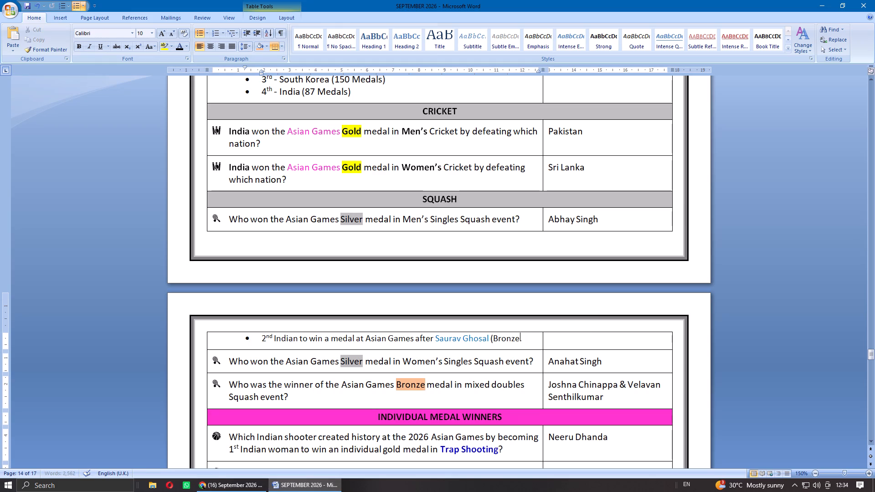
{"action": "key", "text": "BackSpace"}
{"action": "key", "text": "BackSpace"}
{"action": "key", "text": "BackSpace"}
{"action": "key", "text": "BackSpace"}
{"action": "key", "text": "BackSpace"}
{"action": "key", "text": "BackSpace"}
{"action": "key", "text": "BackSpace"}
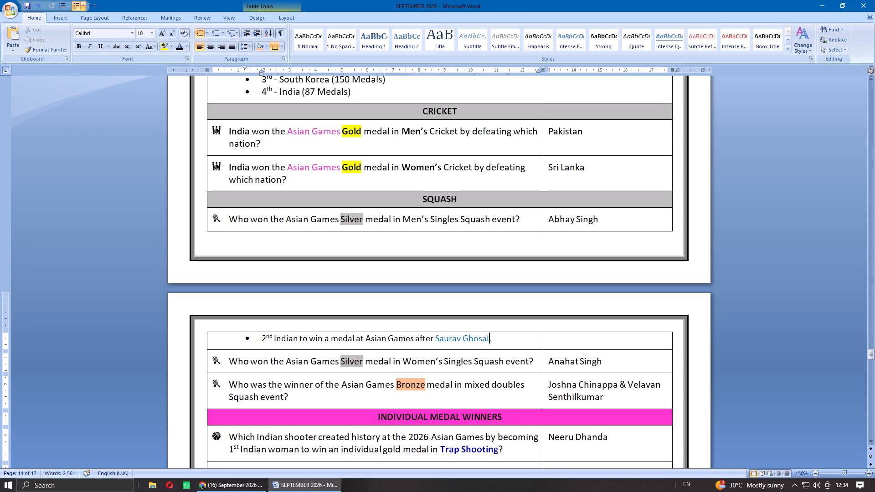
{"action": "left_click", "coordinate": [24, 5]}
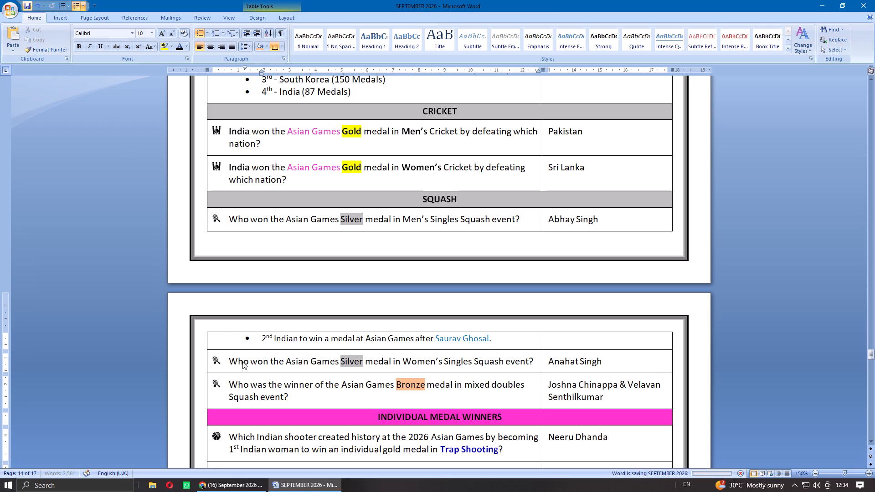
In Chrome, search Google for "gulveer singh asian games 2026" and expand the AI Overview to read his medal tally.
{"action": "left_click", "coordinate": [235, 491]}
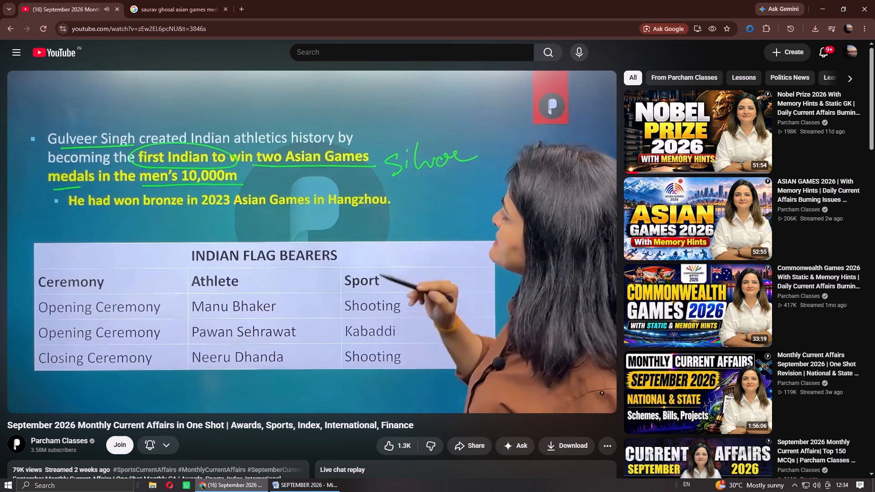
{"action": "left_click", "coordinate": [181, 9]}
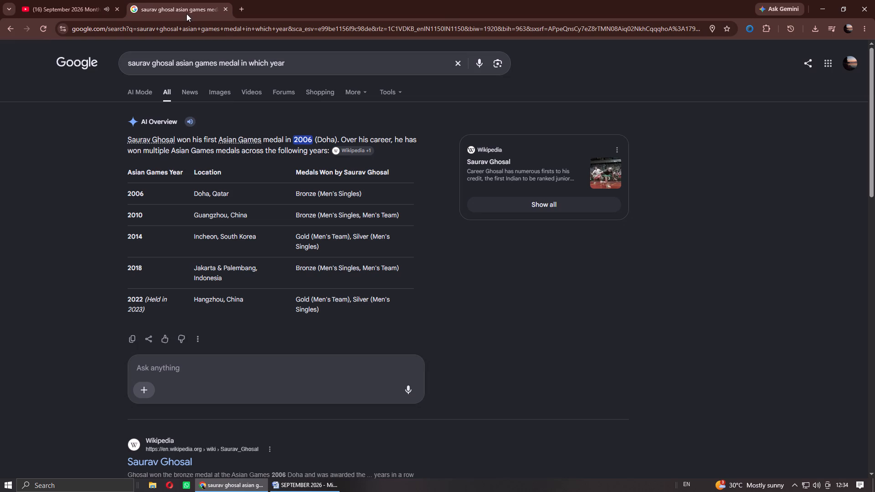
{"action": "left_click", "coordinate": [458, 62]}
{"action": "type", "text": "gulveer"}
{"action": "key", "text": "Down"}
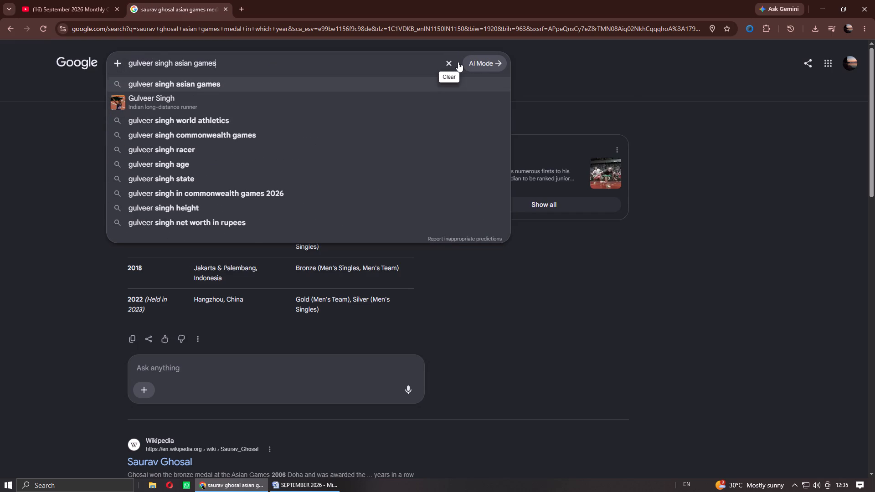
{"action": "key", "text": "space"}
{"action": "type", "text": "2026"}
{"action": "key", "text": "space"}
{"action": "key", "text": "Return"}
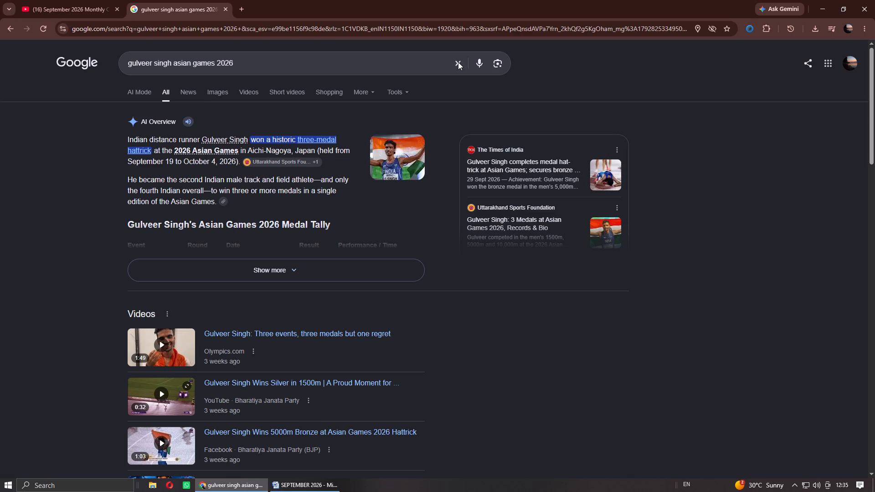
{"action": "left_click", "coordinate": [329, 281]}
{"action": "scroll", "coordinate": [637, 322], "scroll_direction": "down", "scroll_amount": 1}
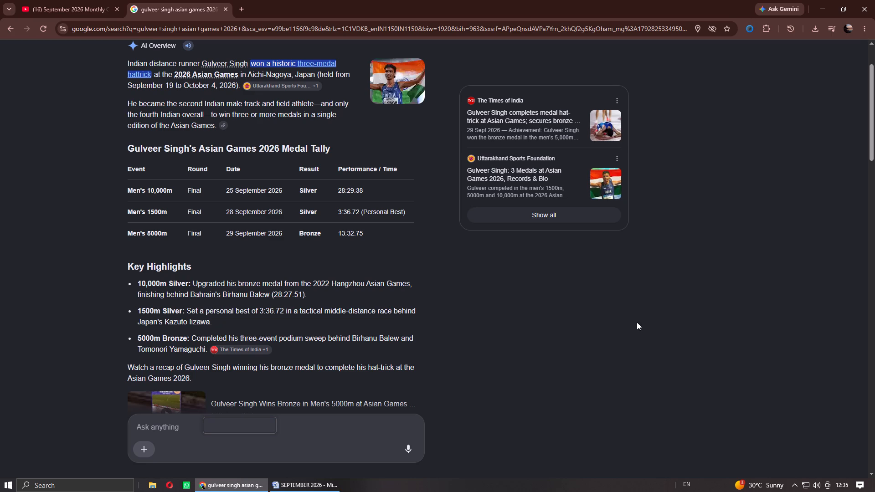
Switch to Word and shrink its window so the medal winners table sits beside the Gulveer Singh search results.
{"action": "left_click", "coordinate": [314, 491]}
{"action": "scroll", "coordinate": [531, 369], "scroll_direction": "down", "scroll_amount": 3}
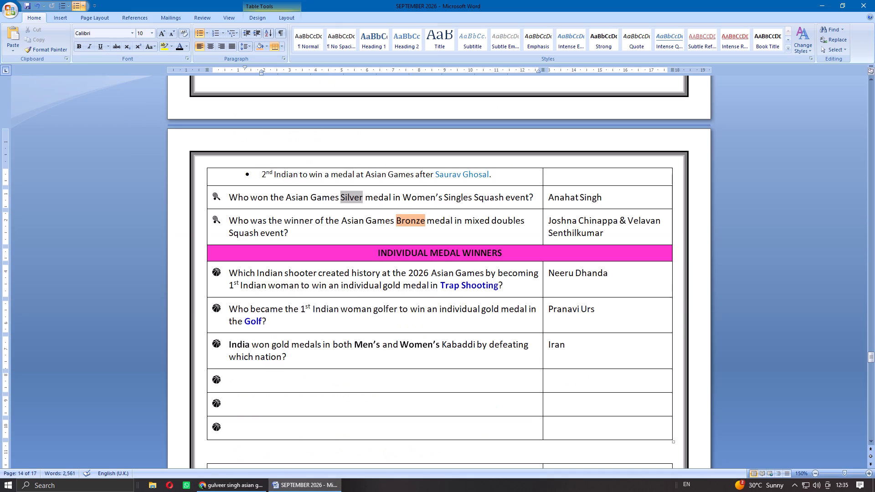
{"action": "left_click", "coordinate": [418, 383]}
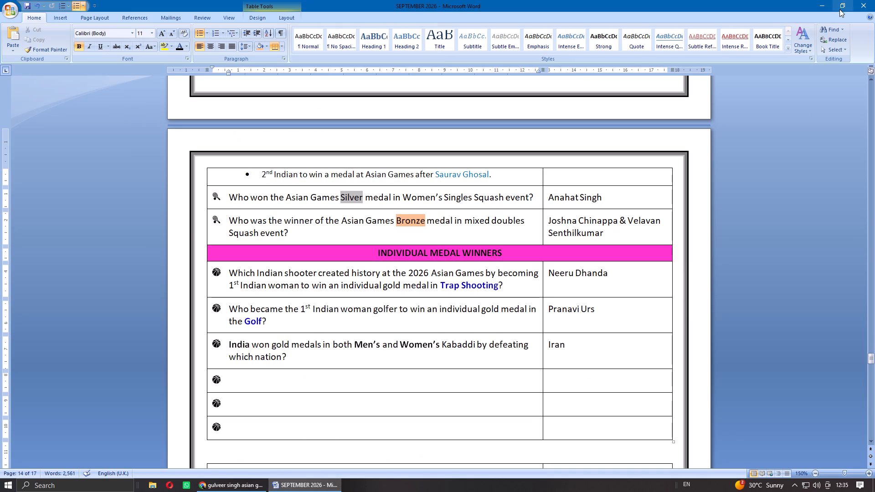
{"action": "left_click", "coordinate": [841, 7]}
{"action": "scroll", "coordinate": [366, 219], "scroll_direction": "up", "scroll_amount": 1}
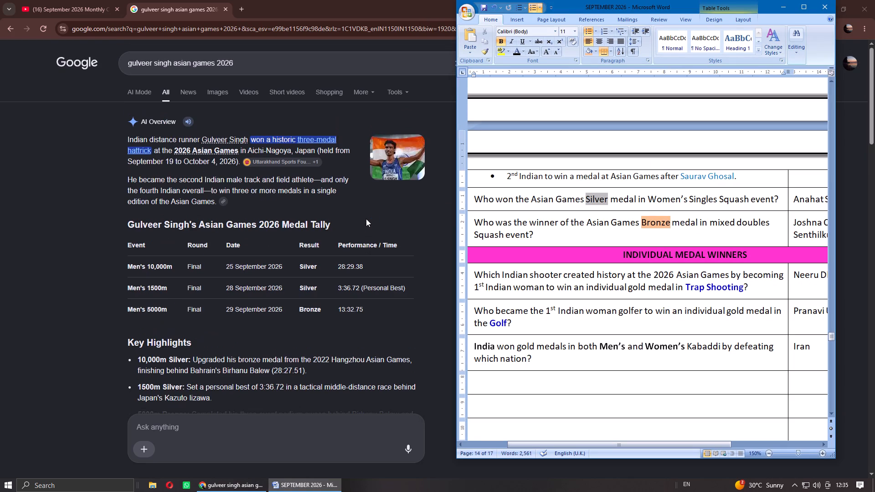
In the first empty question row under INDIVIDUAL MEDAL WINNERS, enter "Which distance runner won 3-medal hattrick" in non-bold text.
{"action": "type", "text": "whic"}
{"action": "key", "text": "BackSpace"}
{"action": "key", "text": "BackSpace"}
{"action": "key", "text": "BackSpace"}
{"action": "key", "text": "BackSpace"}
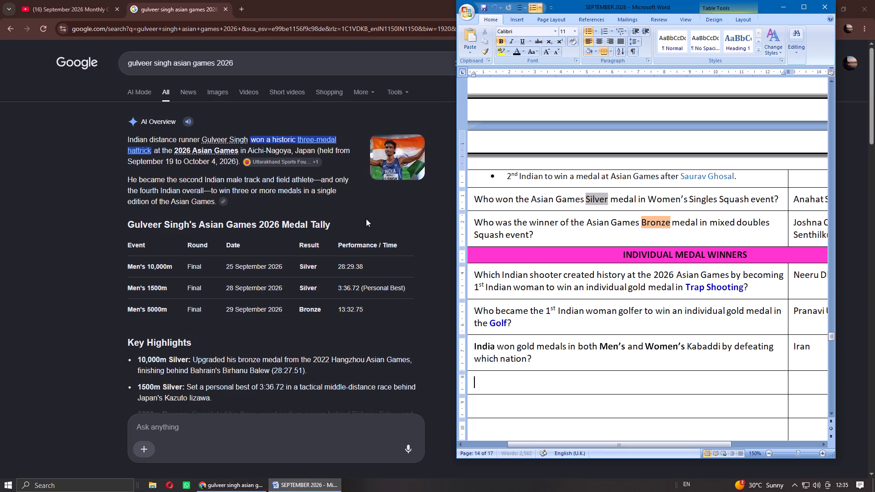
{"action": "key", "text": "ctrl+b"}
{"action": "type", "text": "which"}
{"action": "key", "text": "space"}
{"action": "type", "text": "distance runn"}
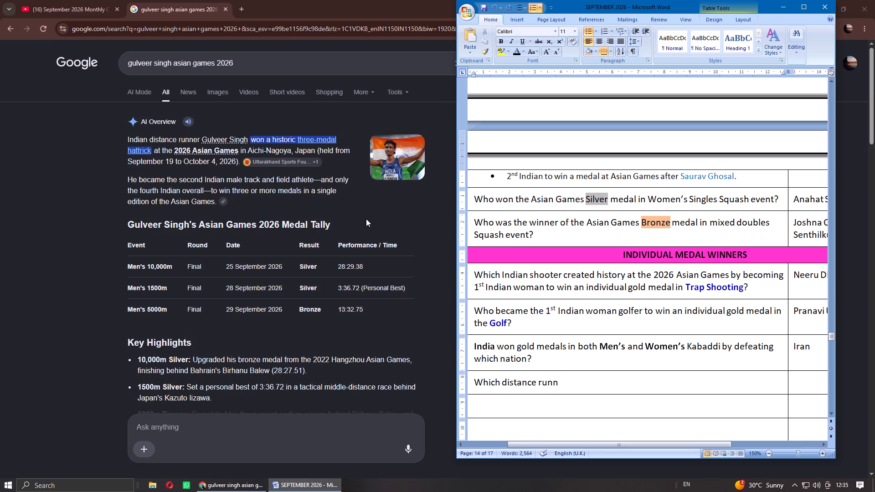
{"action": "type", "text": "er won"}
{"action": "key", "text": "space"}
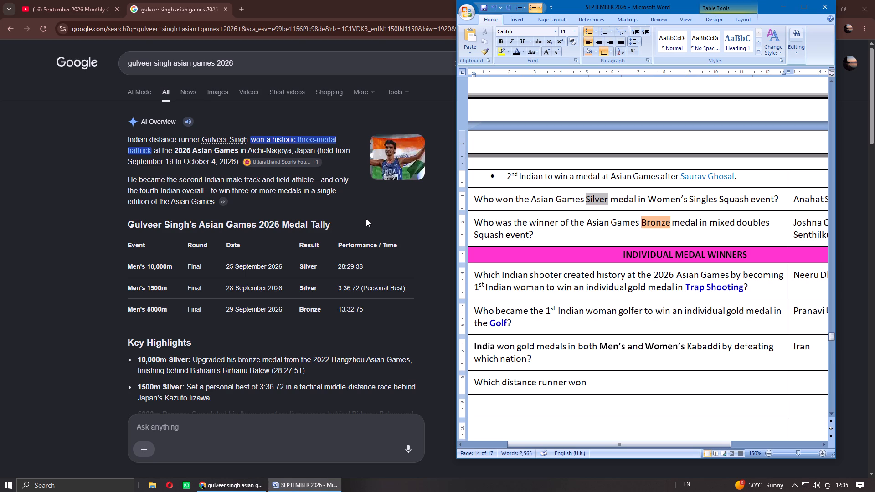
{"action": "type", "text": "3-"}
{"action": "type", "text": "medal ha"}
{"action": "type", "text": "ttric"}
{"action": "type", "text": "k i"}
{"action": "key", "text": "BackSpace"}
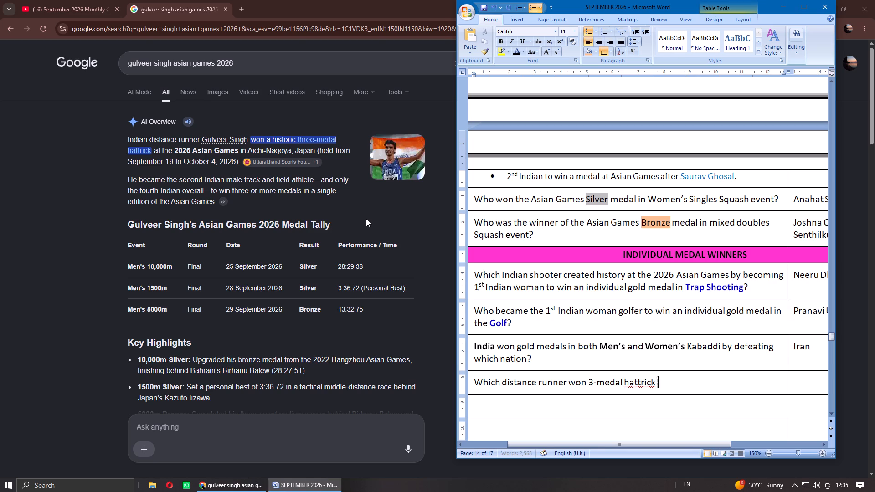
{"action": "key", "text": "BackSpace"}
{"action": "key", "text": "BackSpace"}
{"action": "key", "text": "BackSpace"}
{"action": "key", "text": "BackSpace"}
{"action": "type", "text": "oc"}
{"action": "key", "text": "BackSpace"}
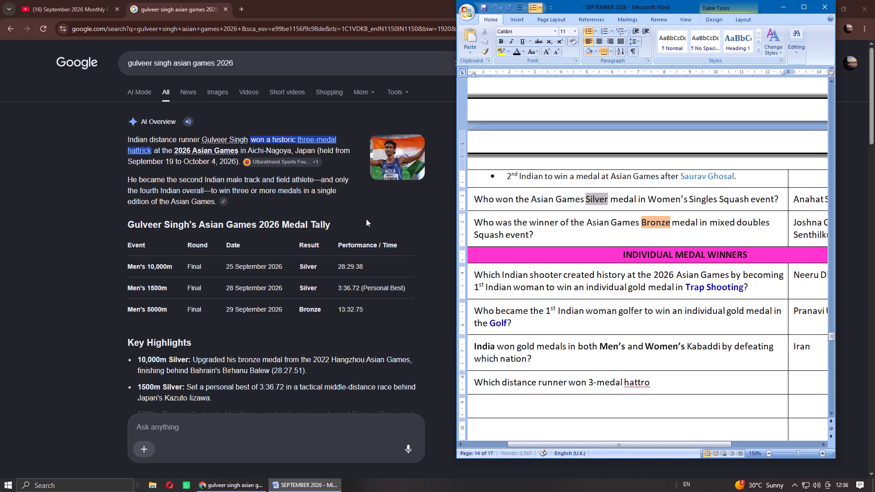
{"action": "key", "text": "BackSpace"}
{"action": "type", "text": "ick"}
{"action": "key", "text": "space"}
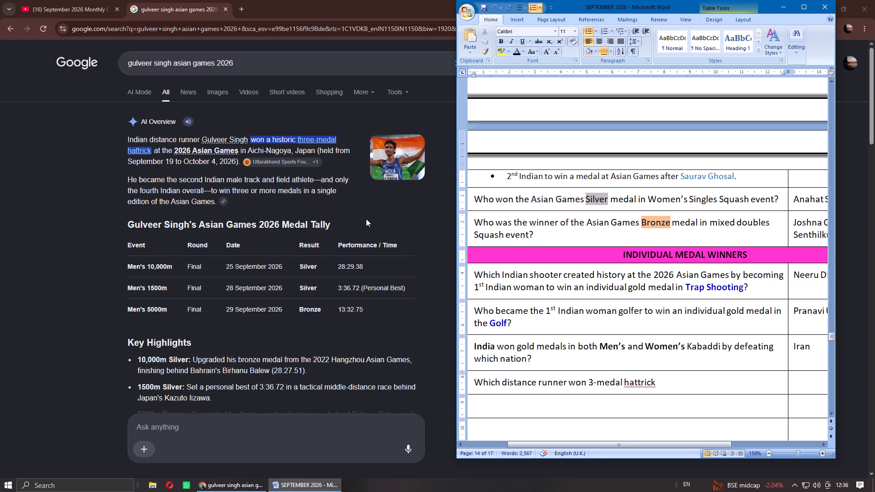
Continue the distance runner question with "at Asian Games in Men's 10,000 m, 1,500 m".
{"action": "type", "text": "at"}
{"action": "key", "text": "space"}
{"action": "type", "text": "Asian Games"}
{"action": "key", "text": "space"}
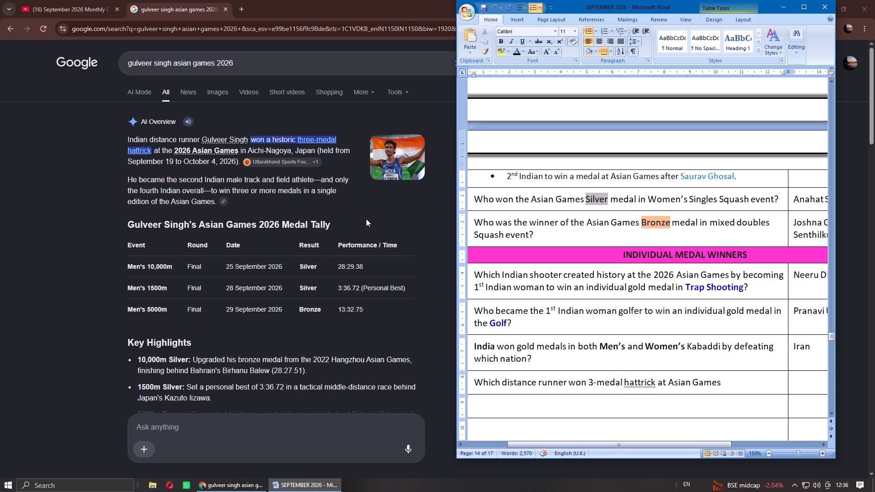
{"action": "type", "text": "in"}
{"action": "key", "text": "space"}
{"action": "type", "text": "Men"}
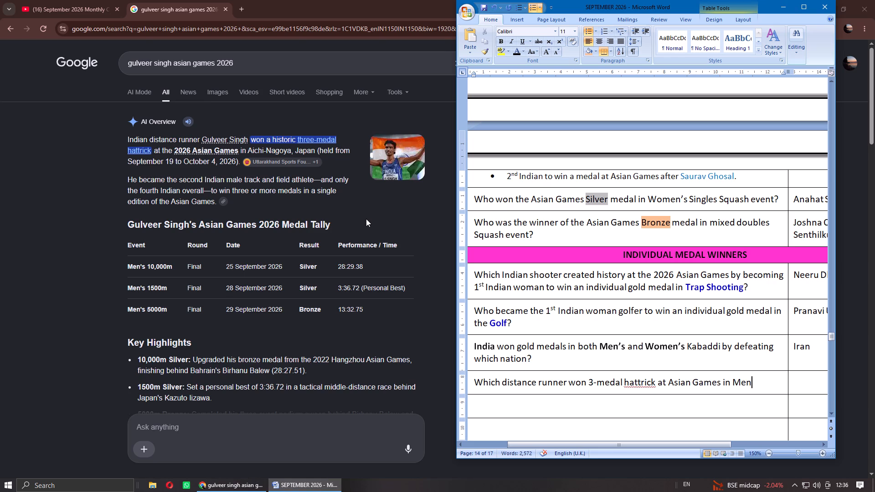
{"action": "type", "text": "'s 10,,,"}
{"action": "key", "text": "BackSpace"}
{"action": "key", "text": "BackSpace"}
{"action": "type", "text": "000"}
{"action": "key", "text": "space"}
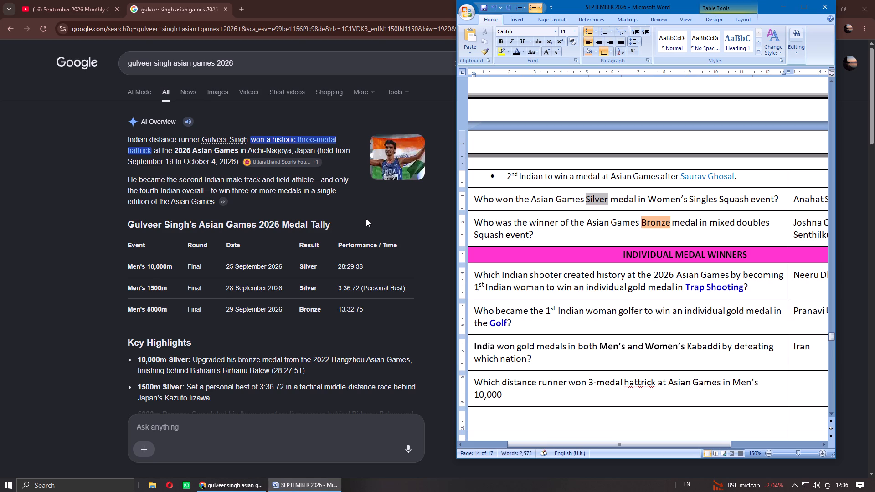
{"action": "key", "text": "m"}
{"action": "type", "text": ","}
{"action": "key", "text": "space"}
{"action": "type", "text": "15"}
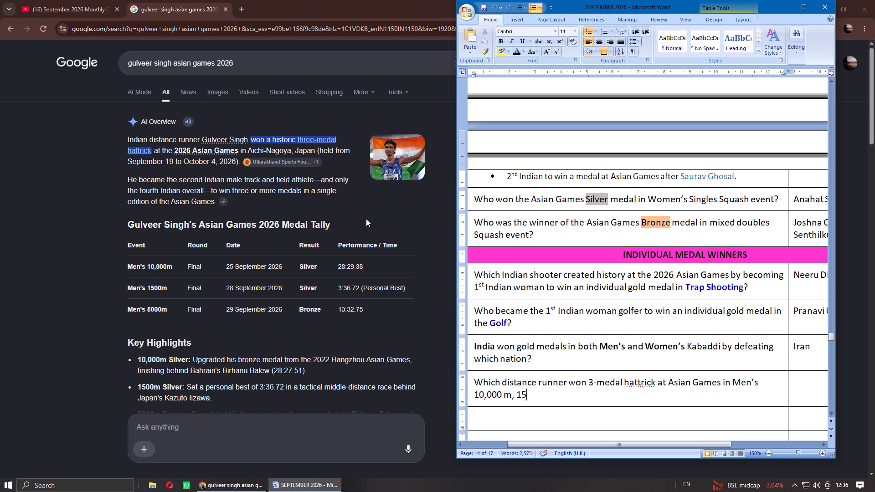
{"action": "key", "text": "Left"}
{"action": "key", "text": "comma"}
{"action": "key", "text": "Right"}
{"action": "type", "text": "00"}
{"action": "key", "text": "space"}
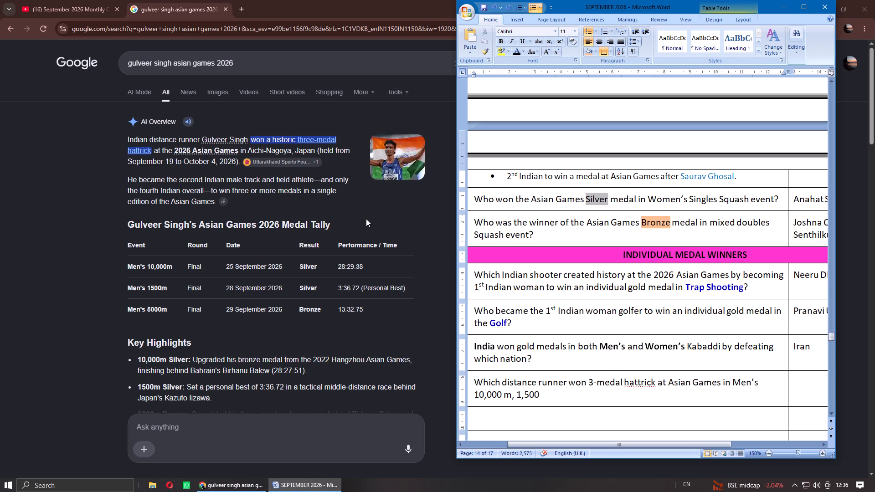
{"action": "key", "text": "m"}
Insert "5,000 m and" before "1,500 m" in the distance runner question.
{"action": "key", "text": "Left"}
{"action": "key", "text": "Left"}
{"action": "key", "text": "Left"}
{"action": "key", "text": "Left"}
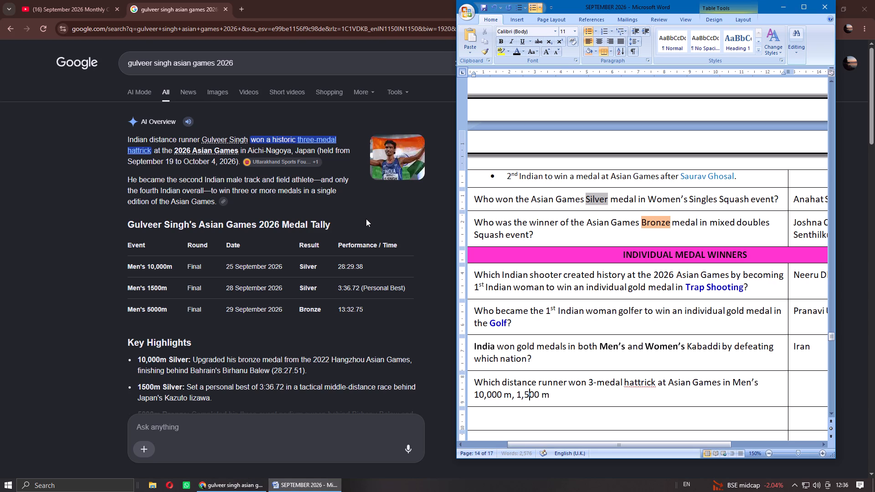
{"action": "key", "text": "Left"}
{"action": "key", "text": "Left"}
{"action": "key", "text": "Left"}
{"action": "type", "text": "5000"}
{"action": "key", "text": "m"}
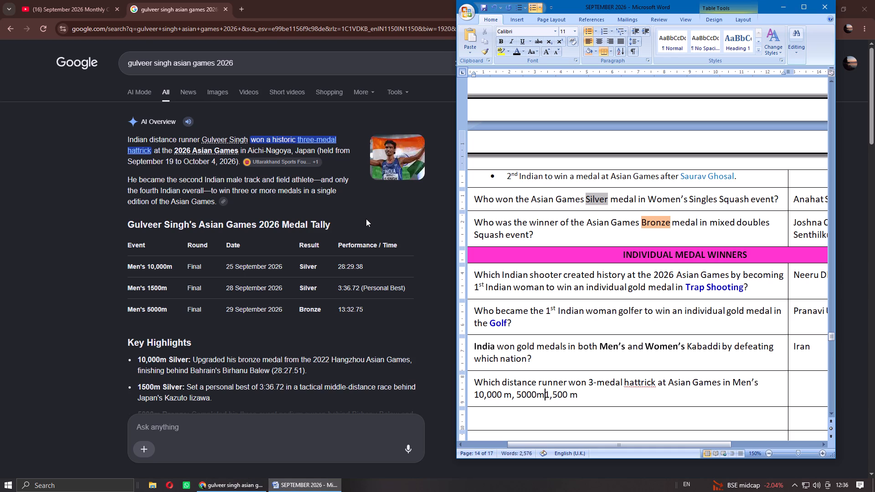
{"action": "key", "text": "Left"}
{"action": "key", "text": "space"}
{"action": "key", "text": "Right"}
{"action": "type", "text": "and"}
{"action": "key", "text": "space"}
{"action": "key", "text": "Left"}
{"action": "key", "text": "Left"}
{"action": "key", "text": "Left"}
{"action": "key", "text": "Left"}
{"action": "key", "text": "space"}
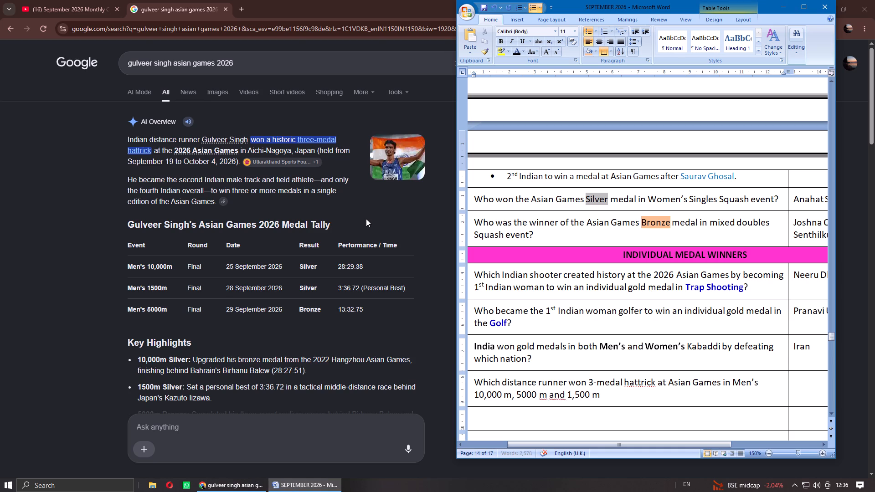
{"action": "left_click", "coordinate": [523, 395]}
{"action": "key", "text": "comma"}
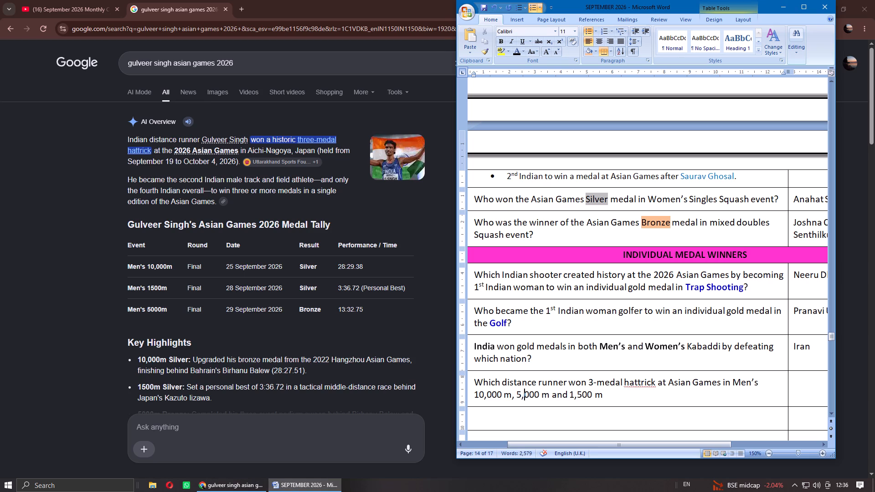
Remove the space before each "m" so the distances read 10,000m, 5,000m and 1,500m.
{"action": "left_click", "coordinate": [504, 393]}
{"action": "key", "text": "BackSpace"}
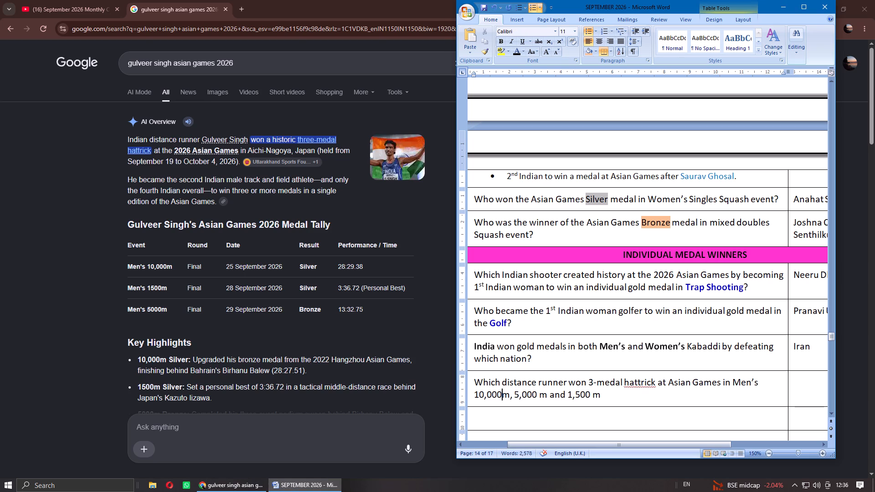
{"action": "left_click", "coordinate": [542, 397]}
{"action": "key", "text": "BackSpace"}
{"action": "left_click", "coordinate": [589, 394]}
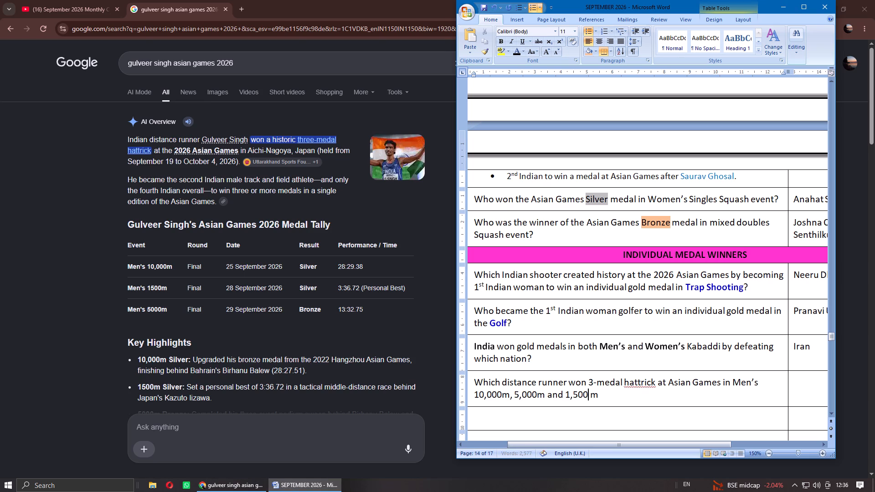
{"action": "left_click", "coordinate": [592, 394]}
{"action": "key", "text": "BackSpace"}
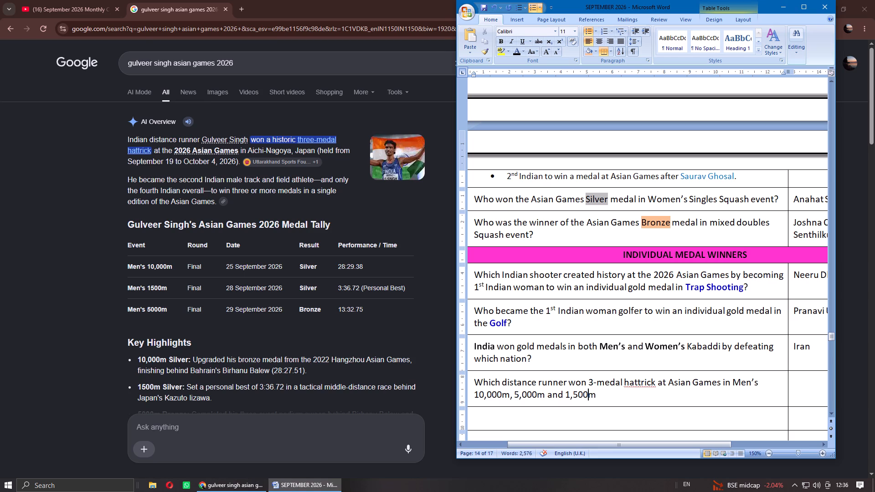
Correct the misspelled "hattrick" to "hat trick" in the distance runner question.
{"action": "left_click", "coordinate": [651, 395]}
{"action": "right_click", "coordinate": [643, 383]}
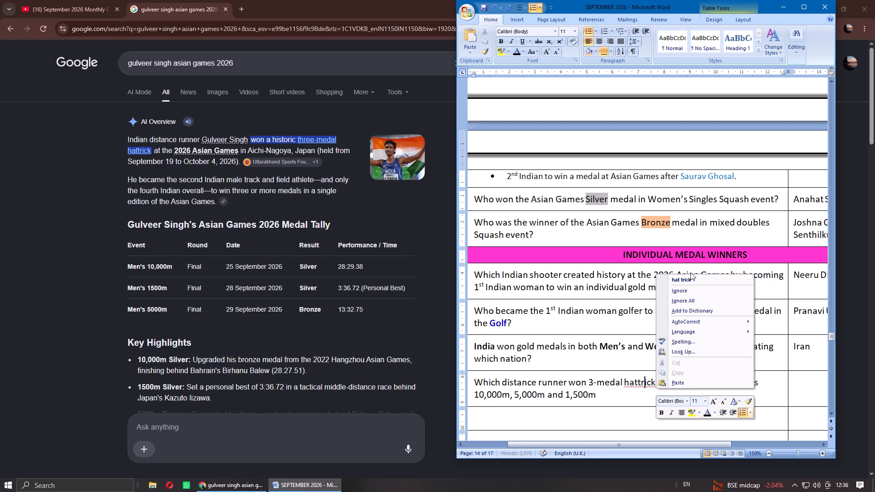
{"action": "left_click", "coordinate": [686, 278]}
{"action": "left_click", "coordinate": [669, 399]}
Enter "Gulveer Singh" as the answer to the distance runner question.
{"action": "left_click", "coordinate": [793, 386]}
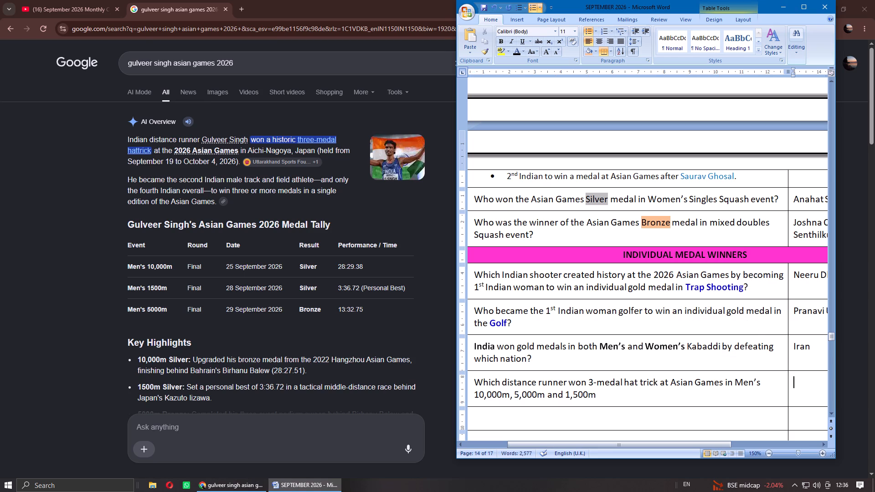
{"action": "type", "text": "Gul"}
{"action": "type", "text": "vee"}
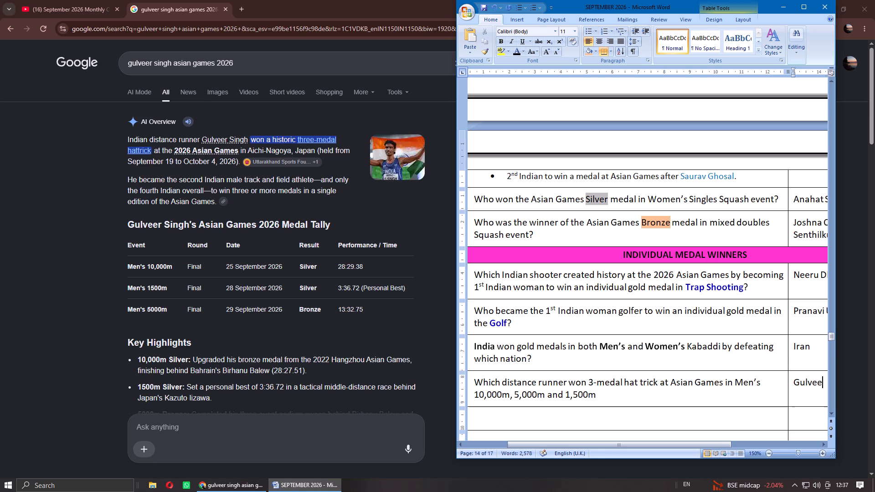
{"action": "type", "text": "r Singh"}
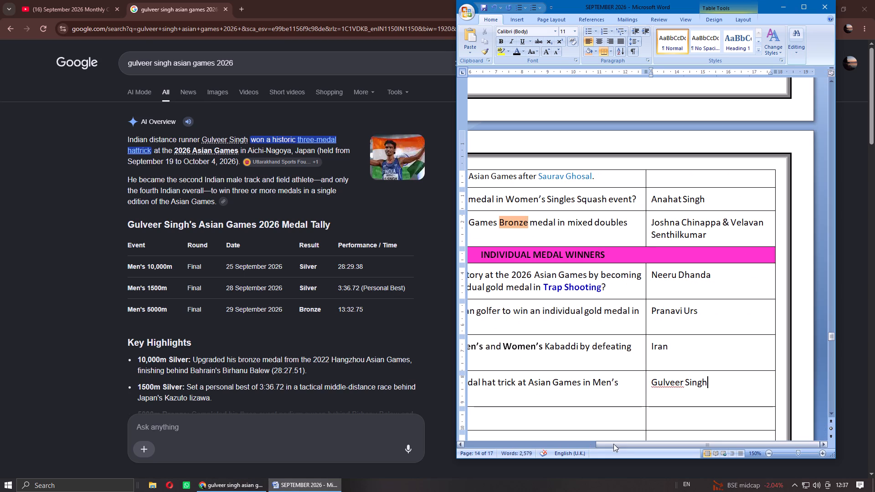
Put "10,000m" on a new line in the distance runner question, within the same paragraph after "Men's".
{"action": "left_click_drag", "start_coordinate": [620, 447], "coordinate": [520, 438]}
{"action": "left_click", "coordinate": [530, 397]}
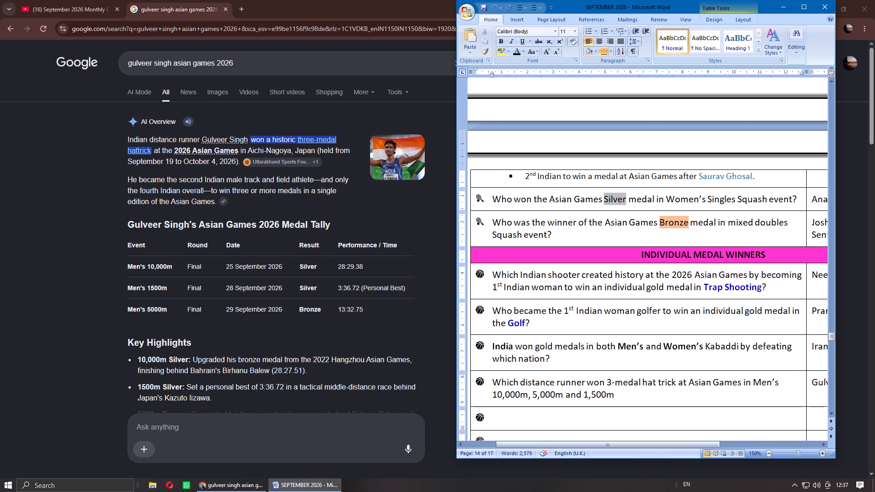
{"action": "left_click", "coordinate": [525, 398]}
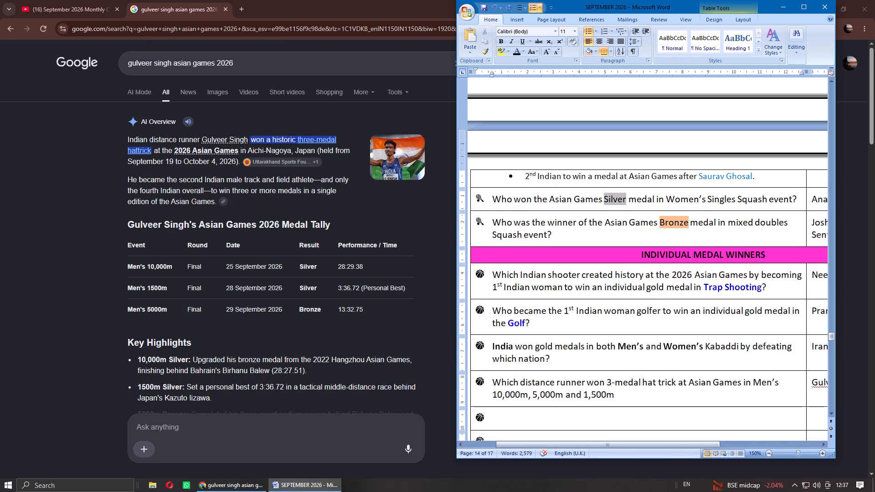
{"action": "key", "text": "Right"}
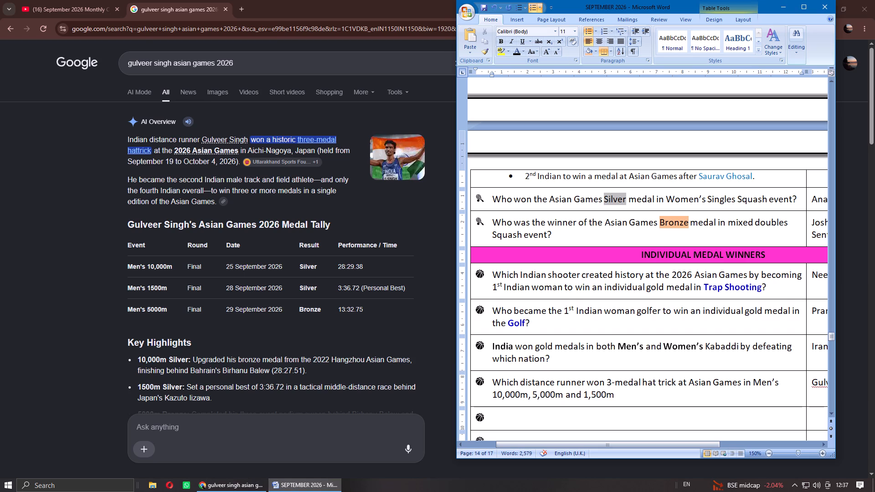
{"action": "key", "text": "Left"}
{"action": "key", "text": "Left"}
{"action": "key", "text": "Left"}
{"action": "key", "text": "Left"}
{"action": "key", "text": "Left"}
{"action": "key", "text": "Left"}
{"action": "key", "text": "Left"}
{"action": "key", "text": "Left"}
{"action": "key", "text": "BackSpace"}
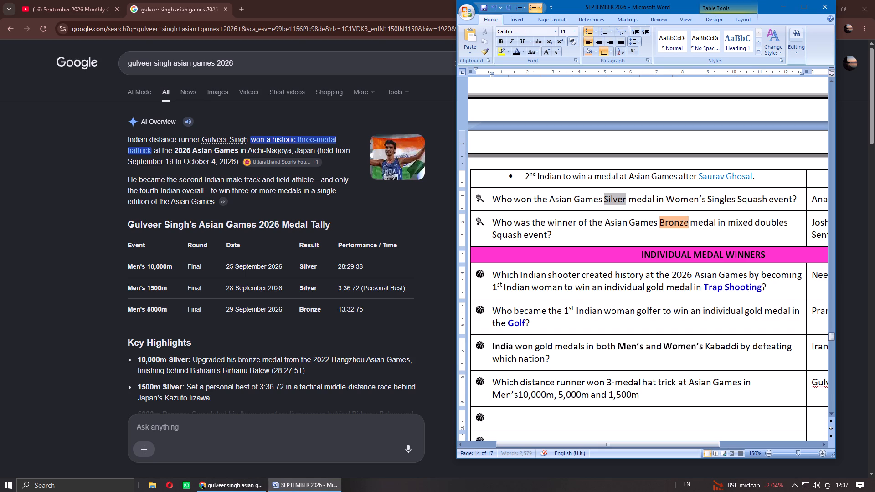
{"action": "key", "text": "shift+Return"}
Add "- Silver" after "10,000m" in the distance runner question.
{"action": "key", "text": "Right"}
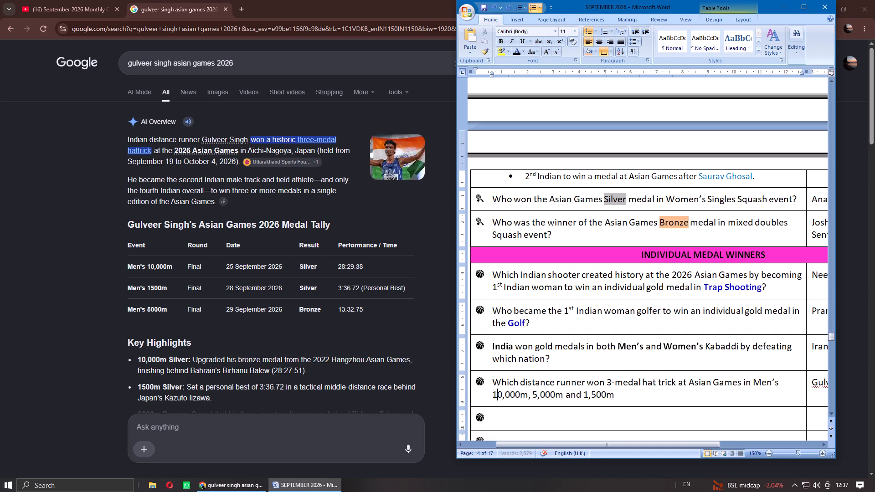
{"action": "key", "text": "Right"}
{"action": "key", "text": "Right"}
{"action": "key", "text": "Right"}
{"action": "key", "text": "Right"}
{"action": "key", "text": "Right"}
{"action": "key", "text": "Right"}
{"action": "key", "text": "Right"}
{"action": "key", "text": "Left"}
{"action": "key", "text": "space"}
{"action": "type", "text": "- Sol"}
{"action": "key", "text": "BackSpace"}
{"action": "key", "text": "BackSpace"}
{"action": "type", "text": "ilver"}
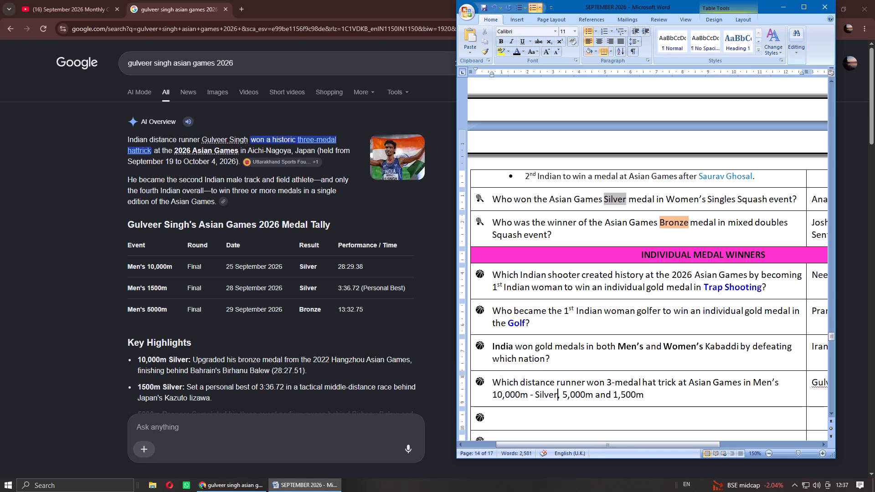
Add "- Bronze" after "5,000m" and move the text that follows it onto a new line.
{"action": "left_click", "coordinate": [594, 395]}
{"action": "key", "text": "BackSpace"}
{"action": "key", "text": "space"}
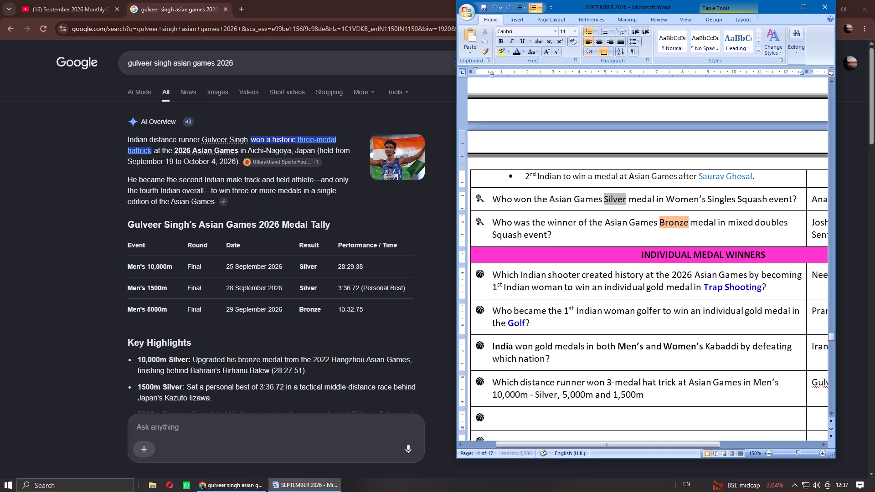
{"action": "type", "text": "-"}
{"action": "key", "text": "space"}
{"action": "type", "text": "Bronze"}
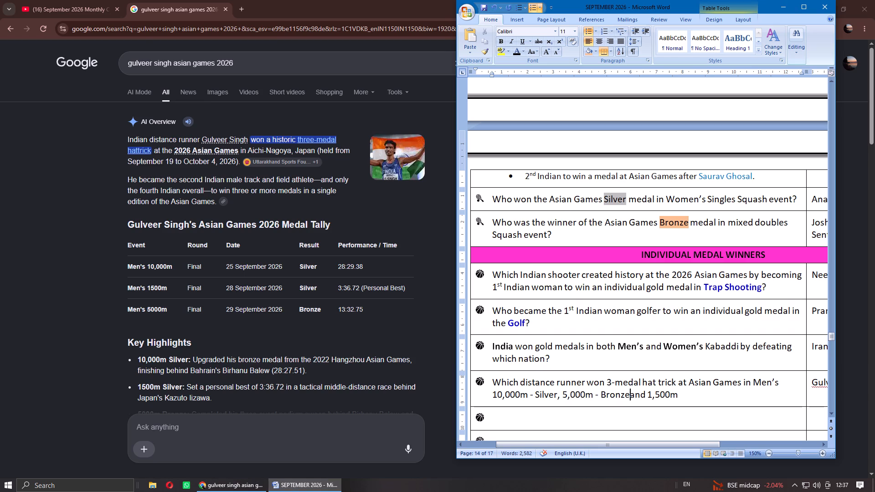
{"action": "key", "text": "shift+Return"}
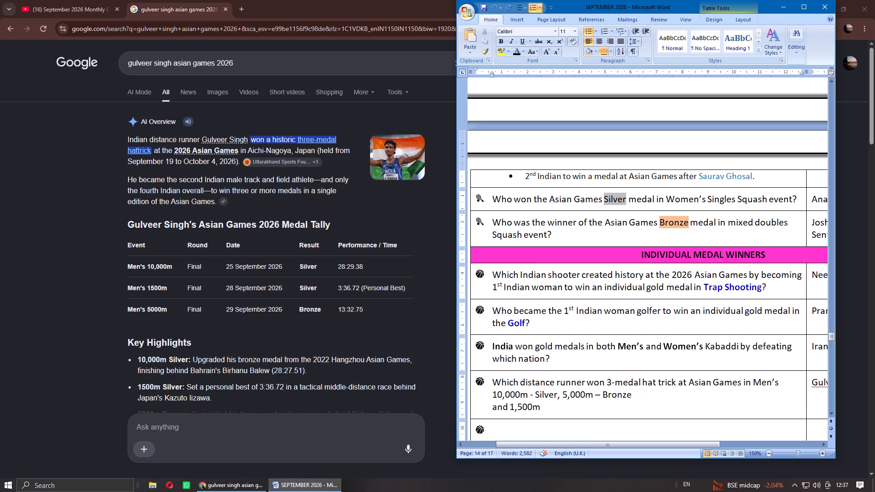
Replace the comma and space before "5,000m" with a line break so it starts its own line.
{"action": "left_click", "coordinate": [562, 395]}
{"action": "key", "text": "BackSpace"}
{"action": "key", "text": "BackSpace"}
{"action": "key", "text": "shift+Return"}
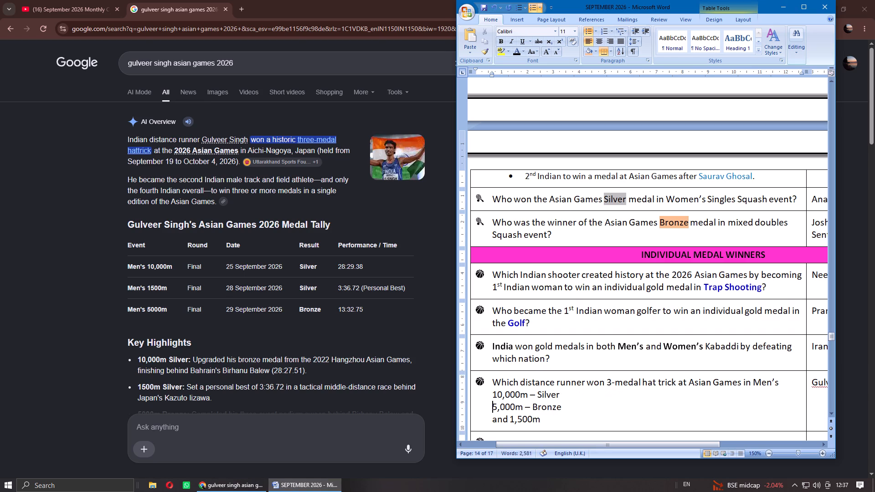
Make the last line of the distance runner question read "1,500m – Silver", dropping the word "and".
{"action": "left_click", "coordinate": [511, 419]}
{"action": "key", "text": "BackSpace"}
{"action": "key", "text": "BackSpace"}
{"action": "key", "text": "BackSpace"}
{"action": "key", "text": "BackSpace"}
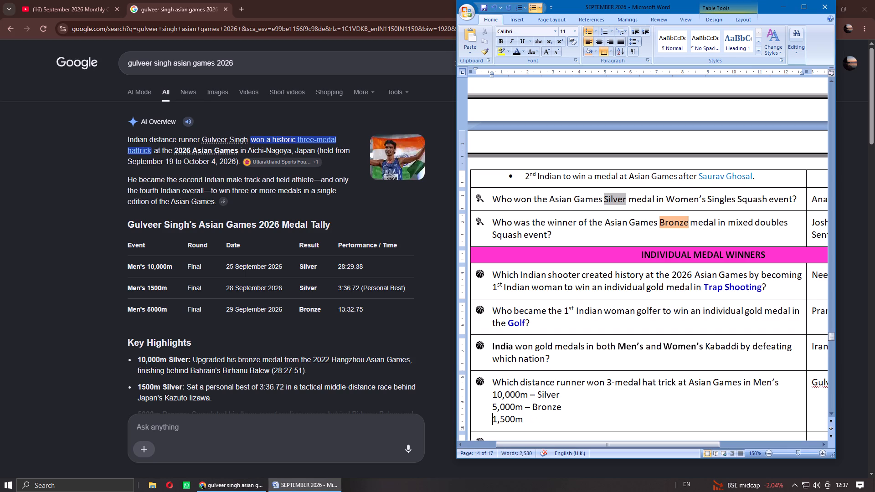
{"action": "left_click", "coordinate": [530, 420]}
{"action": "key", "text": "space"}
{"action": "type", "text": "-"}
{"action": "key", "text": "space"}
{"action": "type", "text": "Silver"}
{"action": "key", "text": "space"}
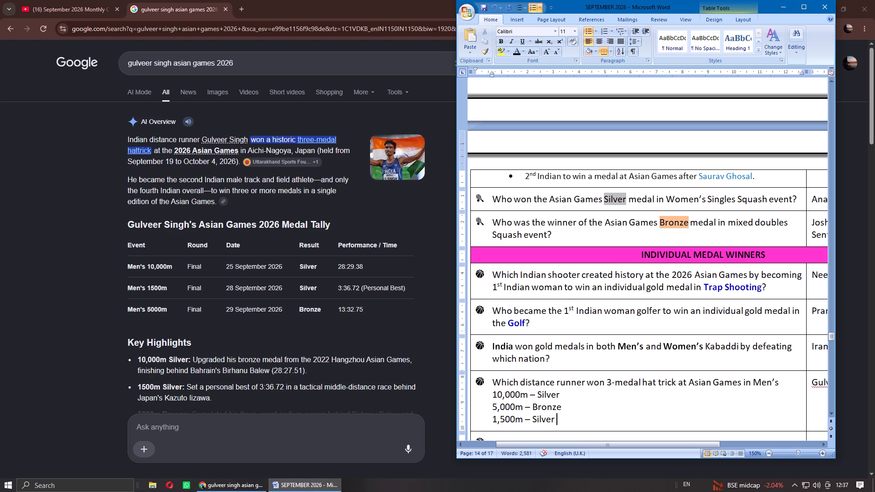
{"action": "left_click", "coordinate": [590, 409]}
Clear the spelling flag on "Gulveer" in the answer cell through the word's proofing language settings.
{"action": "left_click_drag", "start_coordinate": [671, 443], "coordinate": [703, 438]}
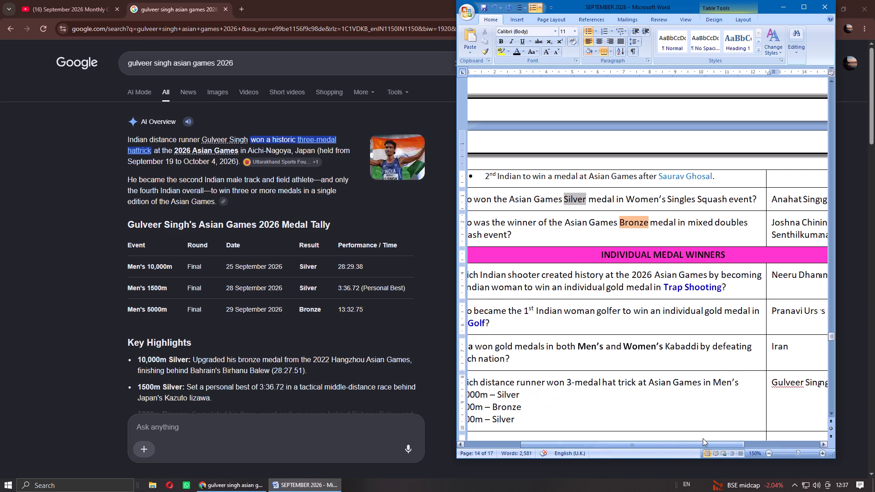
{"action": "left_click_drag", "start_coordinate": [703, 438], "coordinate": [710, 437]}
{"action": "double_click", "coordinate": [762, 385]}
{"action": "left_click", "coordinate": [572, 451]}
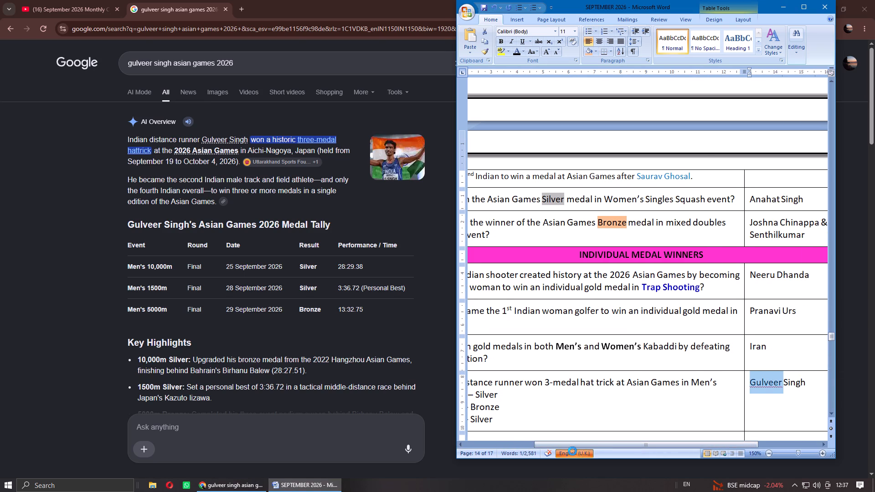
{"action": "left_click", "coordinate": [618, 259]}
{"action": "left_click", "coordinate": [634, 279]}
{"action": "left_click", "coordinate": [623, 407]}
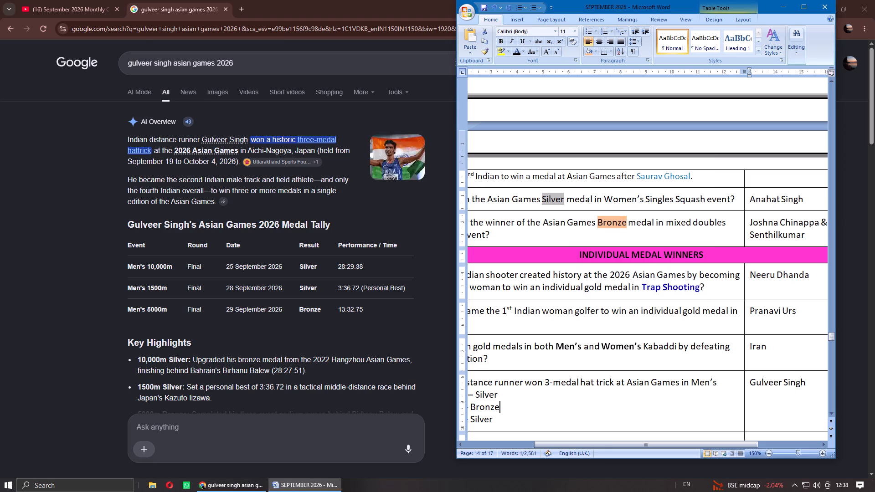
Make the blue font colour of "Golf" in the golfer question the current font colour, using the custom colours.
{"action": "left_click_drag", "start_coordinate": [614, 445], "coordinate": [575, 445]}
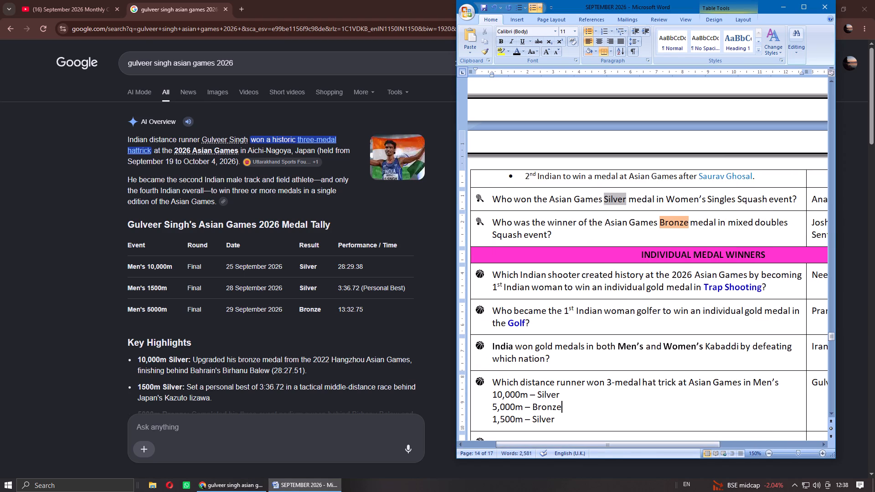
{"action": "double_click", "coordinate": [517, 324]}
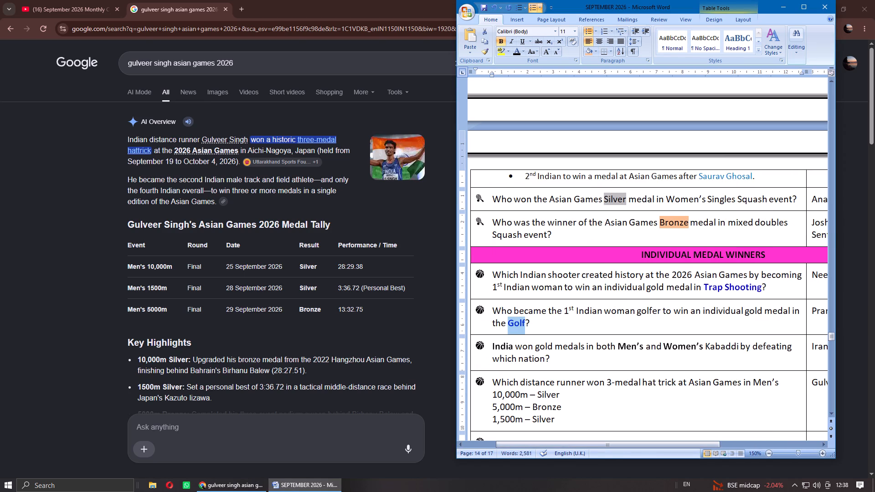
{"action": "left_click", "coordinate": [524, 51]}
{"action": "left_click", "coordinate": [539, 160]}
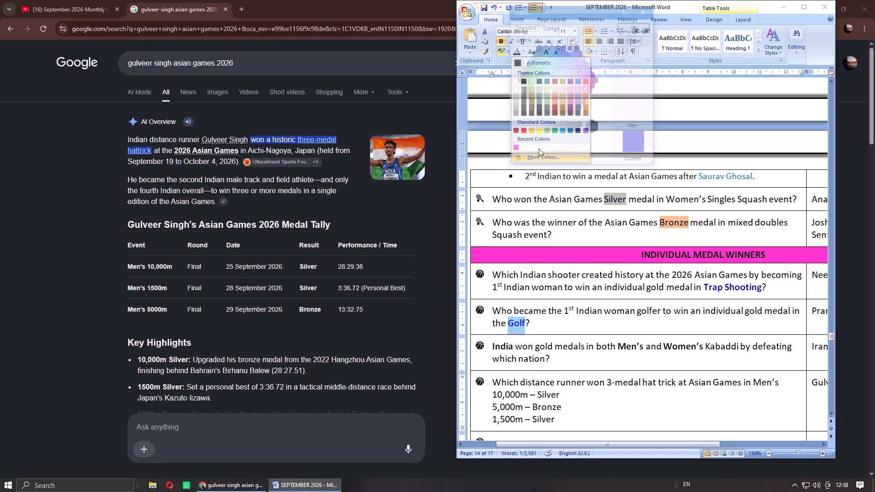
{"action": "left_click", "coordinate": [636, 26]}
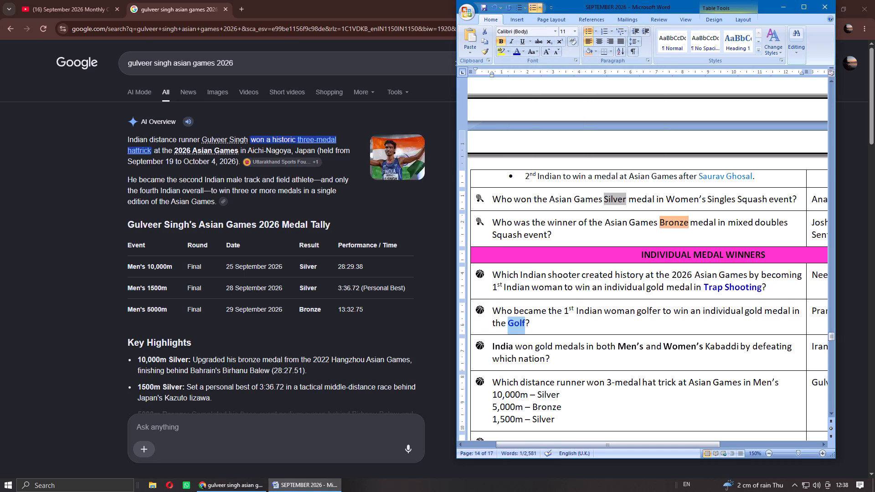
Make "runner" bold in the distance runner question and capitalise it as "Runner".
{"action": "double_click", "coordinate": [570, 384]}
{"action": "key", "text": "ctrl+b"}
{"action": "left_click", "coordinate": [563, 382]}
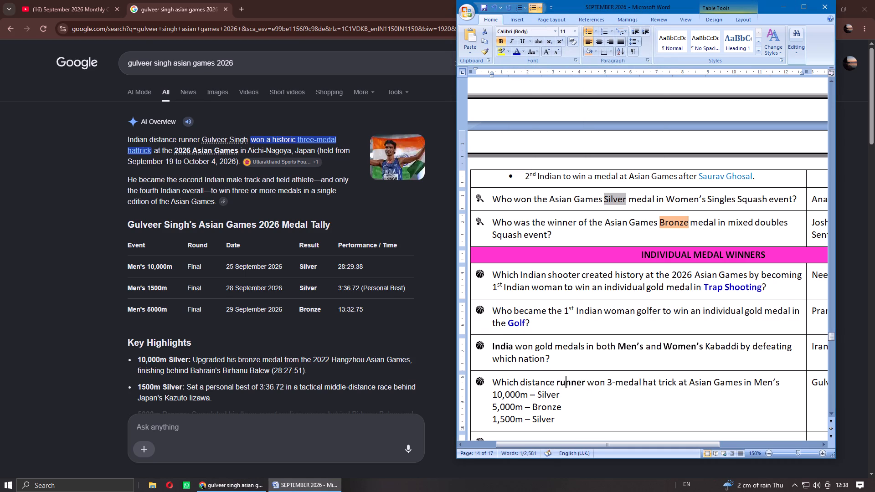
{"action": "left_click", "coordinate": [560, 382]}
{"action": "key", "text": "BackSpace"}
{"action": "key", "text": "shift+r"}
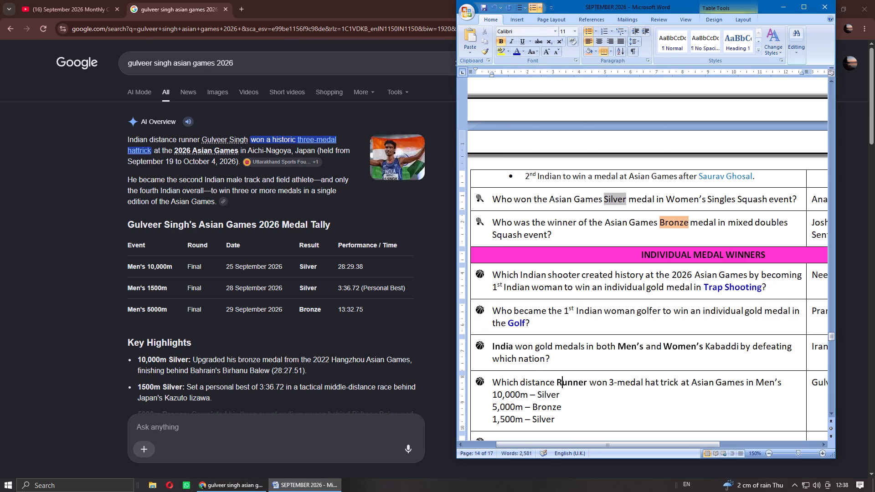
Colour the word "Runner" in the same blue as "Golf".
{"action": "double_click", "coordinate": [568, 385]}
{"action": "left_click", "coordinate": [517, 52]}
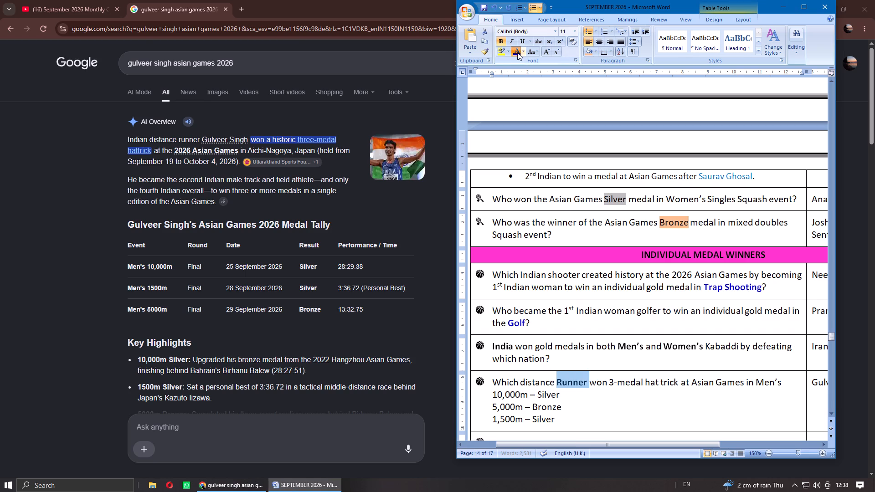
{"action": "left_click", "coordinate": [625, 398]}
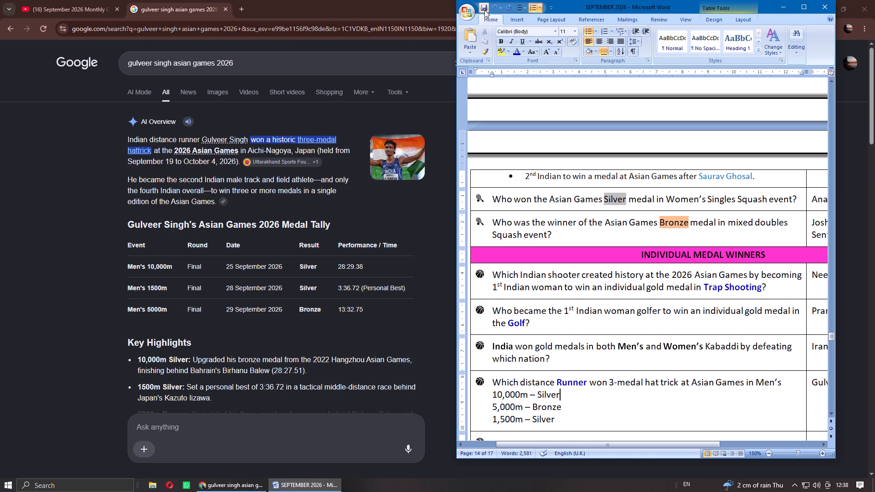
Save the SEPTEMBER 2026 document.
{"action": "left_click", "coordinate": [484, 10]}
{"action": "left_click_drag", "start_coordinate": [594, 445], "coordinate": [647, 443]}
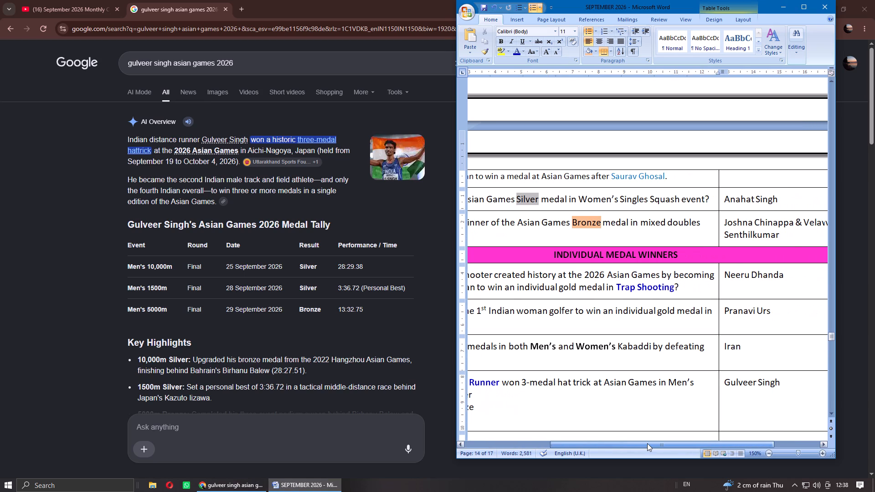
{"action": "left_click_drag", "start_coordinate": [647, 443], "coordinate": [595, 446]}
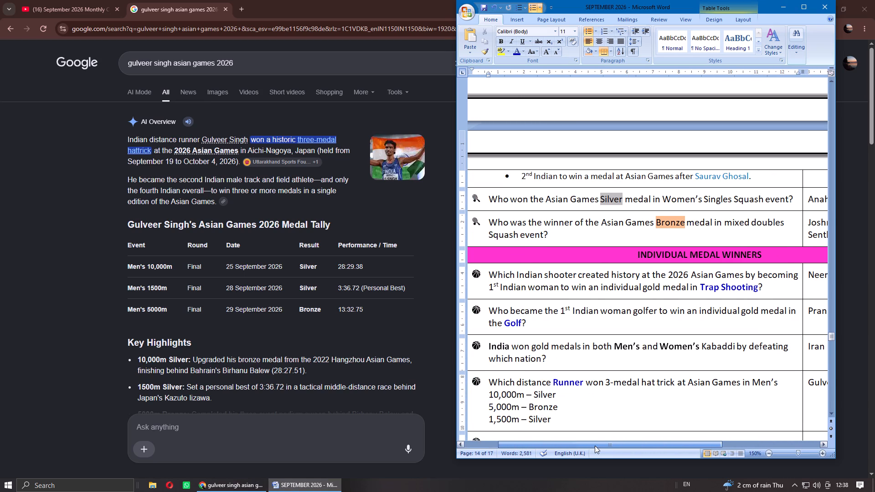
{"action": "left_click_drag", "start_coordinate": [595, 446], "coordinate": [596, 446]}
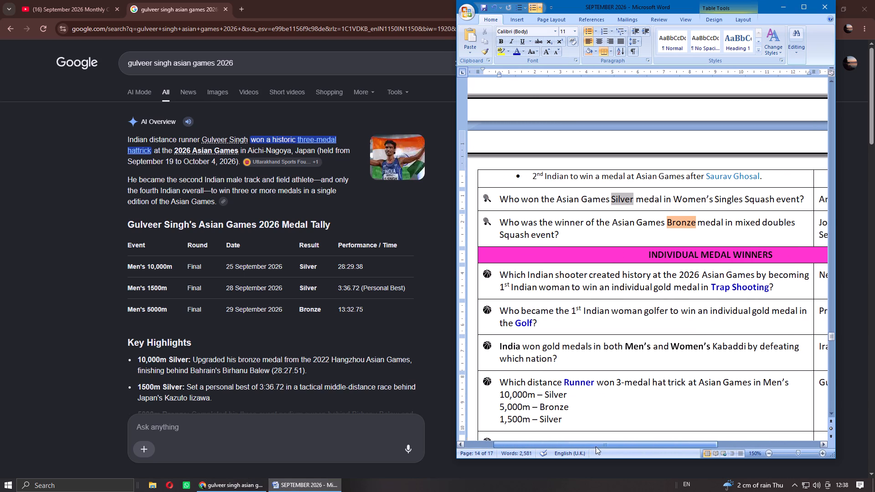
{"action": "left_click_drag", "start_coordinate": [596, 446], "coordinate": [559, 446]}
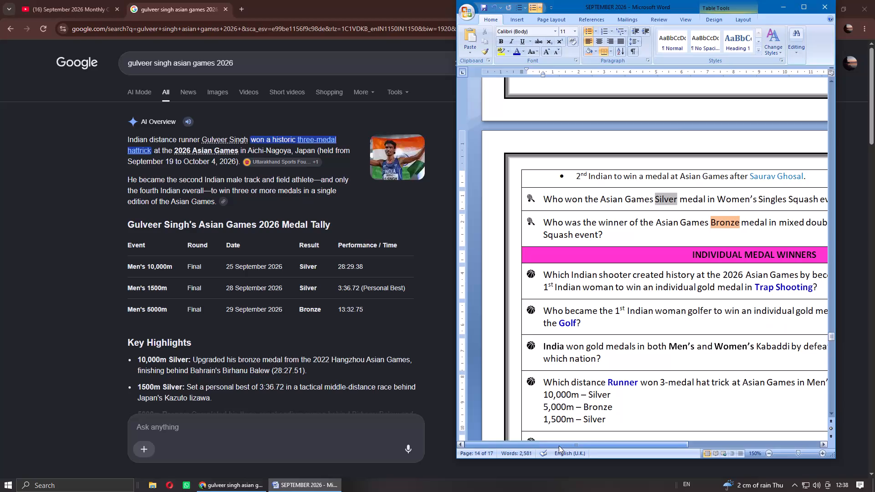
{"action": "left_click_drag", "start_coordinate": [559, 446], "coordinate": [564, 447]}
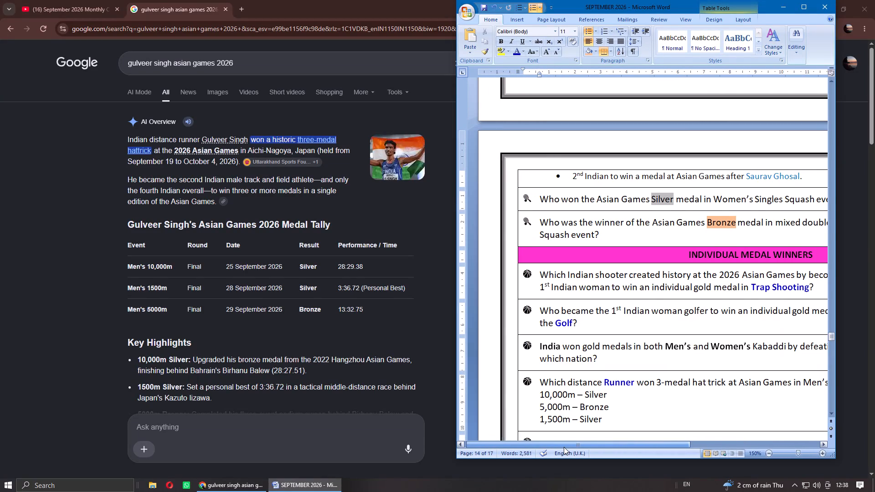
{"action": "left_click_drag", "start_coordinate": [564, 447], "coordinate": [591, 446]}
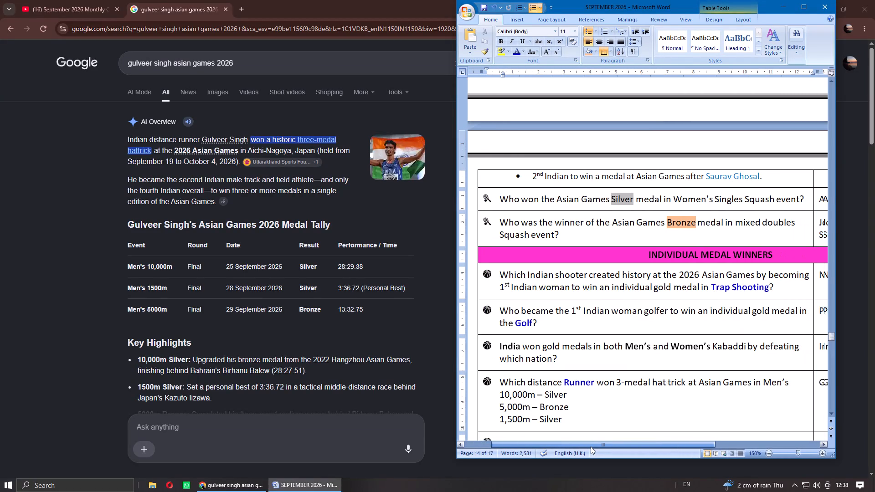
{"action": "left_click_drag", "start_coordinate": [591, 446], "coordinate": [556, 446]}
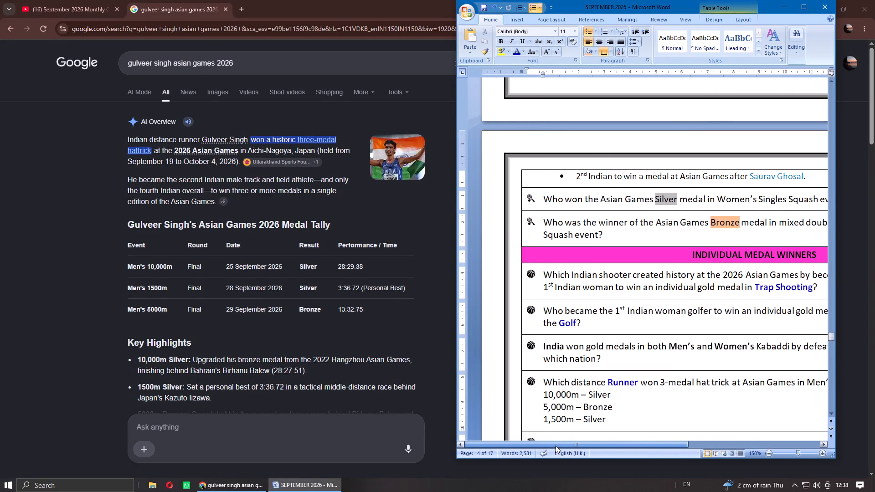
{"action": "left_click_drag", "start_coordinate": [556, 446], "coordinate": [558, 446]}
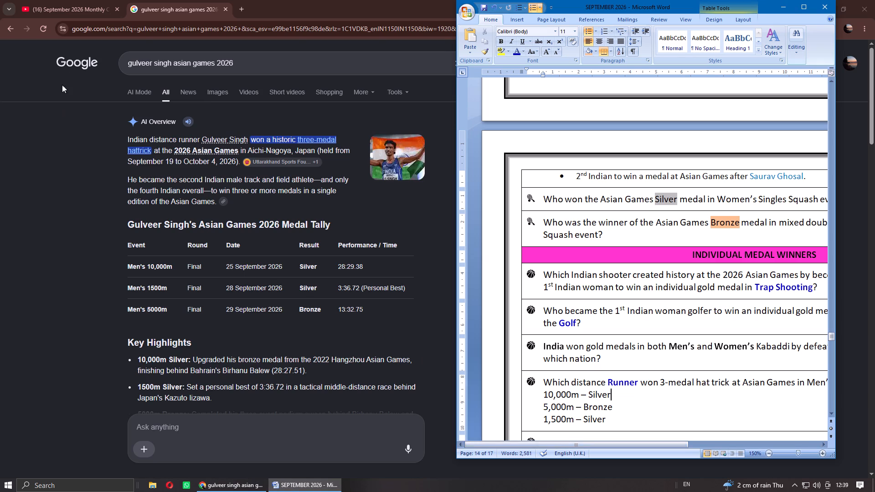
Switch to the YouTube video in Chrome and play the slide on Gulveer Singh and the Indian flag bearers.
{"action": "left_click", "coordinate": [70, 0]}
{"action": "left_click", "coordinate": [228, 230]}
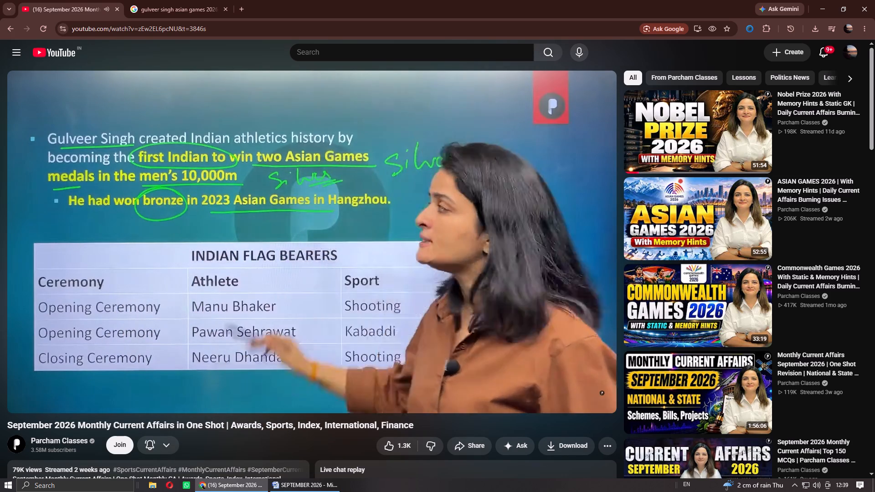
{"action": "key", "text": "space"}
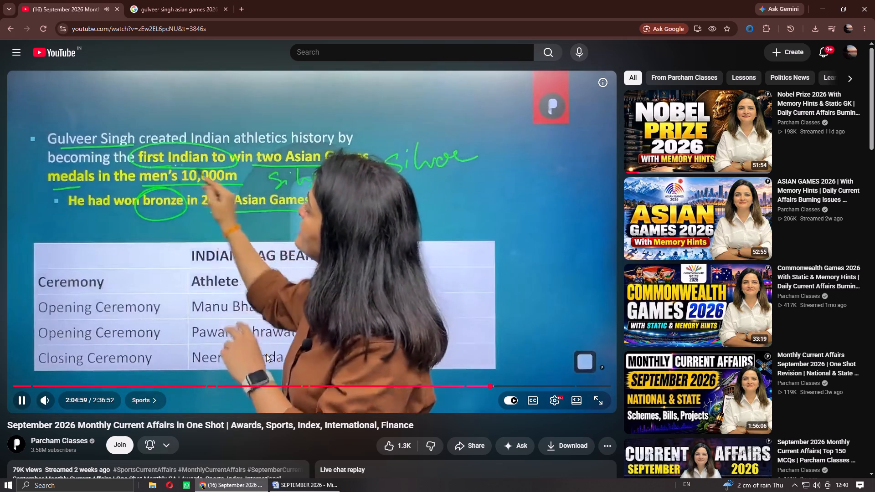
Compare the ASIAN GAMES rows in the Word notes with the video slide and the Google results on Gulveer Singh.
{"action": "left_click", "coordinate": [303, 486]}
{"action": "scroll", "coordinate": [590, 335], "scroll_direction": "up", "scroll_amount": 3}
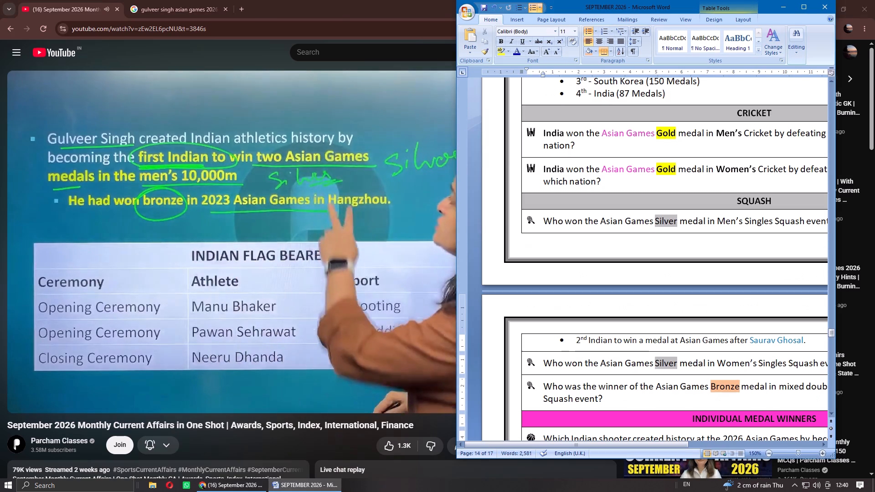
{"action": "scroll", "coordinate": [599, 344], "scroll_direction": "up", "scroll_amount": 3}
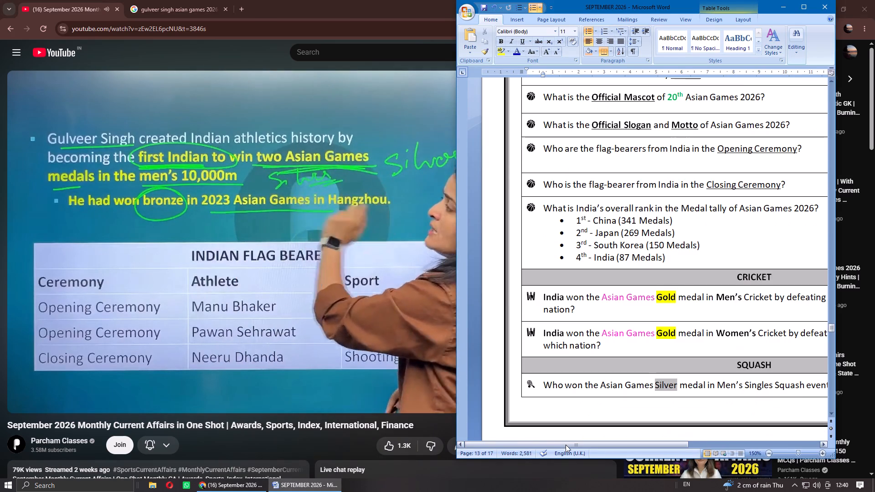
{"action": "left_click_drag", "start_coordinate": [566, 445], "coordinate": [684, 434]}
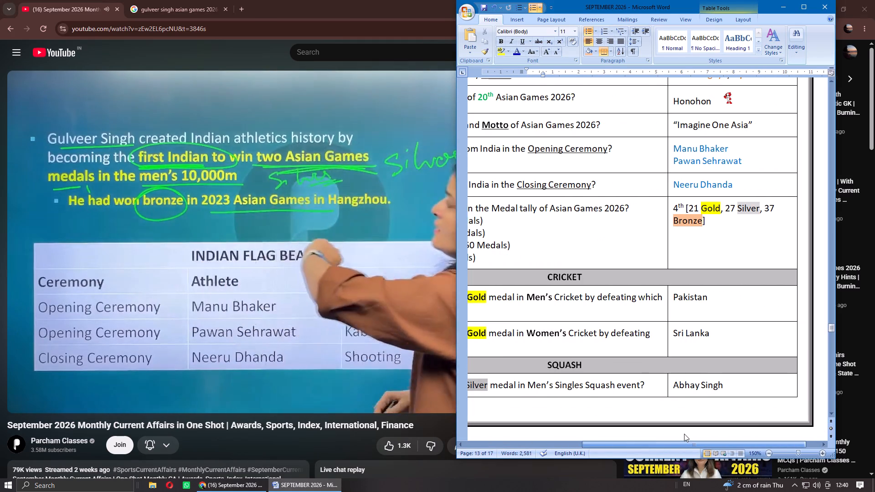
{"action": "left_click_drag", "start_coordinate": [684, 434], "coordinate": [649, 434]}
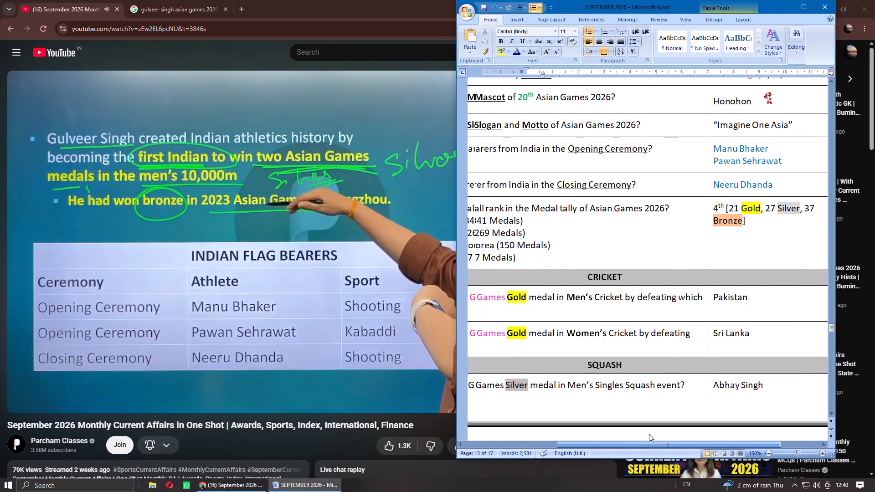
{"action": "left_click_drag", "start_coordinate": [649, 434], "coordinate": [618, 433]}
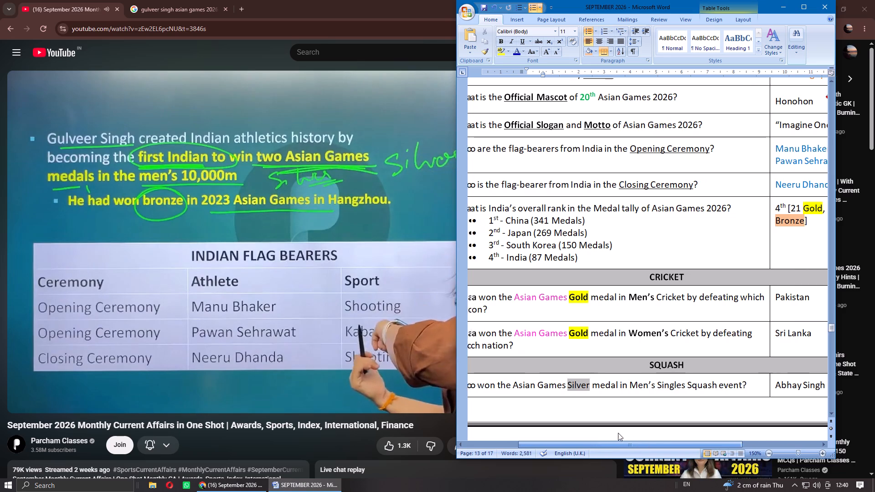
{"action": "left_click_drag", "start_coordinate": [618, 433], "coordinate": [602, 436]}
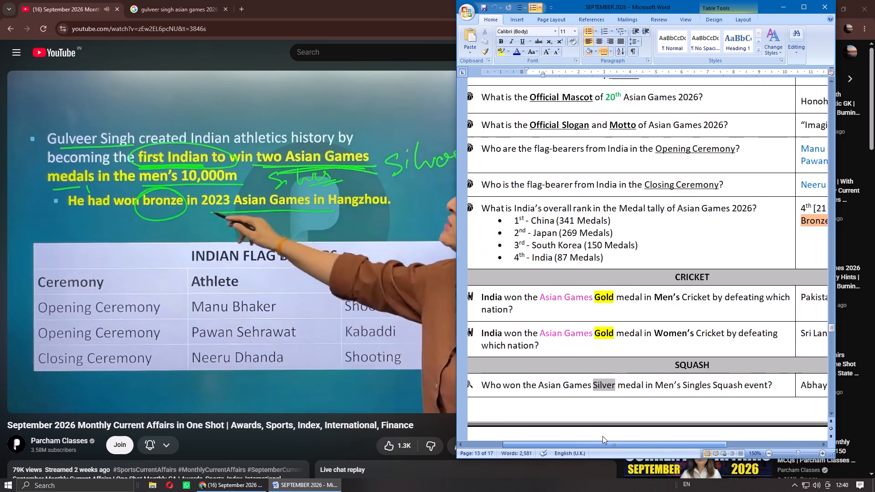
{"action": "left_click_drag", "start_coordinate": [602, 436], "coordinate": [590, 438]}
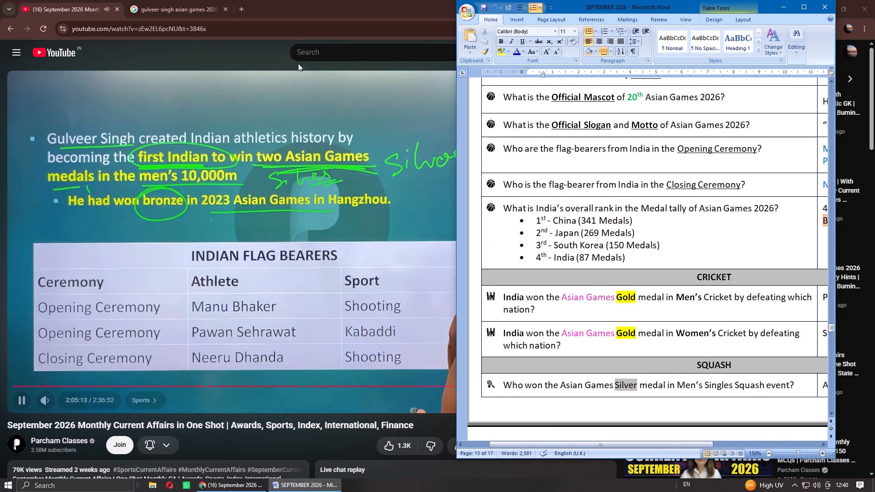
{"action": "left_click", "coordinate": [201, 0]}
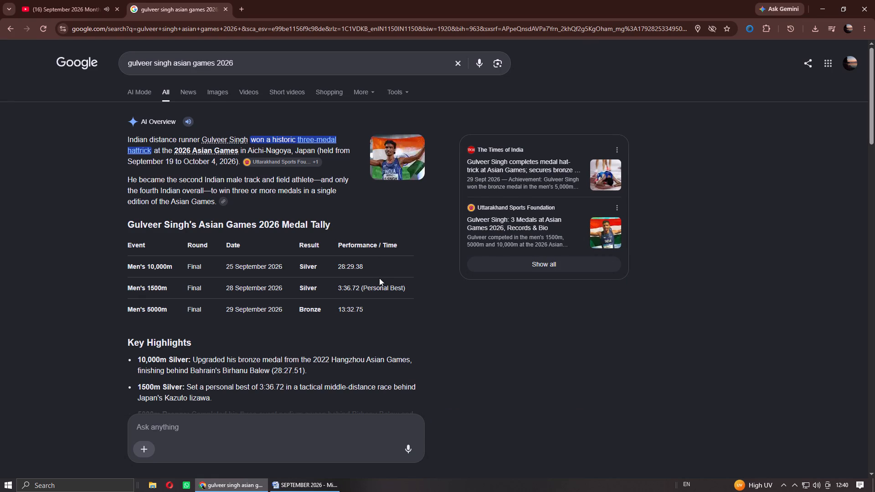
{"action": "scroll", "coordinate": [377, 281], "scroll_direction": "down", "scroll_amount": 1}
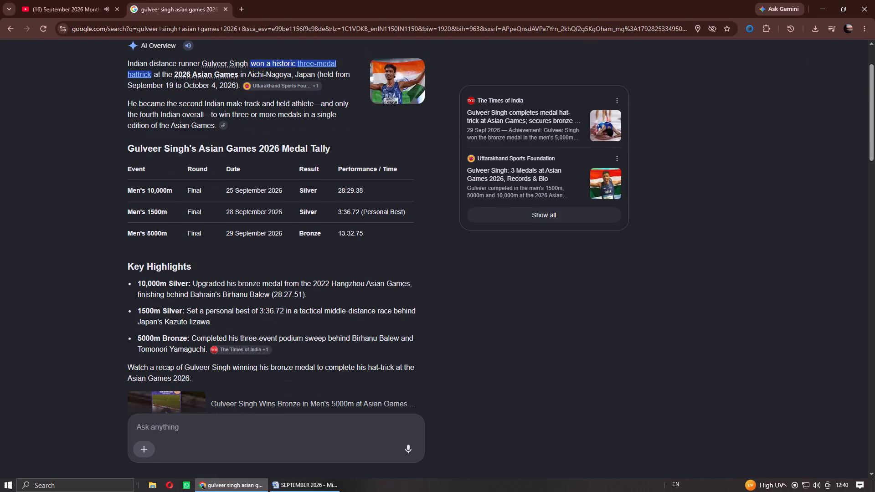
{"action": "left_click", "coordinate": [313, 491]}
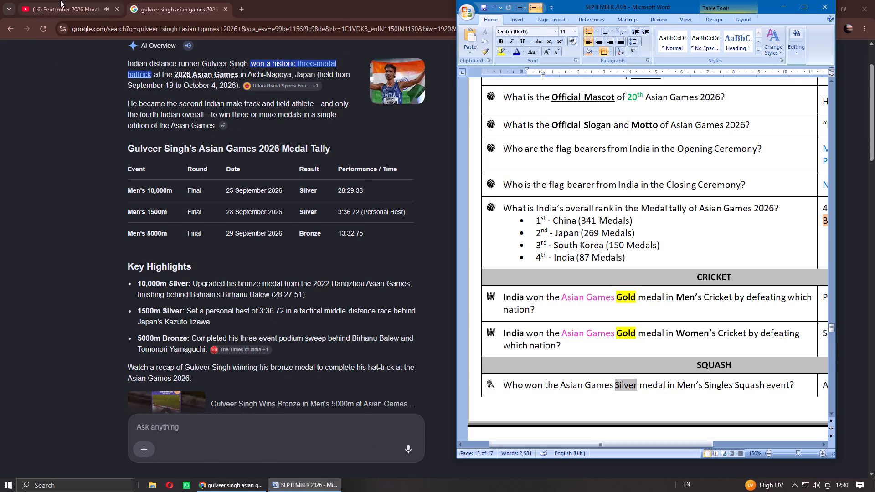
{"action": "left_click", "coordinate": [55, 0]}
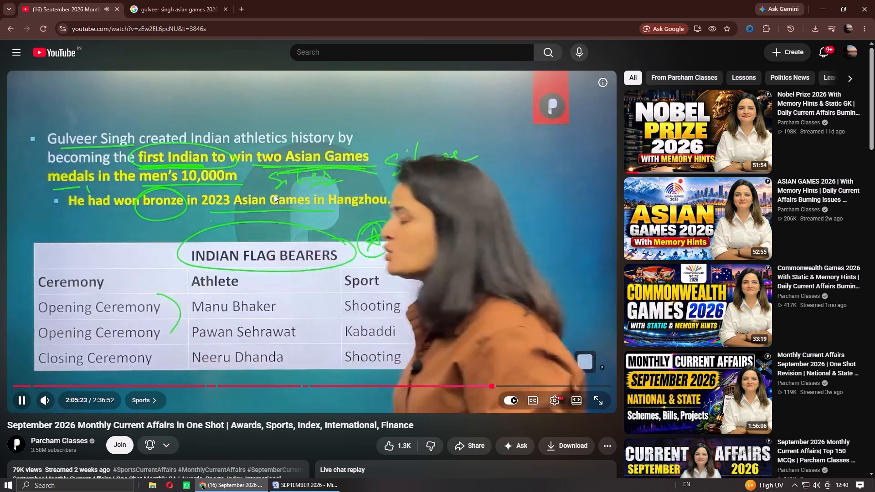
{"action": "left_click", "coordinate": [293, 490]}
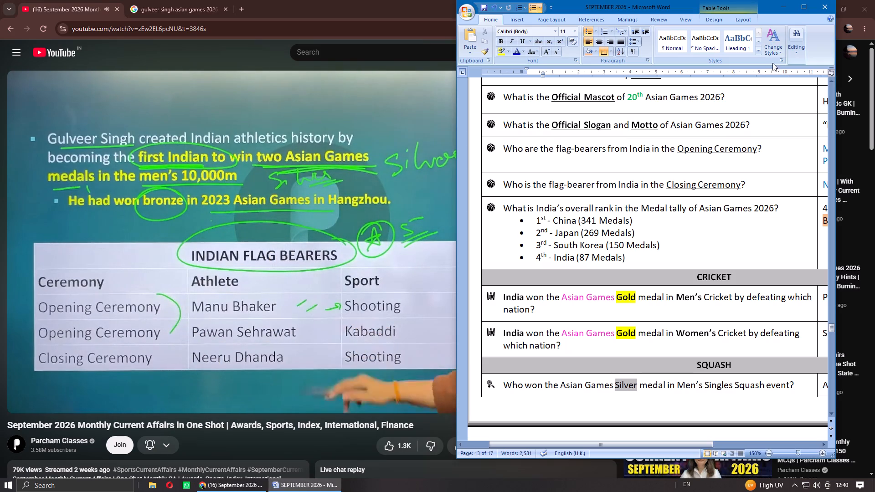
Maximise the Word window and set the spacing after the blank line between the HOCKEY and TENNIS tables to 0 pt.
{"action": "left_click", "coordinate": [811, 6]}
{"action": "scroll", "coordinate": [591, 319], "scroll_direction": "down", "scroll_amount": 5}
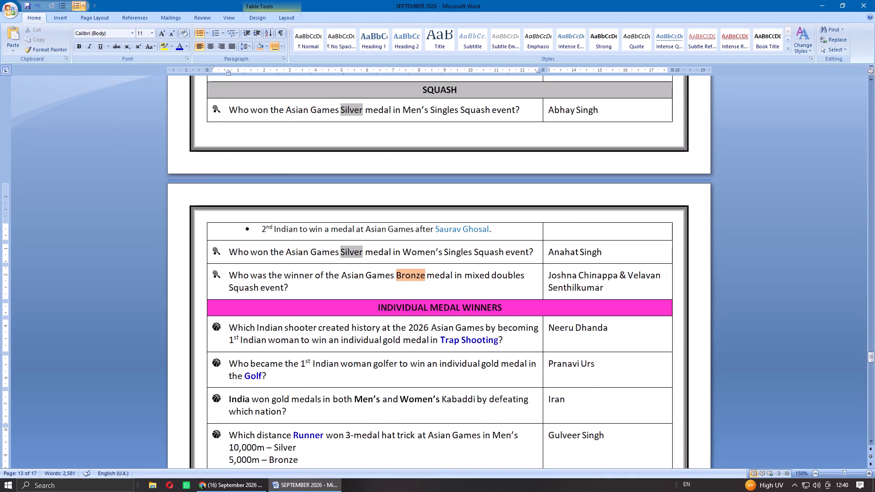
{"action": "scroll", "coordinate": [590, 313], "scroll_direction": "down", "scroll_amount": 4}
{"action": "scroll", "coordinate": [588, 314], "scroll_direction": "up", "scroll_amount": 4}
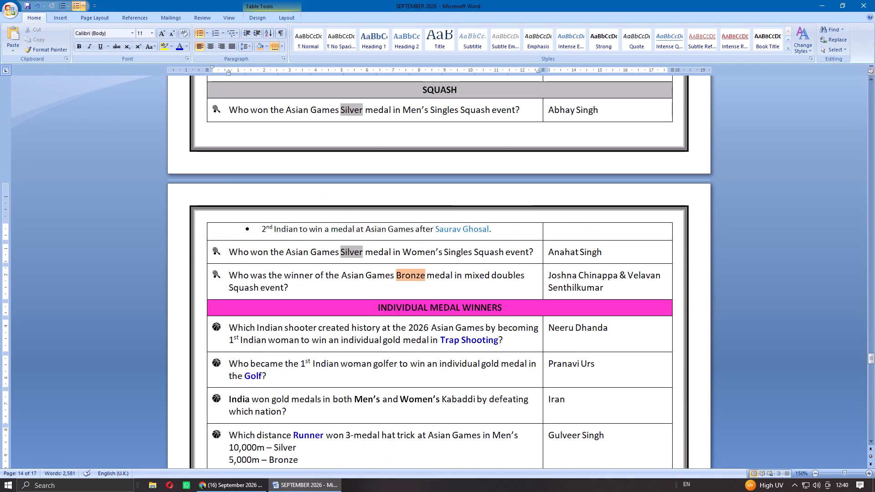
{"action": "scroll", "coordinate": [588, 315], "scroll_direction": "up", "scroll_amount": 2}
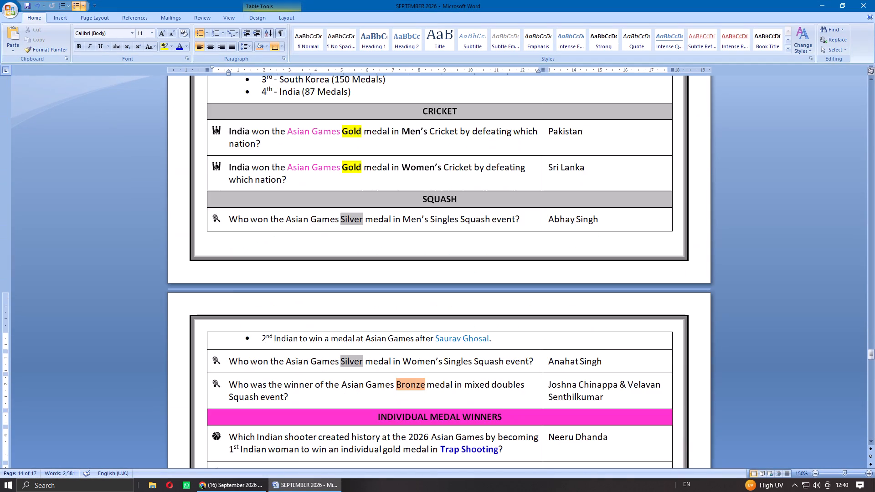
{"action": "scroll", "coordinate": [588, 315], "scroll_direction": "up", "scroll_amount": 6}
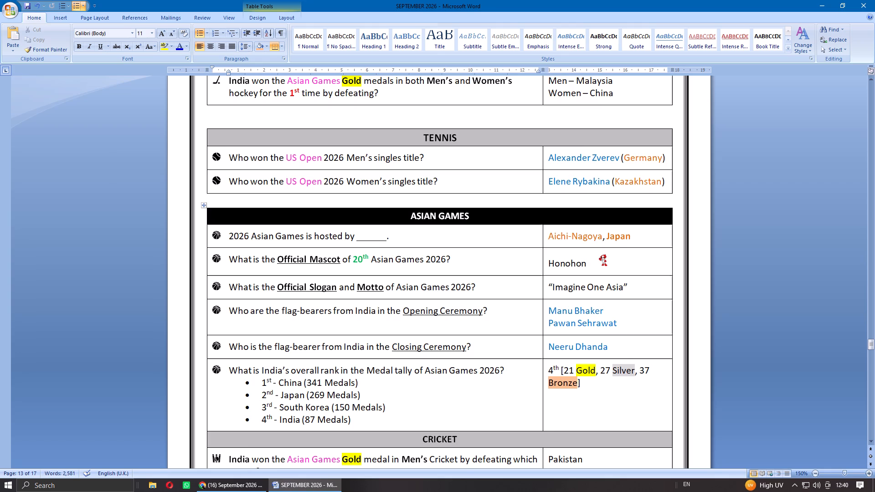
{"action": "scroll", "coordinate": [588, 315], "scroll_direction": "up", "scroll_amount": 2}
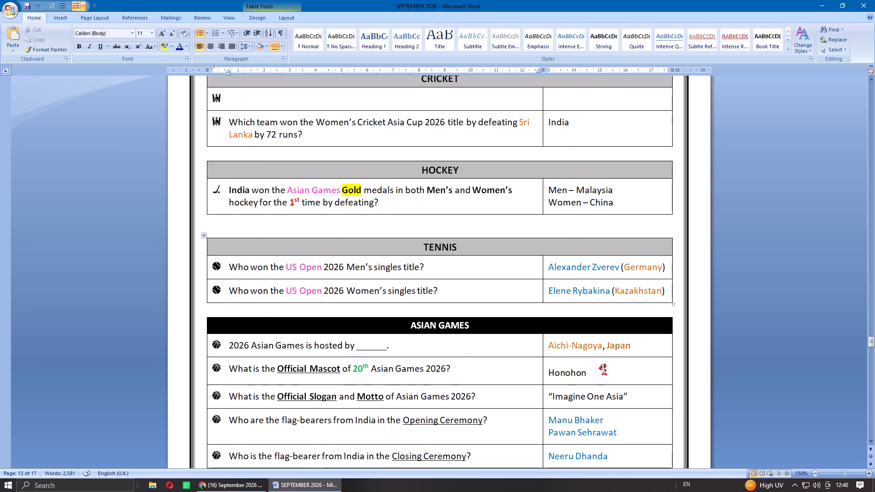
{"action": "left_click", "coordinate": [354, 230]}
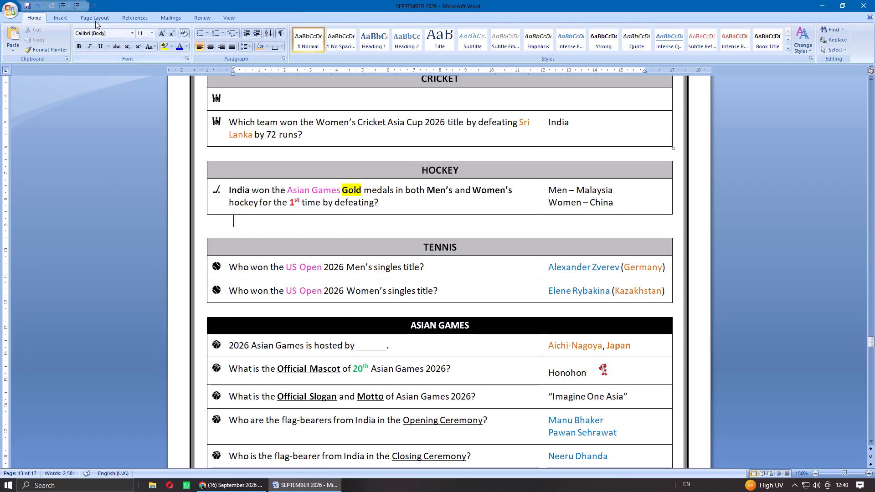
{"action": "left_click", "coordinate": [94, 18]}
{"action": "double_click", "coordinate": [395, 51]}
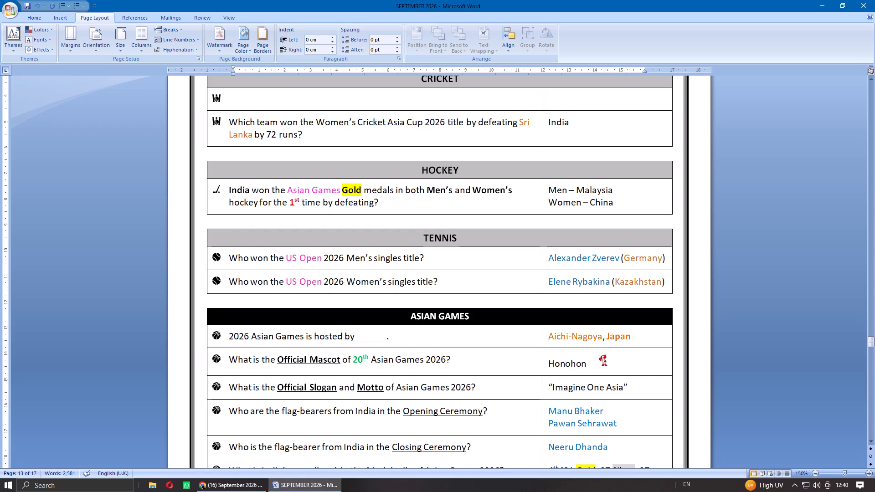
Return to the YouTube video and pause it at question 135 on the World Archery Para Series 2026 Stage 3.
{"action": "scroll", "coordinate": [424, 353], "scroll_direction": "down", "scroll_amount": 4}
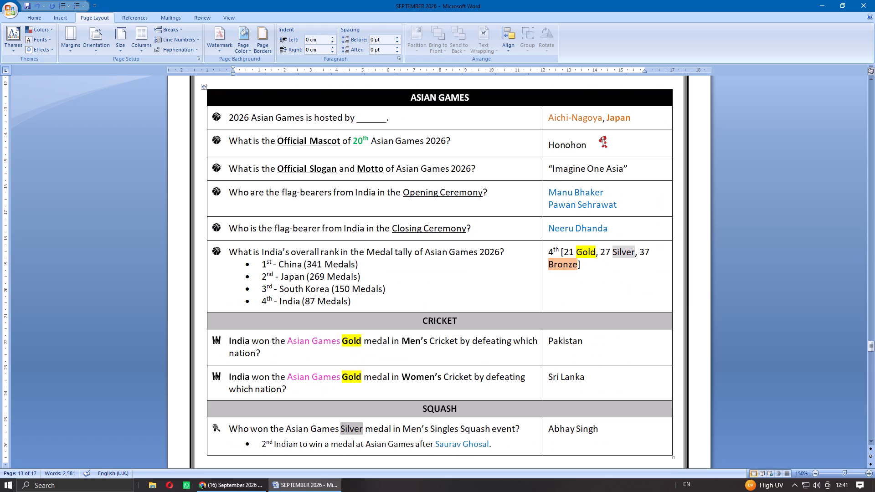
{"action": "left_click", "coordinate": [249, 491]}
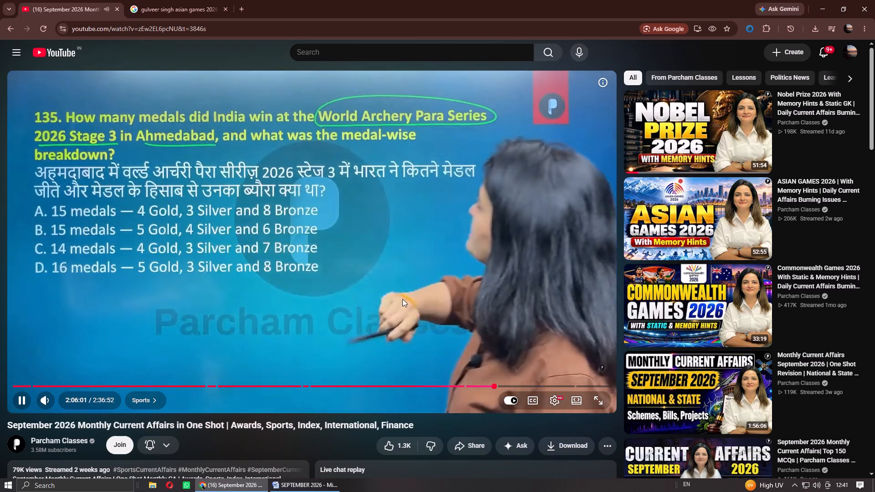
{"action": "left_click", "coordinate": [391, 288]}
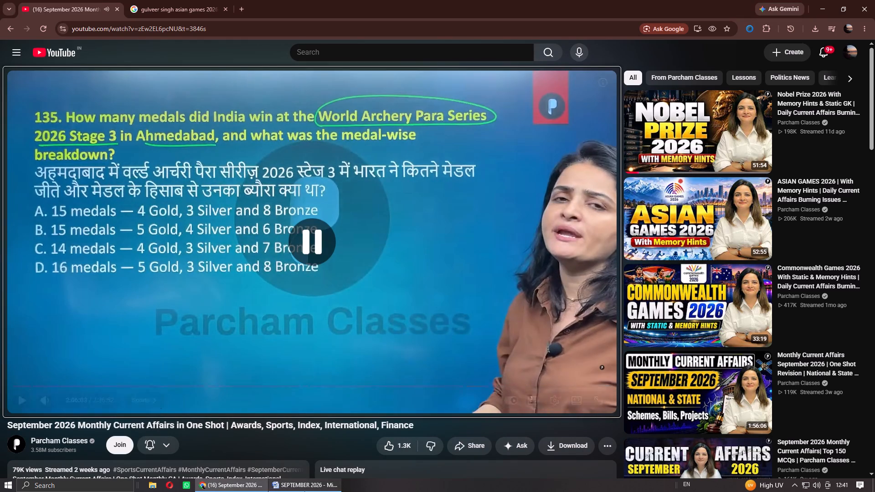
In Word, add a row at the end of the TENNIS table and split it off as a separate table.
{"action": "left_click", "coordinate": [304, 491]}
{"action": "scroll", "coordinate": [485, 321], "scroll_direction": "up", "scroll_amount": 4}
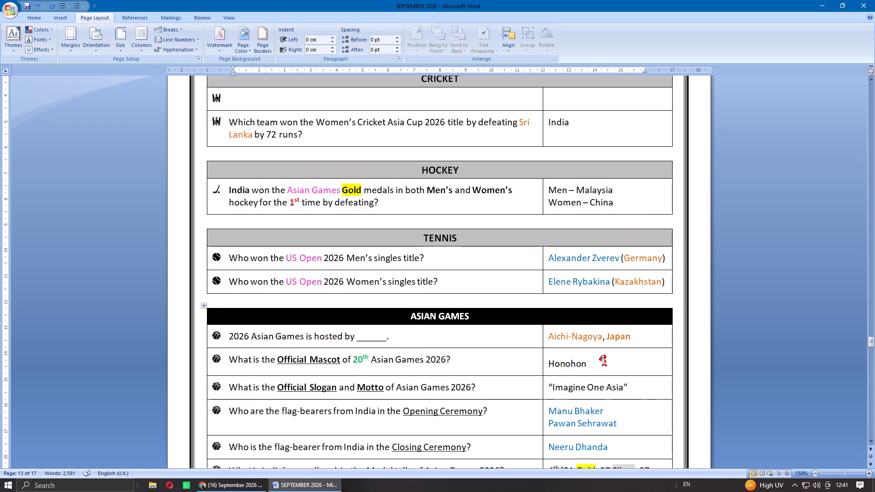
{"action": "left_click", "coordinate": [666, 277]}
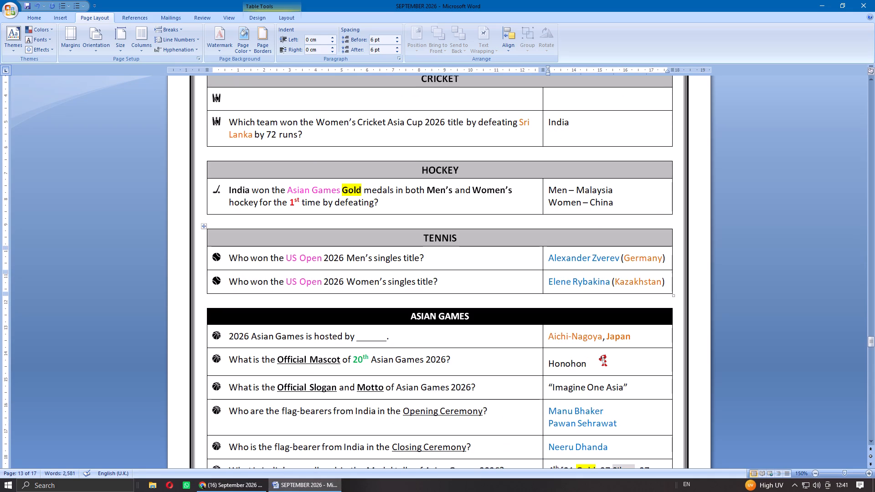
{"action": "key", "text": "Tab"}
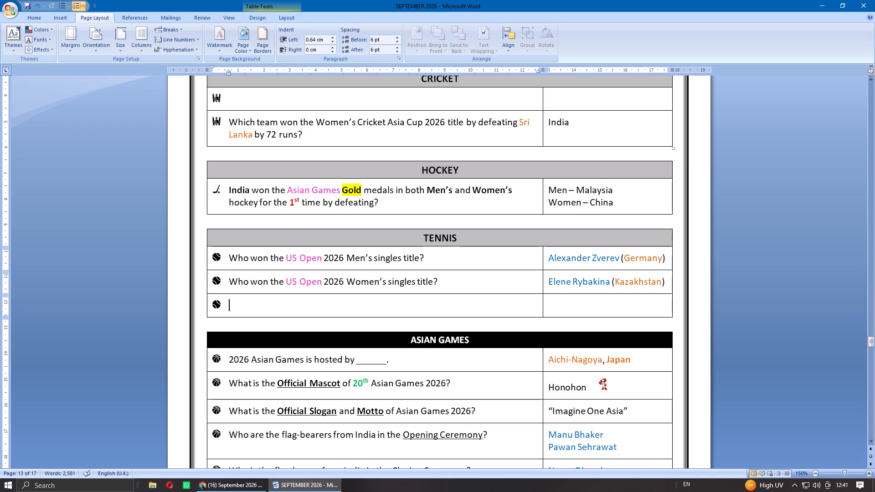
{"action": "left_click", "coordinate": [290, 16]}
{"action": "left_click", "coordinate": [234, 49]}
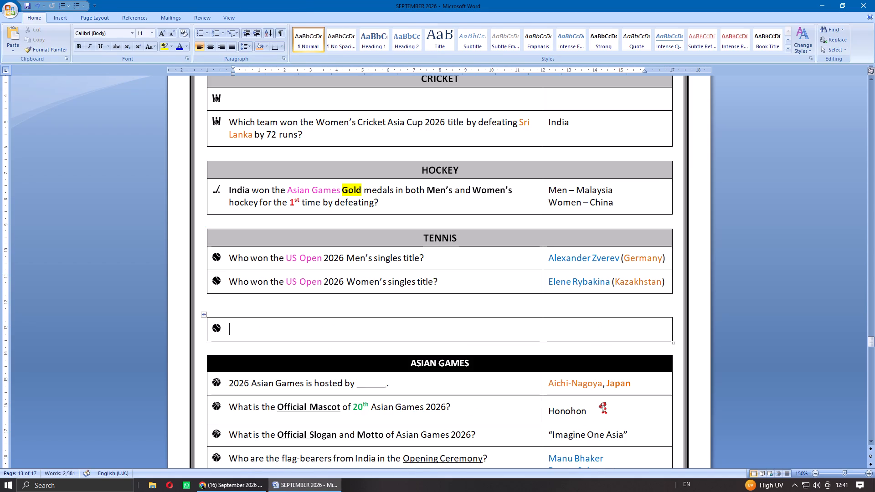
Remove the tennis-ball bullet from the new table's row and add a second row below it.
{"action": "left_click", "coordinate": [305, 325]}
{"action": "key", "text": "BackSpace"}
{"action": "key", "text": "BackSpace"}
{"action": "left_click", "coordinate": [561, 324]}
{"action": "key", "text": "Tab"}
Merge the two cells of the new table's first row into one full-width cell and place the cursor in it.
{"action": "left_click_drag", "start_coordinate": [515, 326], "coordinate": [565, 326]}
{"action": "right_click", "coordinate": [565, 326]}
{"action": "left_click", "coordinate": [601, 379]}
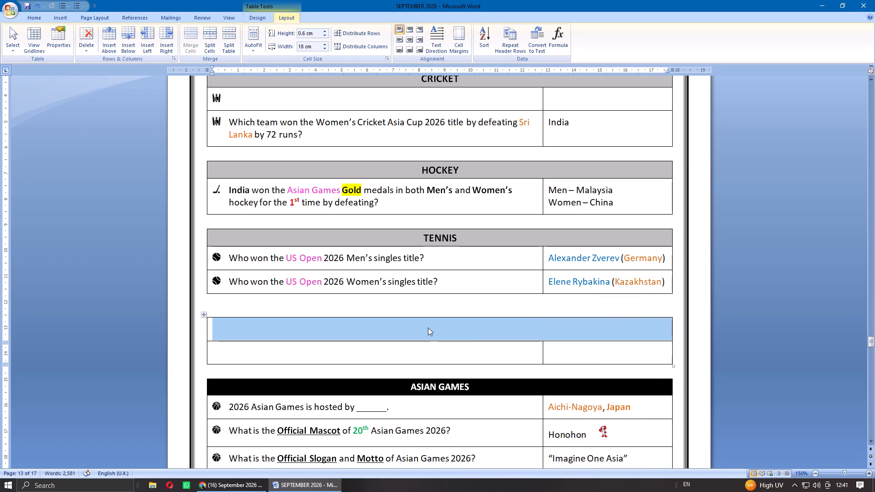
{"action": "left_click", "coordinate": [428, 328]}
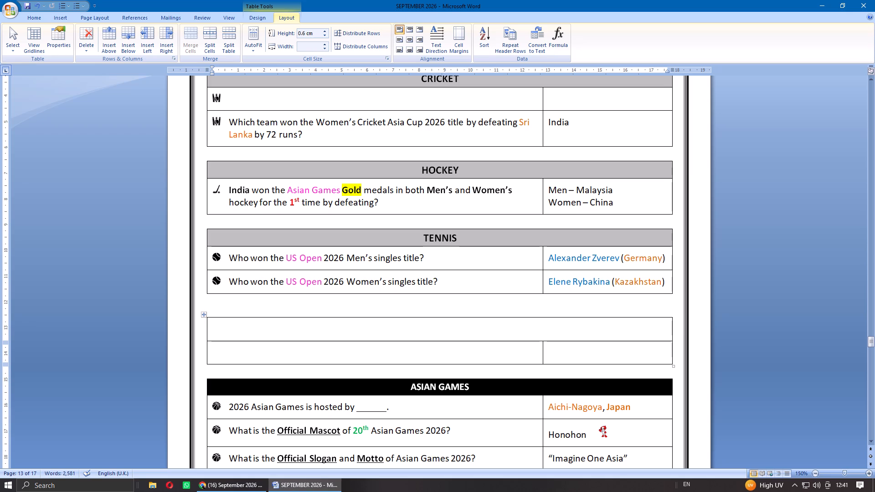
Undo the creation of the separate table after TENNIS, including the extra row added at the end of the TENNIS table.
{"action": "key", "text": "ctrl+z"}
{"action": "key", "text": "ctrl+z"}
{"action": "key", "text": "ctrl+z"}
{"action": "key", "text": "ctrl+z"}
{"action": "key", "text": "ctrl+z"}
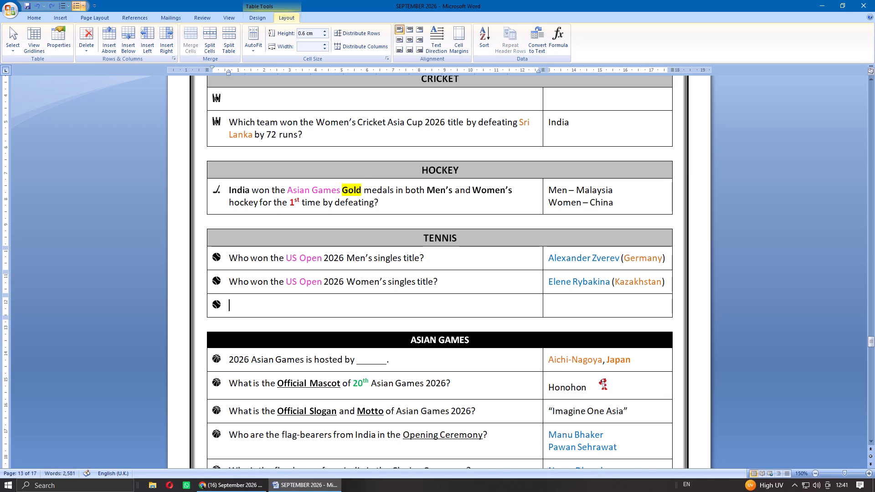
{"action": "key", "text": "ctrl+z"}
Merge the two cells of the first empty row below the Gulveer Singh question into one full-width cell.
{"action": "scroll", "coordinate": [530, 293], "scroll_direction": "down", "scroll_amount": 14}
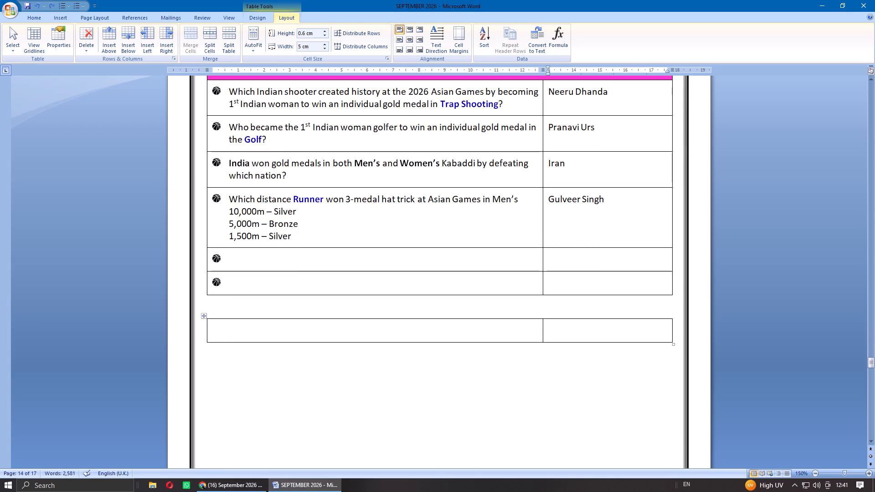
{"action": "left_click_drag", "start_coordinate": [504, 326], "coordinate": [556, 327]}
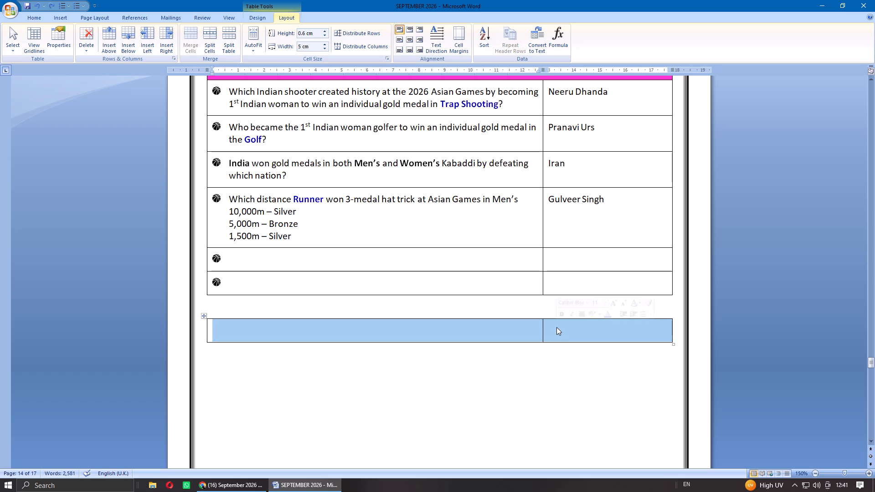
{"action": "left_click", "coordinate": [556, 327]}
{"action": "left_click", "coordinate": [523, 260]}
{"action": "left_click_drag", "start_coordinate": [530, 260], "coordinate": [548, 260]}
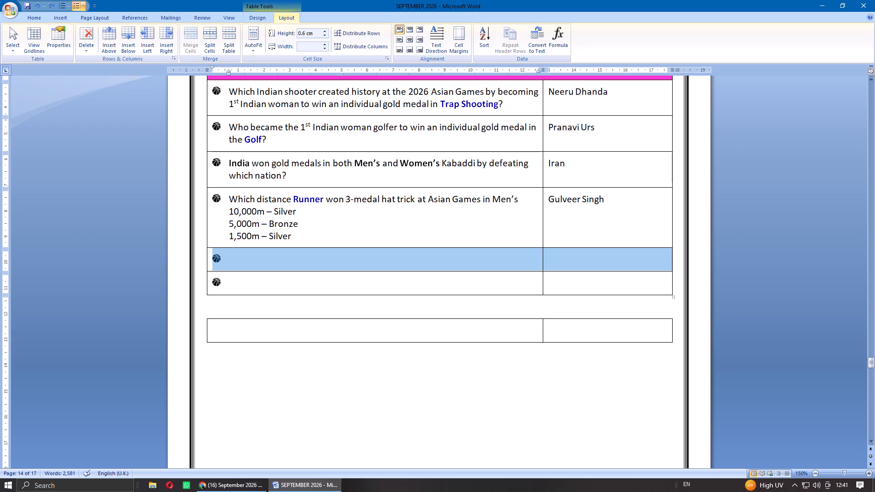
{"action": "left_click_drag", "start_coordinate": [548, 260], "coordinate": [550, 259]}
{"action": "right_click", "coordinate": [555, 259]}
{"action": "left_click", "coordinate": [585, 317]}
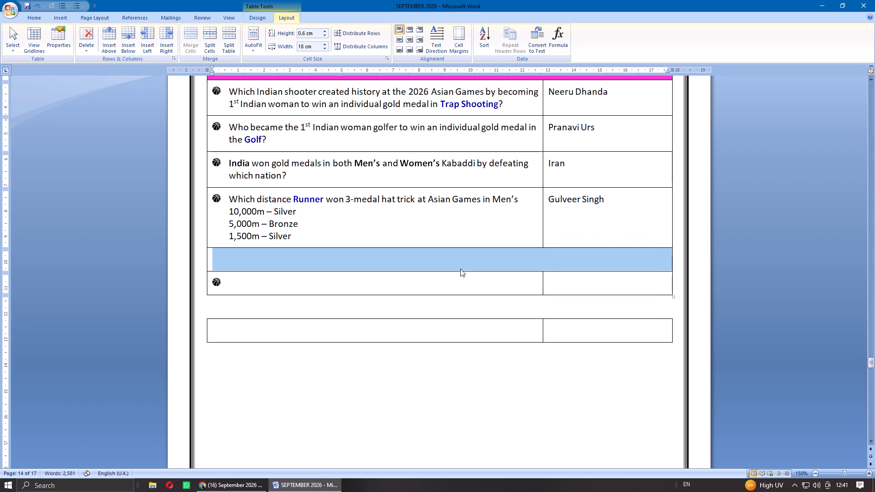
Split the table at the merged row so that it heads a separate table.
{"action": "left_click", "coordinate": [457, 268]}
{"action": "left_click", "coordinate": [233, 40]}
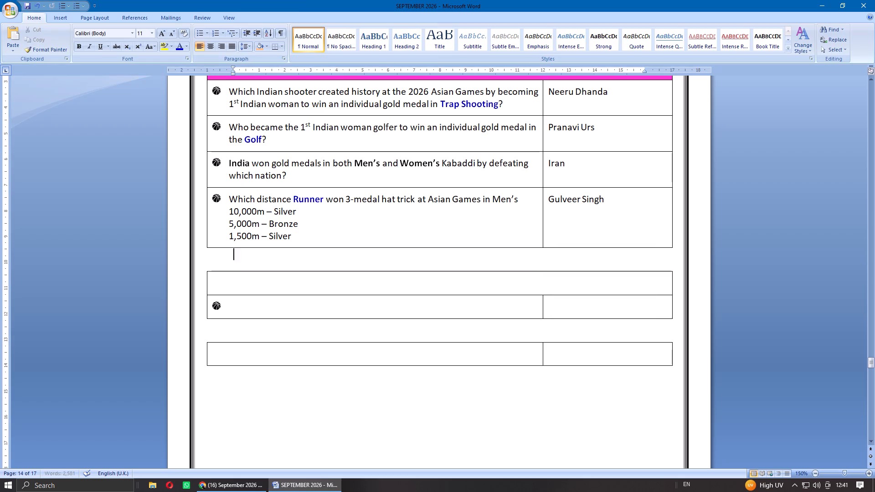
Set the merged header row's paragraph spacing to 2 pt before and 2 pt after, and centre its text.
{"action": "left_click", "coordinate": [278, 293]}
{"action": "left_click", "coordinate": [89, 14]}
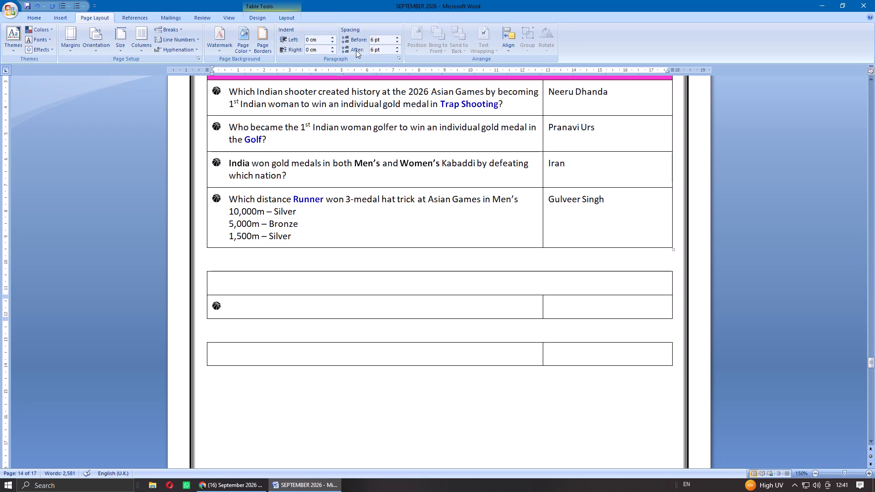
{"action": "left_click", "coordinate": [379, 41]}
{"action": "key", "text": "2"}
{"action": "left_click", "coordinate": [378, 50]}
{"action": "key", "text": "2"}
{"action": "left_click", "coordinate": [361, 286]}
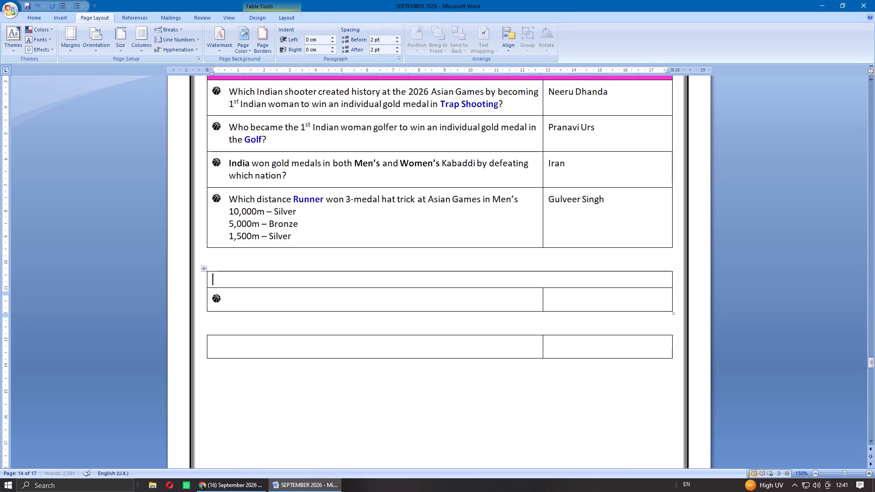
{"action": "left_click", "coordinate": [30, 14]}
{"action": "left_click", "coordinate": [213, 46]}
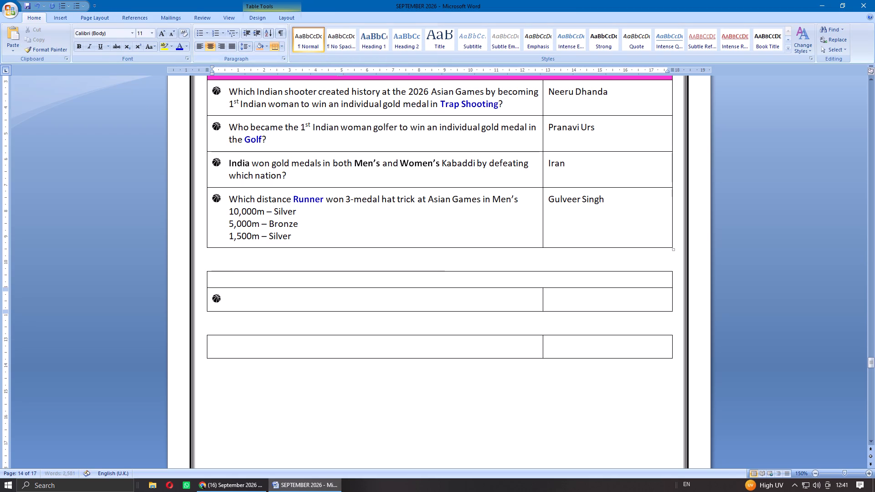
Place a smaller Word window beside the YouTube question and enter the heading WORLD ARCHERY PARA SERIES 2026 in the header row.
{"action": "left_click", "coordinate": [838, 5]}
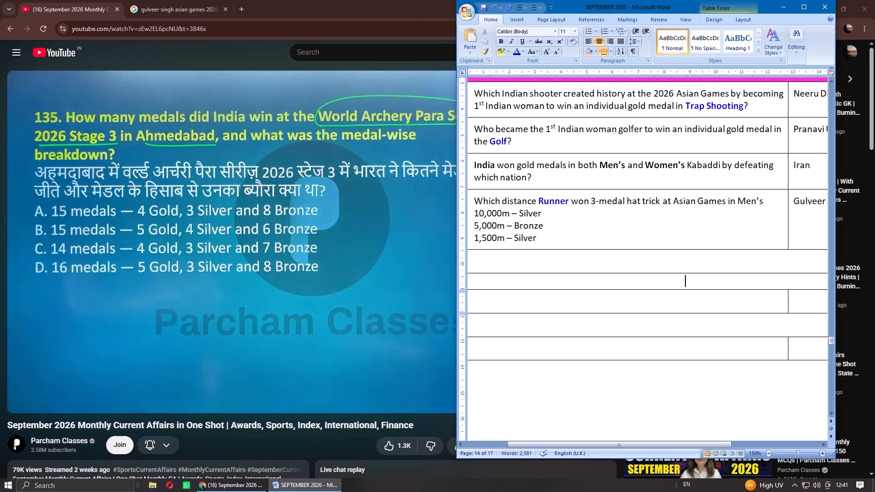
{"action": "type", "text": "WORLD ARCHERY PARA"}
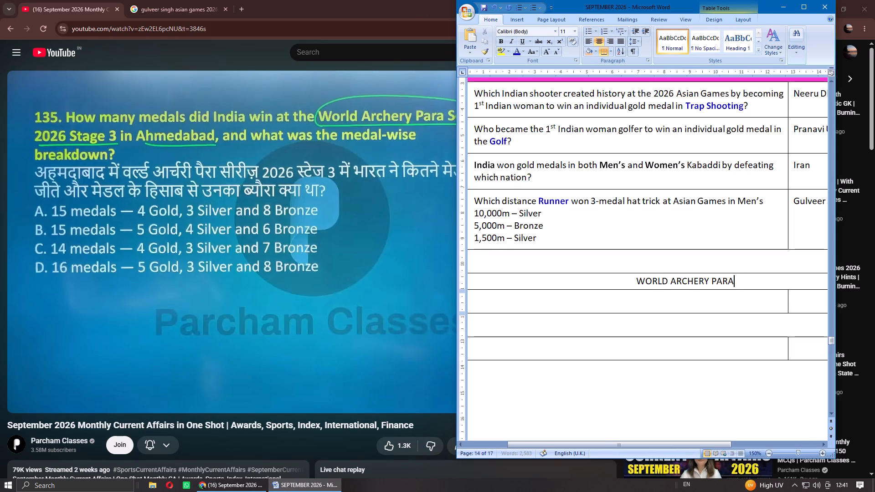
{"action": "key", "text": "space"}
{"action": "left_click_drag", "start_coordinate": [454, 147], "coordinate": [490, 146]}
{"action": "type", "text": "SERIES"}
{"action": "key", "text": "space"}
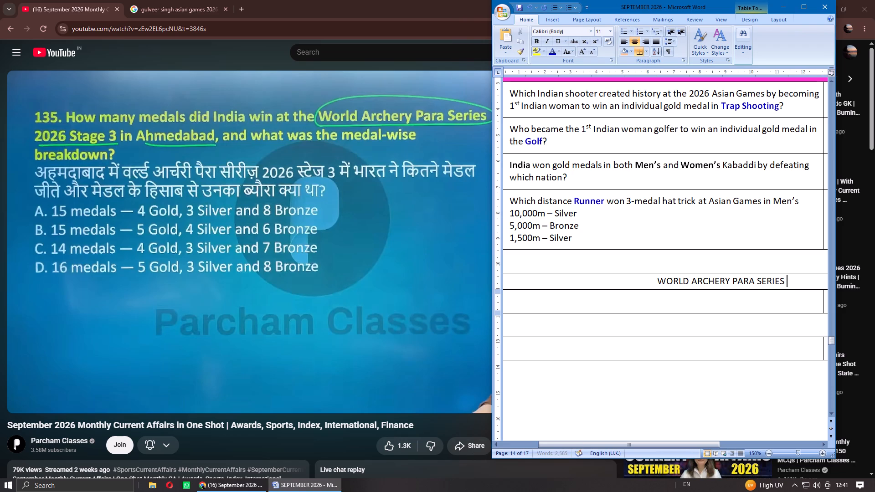
{"action": "type", "text": "2026"}
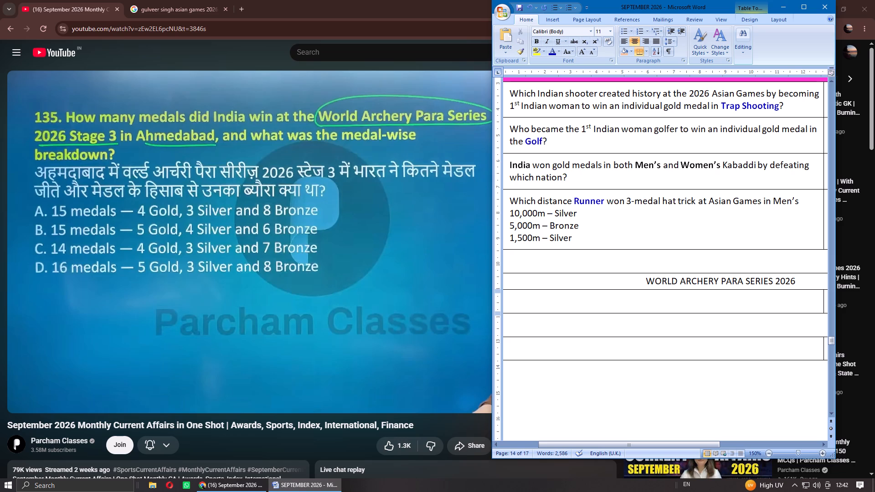
Enter the question "World Archery Para Series 2026 held in which of the following places?" with the answer "Ahmedabad, Gujarat" below the heading.
{"action": "left_click_drag", "start_coordinate": [646, 281], "coordinate": [795, 281]}
{"action": "key", "text": "ctrl+c"}
{"action": "left_click", "coordinate": [656, 303]}
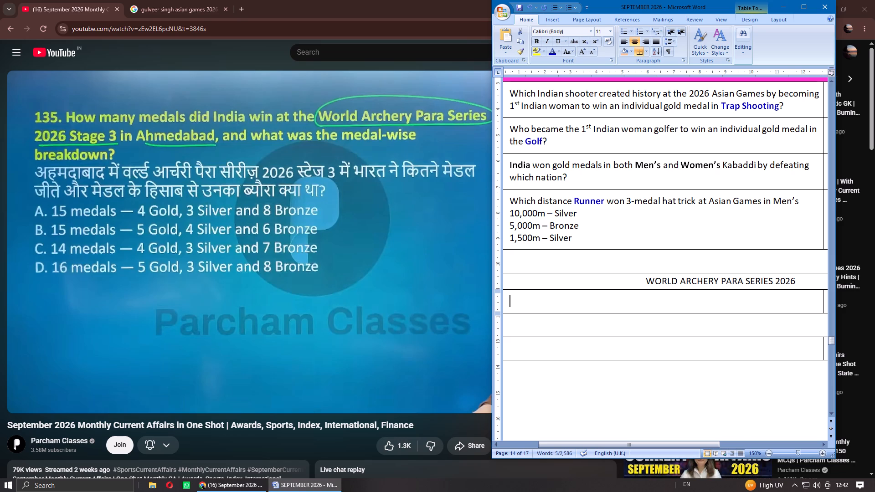
{"action": "type", "text": "World Archery Par"}
{"action": "type", "text": "a Series 20"}
{"action": "type", "text": "26"}
{"action": "key", "text": "space"}
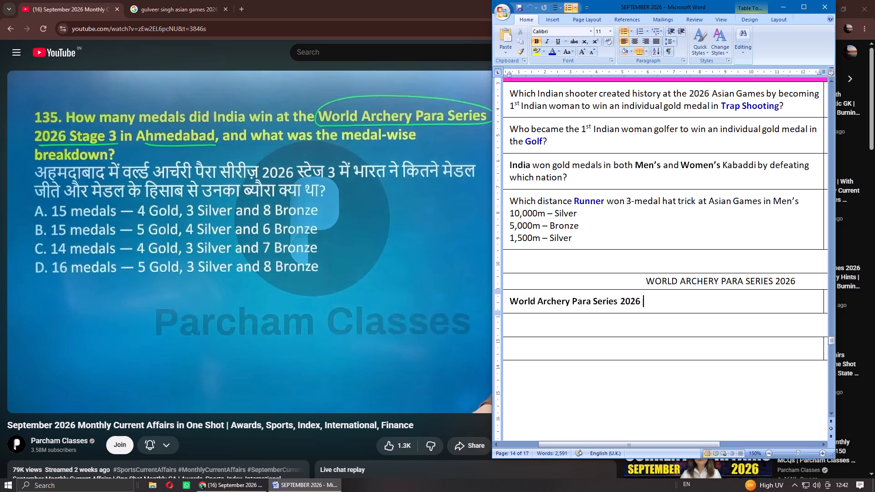
{"action": "type", "text": "held in which of the followi"}
{"action": "key", "text": "BackSpace"}
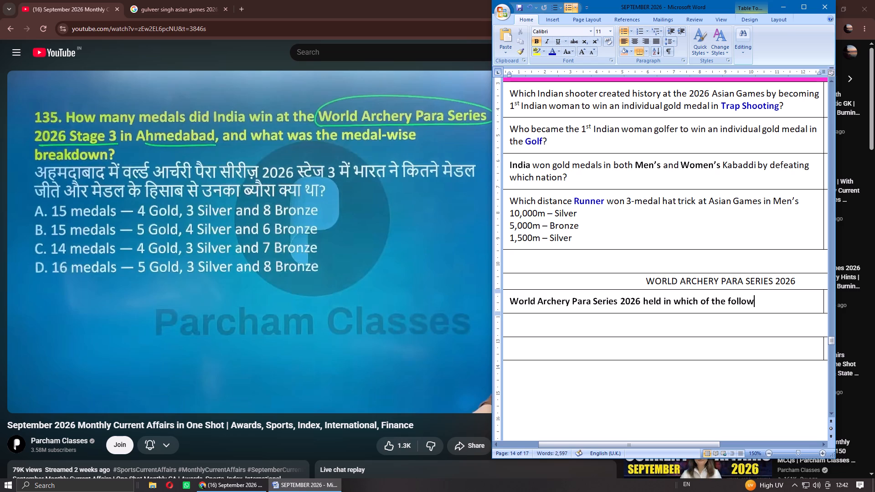
{"action": "type", "text": "ing places?"}
{"action": "key", "text": "Tab"}
{"action": "type", "text": "Ahmedabad, Gujarat"}
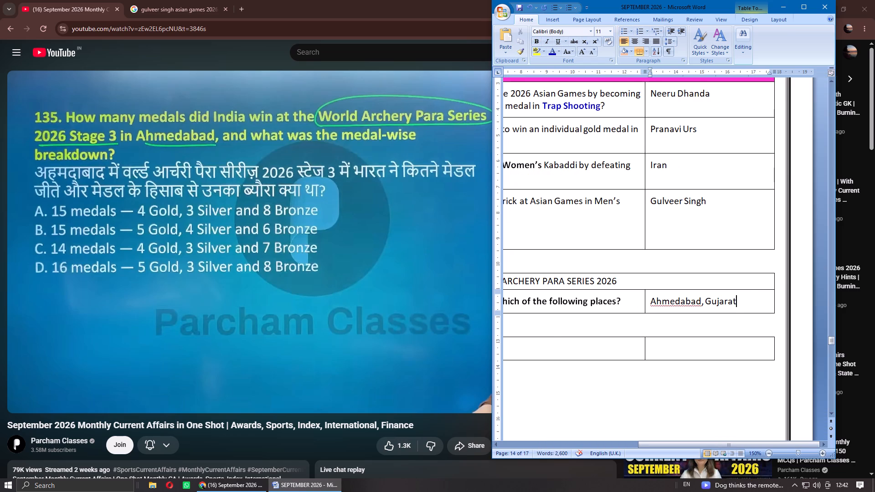
Add a row with the question "India won how many medals in World Archery Para Series 2026 Stage-3?", copying the event name from the question above.
{"action": "key", "text": "Tab"}
{"action": "type", "text": "India won how many medal si"}
{"action": "key", "text": "BackSpace"}
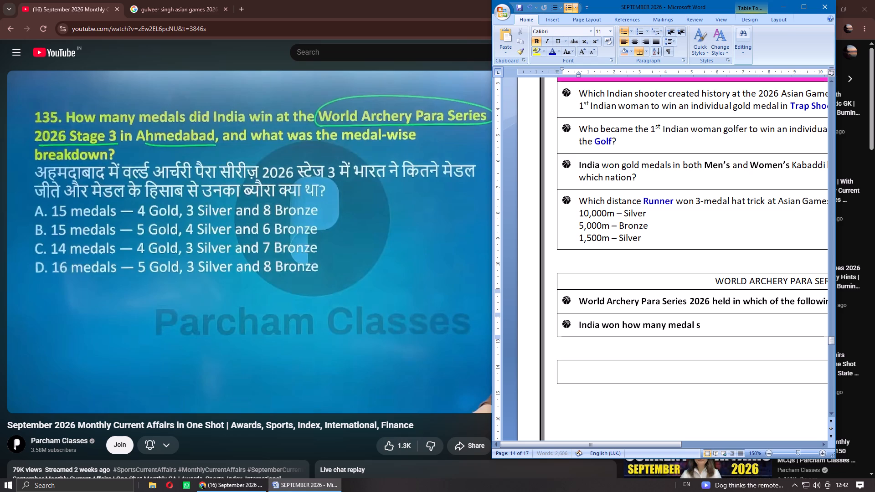
{"action": "key", "text": "BackSpace"}
{"action": "key", "text": "BackSpace"}
{"action": "type", "text": "s in"}
{"action": "key", "text": "space"}
{"action": "left_click_drag", "start_coordinate": [579, 302], "coordinate": [706, 299]}
{"action": "key", "text": "ctrl+c"}
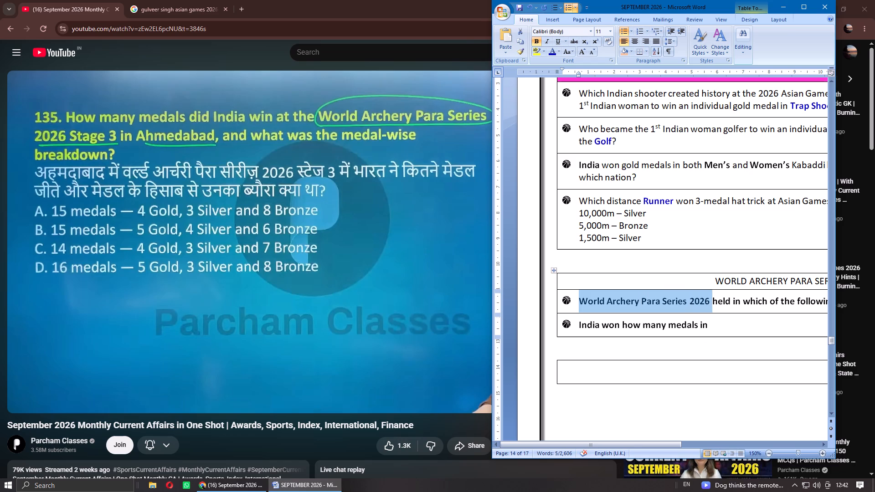
{"action": "left_click", "coordinate": [734, 325]}
{"action": "key", "text": "ctrl+v"}
{"action": "key", "text": "space"}
{"action": "type", "text": "Stage-"}
{"action": "key", "text": "3"}
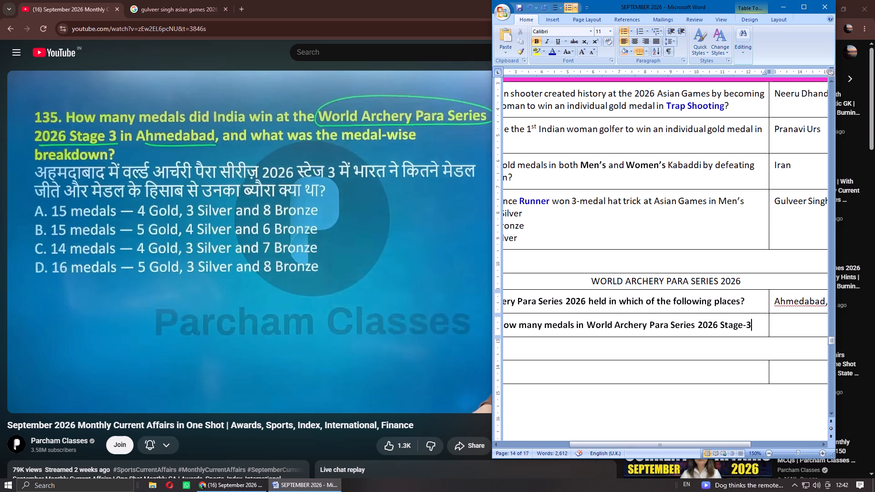
{"action": "key", "text": "shift+question"}
Remove bold from both World Archery Para Series questions and place the cursor in the second question's answer cell.
{"action": "left_click_drag", "start_coordinate": [757, 321], "coordinate": [726, 309]}
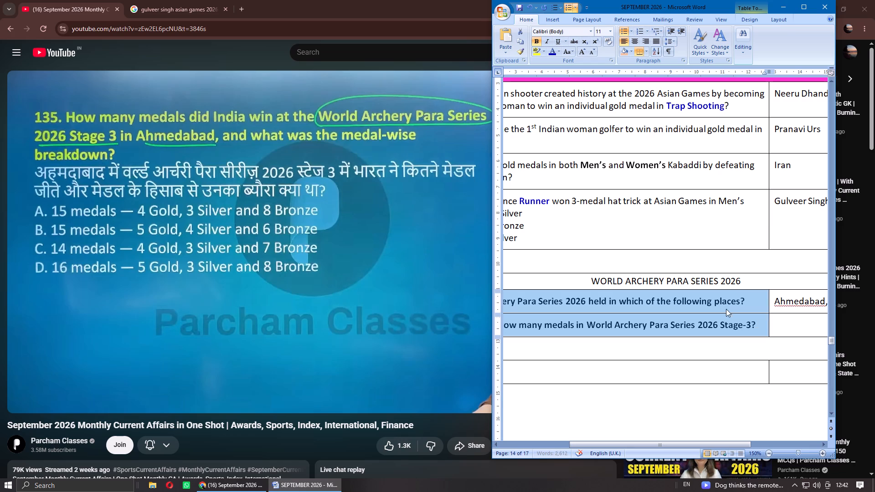
{"action": "key", "text": "ctrl+b"}
{"action": "left_click", "coordinate": [787, 324]}
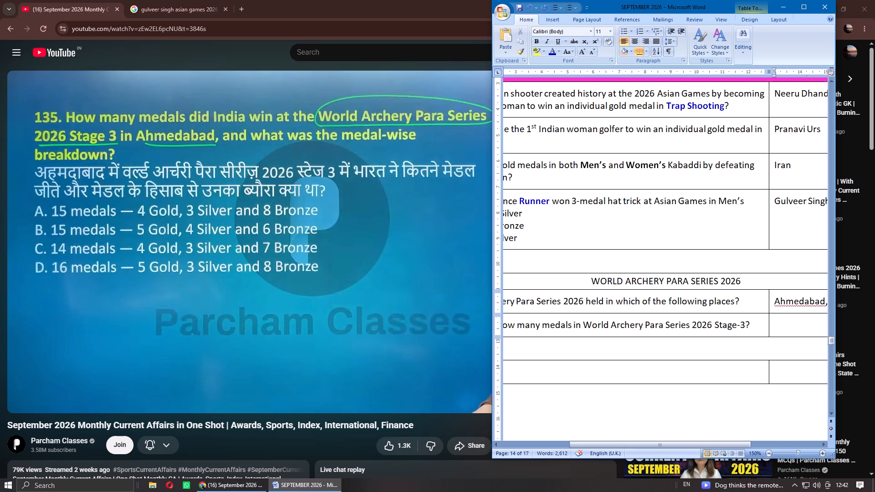
Resume the YouTube video and return to the Word document.
{"action": "left_click", "coordinate": [380, 263]}
{"action": "left_click", "coordinate": [330, 487]}
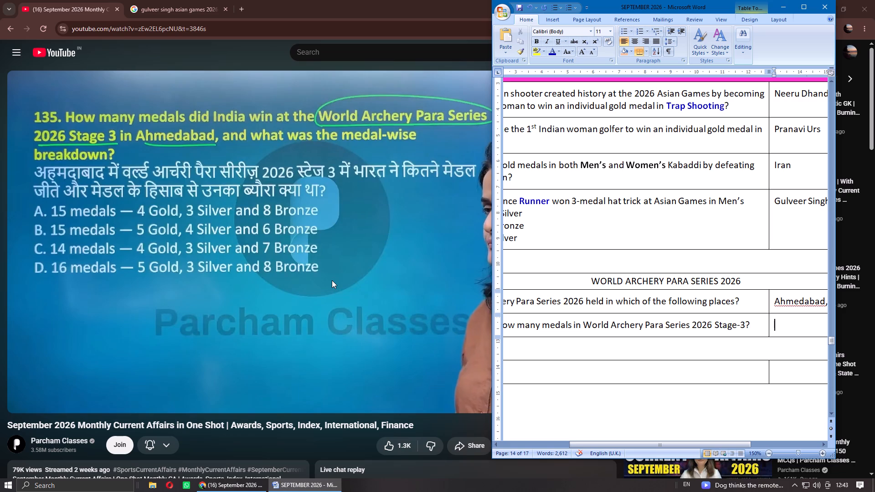
Turn off spelling and grammar checking for the word Ahmedabad in the first answer cell.
{"action": "left_click_drag", "start_coordinate": [592, 447], "coordinate": [566, 442]}
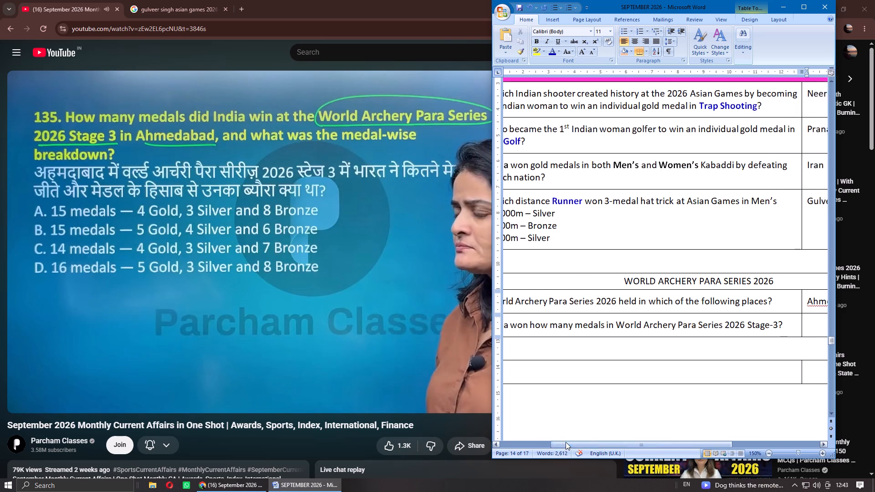
{"action": "left_click_drag", "start_coordinate": [566, 442], "coordinate": [577, 436]}
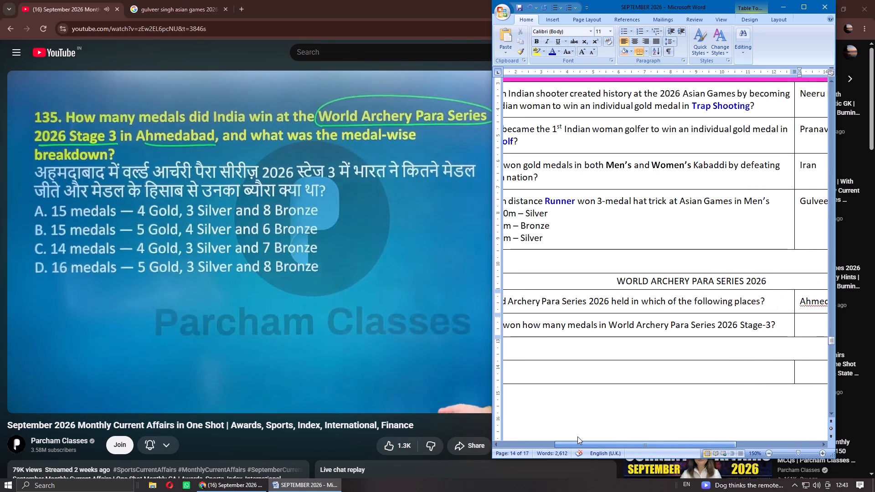
{"action": "left_click_drag", "start_coordinate": [577, 436], "coordinate": [607, 433]}
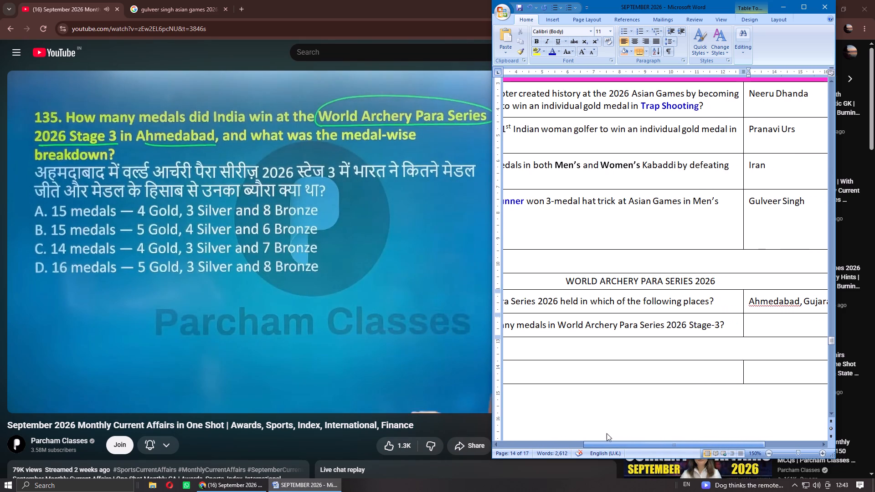
{"action": "left_click_drag", "start_coordinate": [607, 433], "coordinate": [608, 432]}
{"action": "right_click", "coordinate": [777, 306]}
{"action": "left_click", "coordinate": [777, 304]}
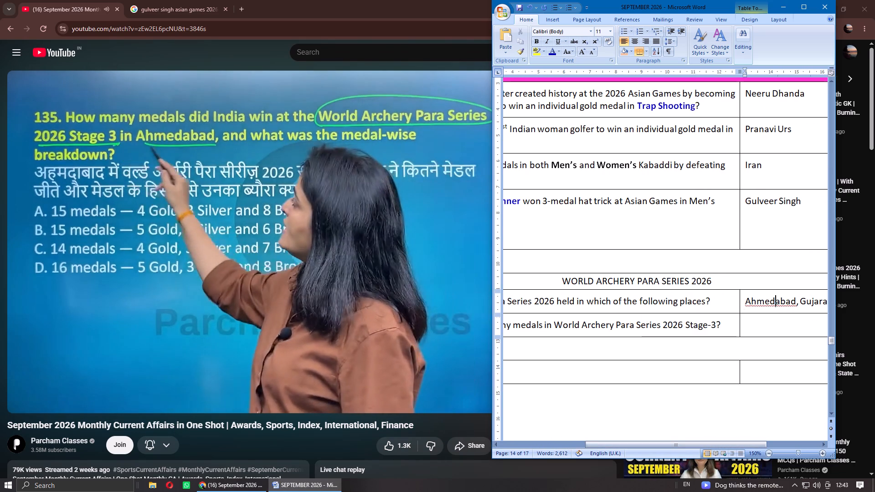
{"action": "double_click", "coordinate": [771, 302]}
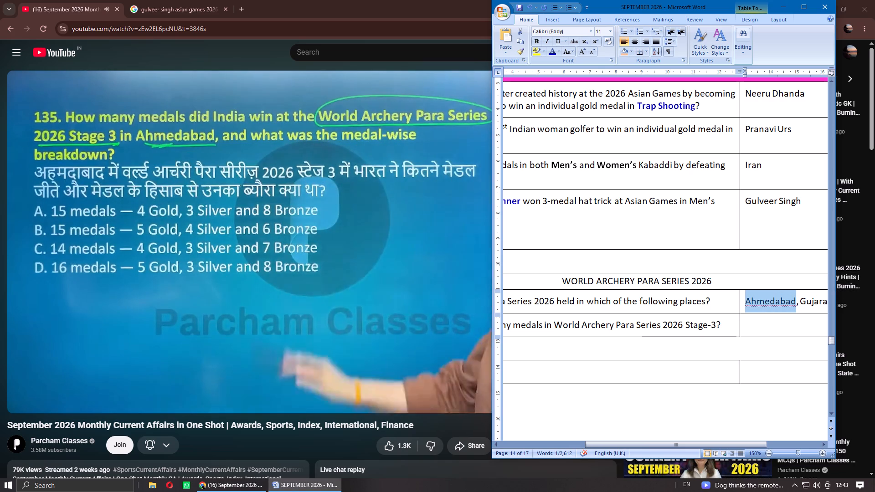
{"action": "left_click", "coordinate": [608, 452]}
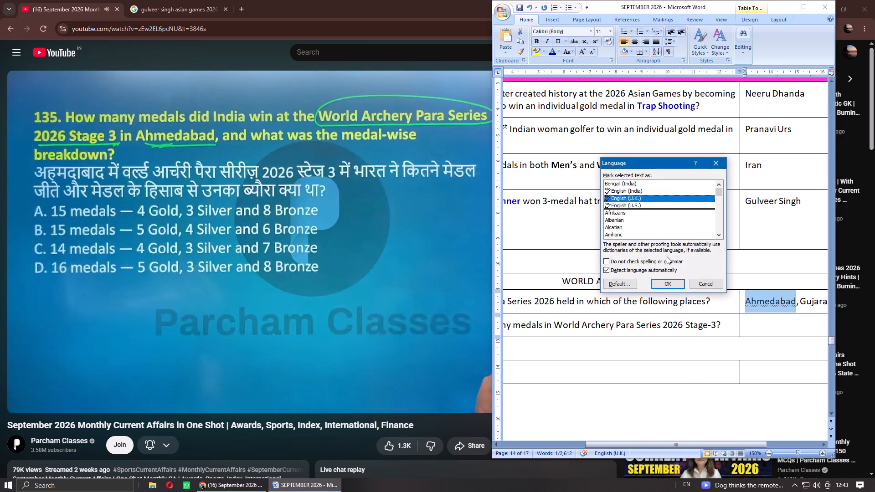
{"action": "left_click", "coordinate": [653, 261]}
{"action": "left_click", "coordinate": [675, 290]}
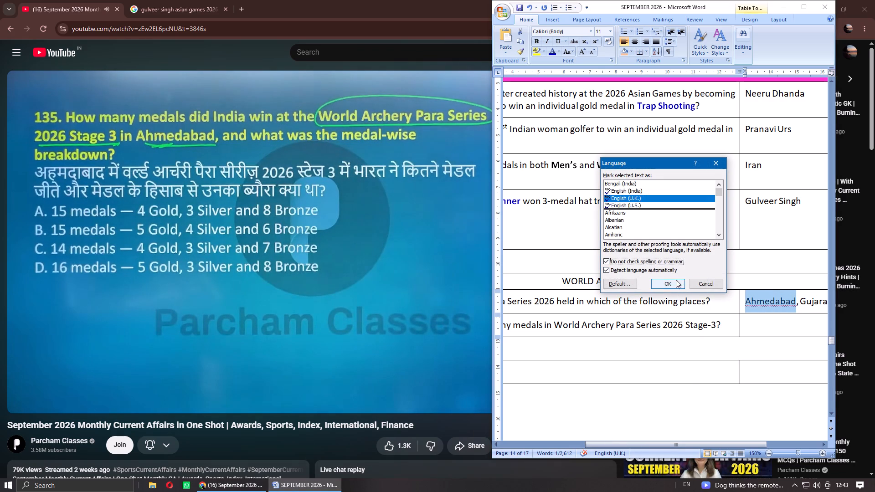
{"action": "left_click", "coordinate": [672, 281]}
Pause the YouTube video at the answer to question 135 and bring the Word document back in front.
{"action": "left_click", "coordinate": [394, 274]}
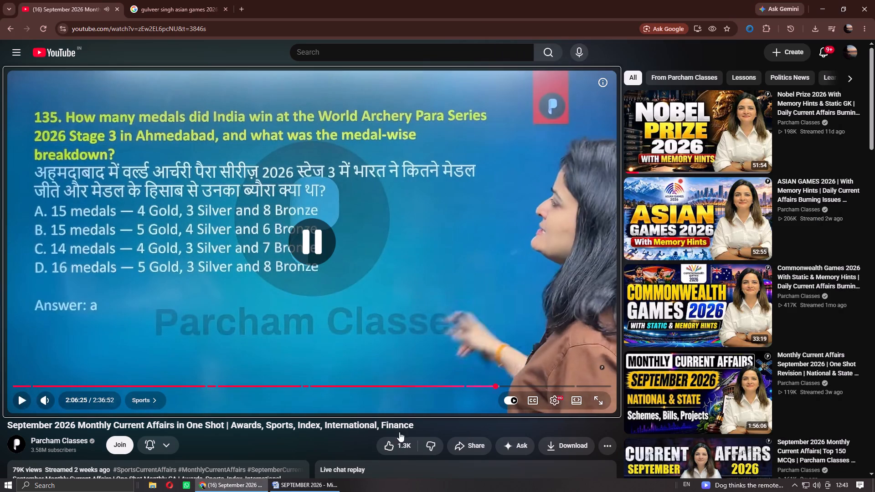
{"action": "left_click", "coordinate": [336, 491]}
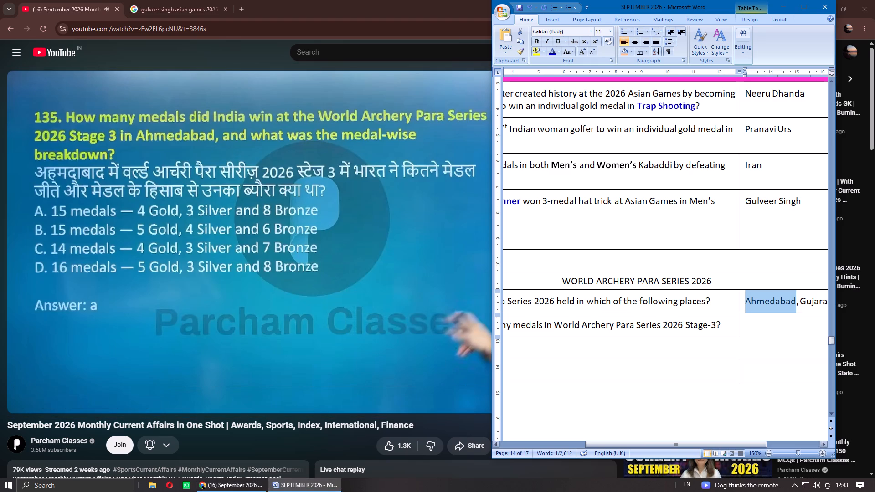
Enter "15 Medals (4 Gold, 3 Silver, 8 Bronze)" as the answer to the second World Archery Para Series question.
{"action": "left_click", "coordinate": [747, 332]}
{"action": "type", "text": "15"}
{"action": "key", "text": "space"}
{"action": "type", "text": "Medals"}
{"action": "key", "text": "space"}
{"action": "type", "text": "()"}
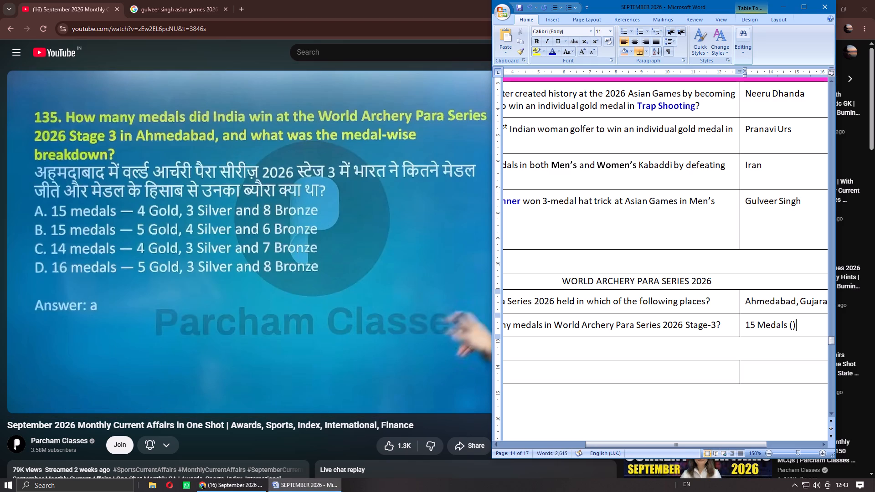
{"action": "key", "text": "Left"}
{"action": "type", "text": "4 Gold, 3 Sik"}
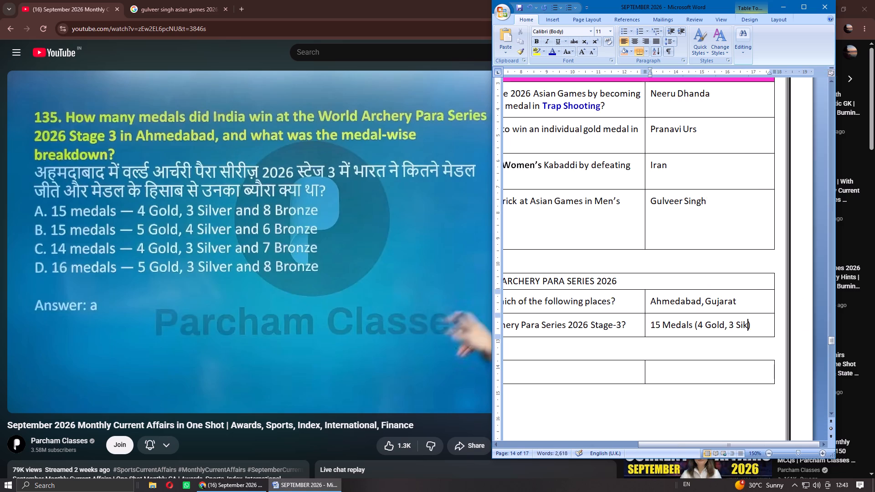
{"action": "key", "text": "BackSpace"}
{"action": "type", "text": "lver"}
{"action": "type", "text": ", 8"}
{"action": "key", "text": "space"}
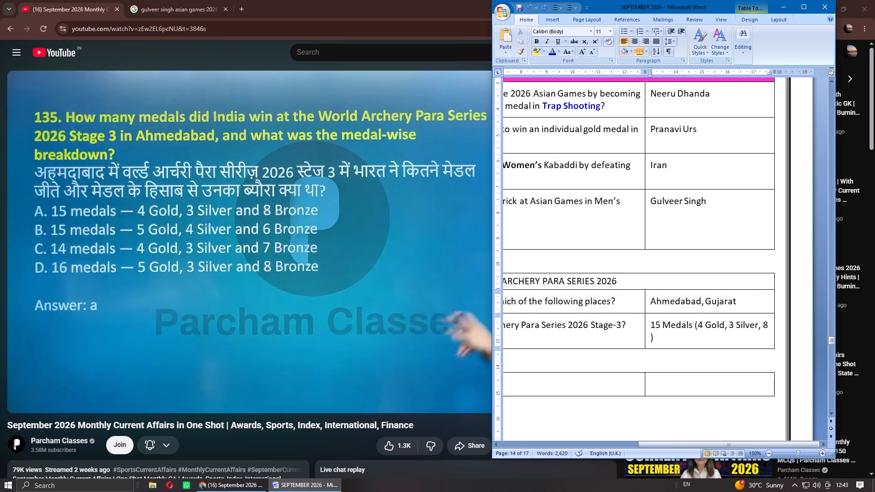
{"action": "type", "text": "Bronzz"}
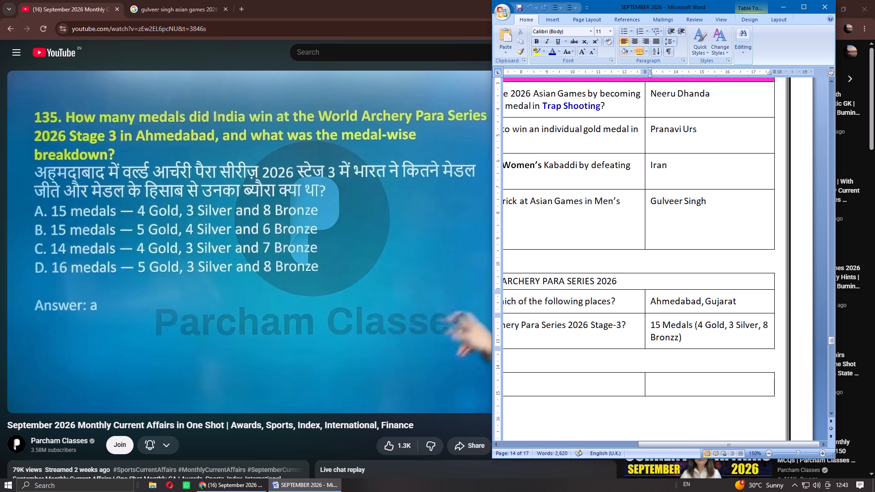
{"action": "key", "text": "BackSpace"}
{"action": "key", "text": "e"}
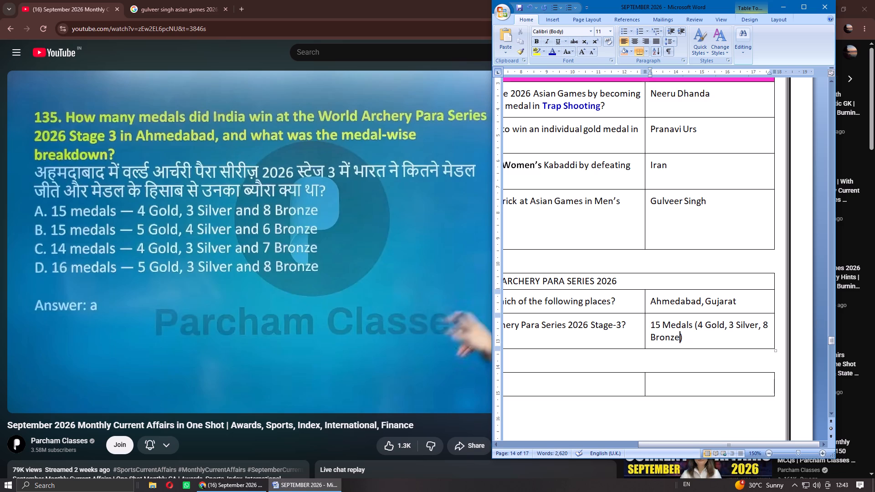
Shade the medal words in the second answer: Gold in yellow, Silver in light grey and Bronze in light orange.
{"action": "double_click", "coordinate": [712, 323]}
{"action": "left_click", "coordinate": [631, 52]}
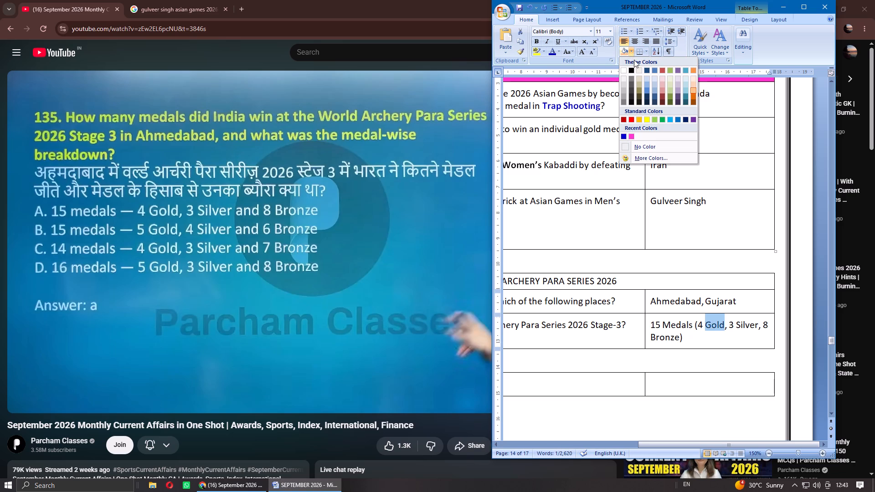
{"action": "left_click", "coordinate": [649, 119]}
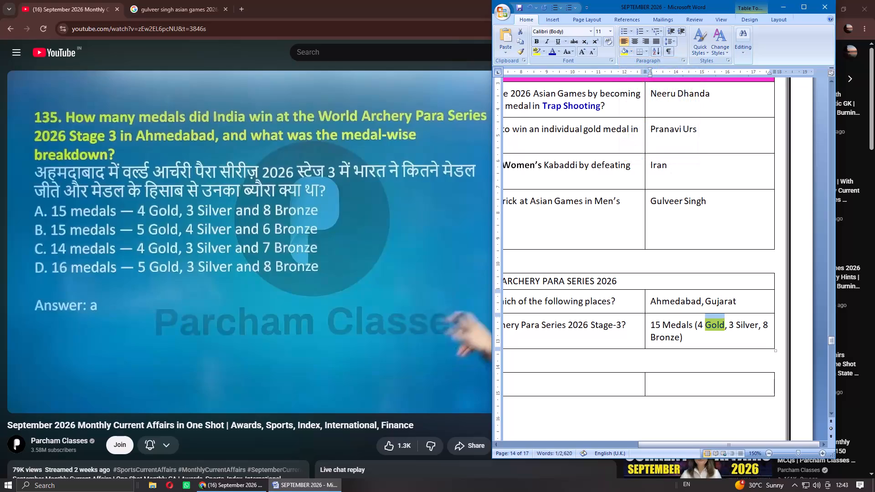
{"action": "double_click", "coordinate": [741, 322]}
{"action": "left_click", "coordinate": [633, 51]}
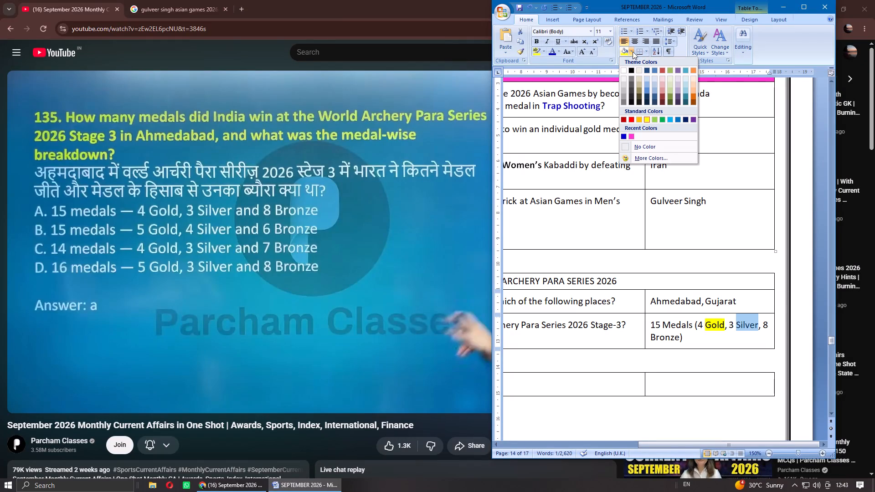
{"action": "left_click", "coordinate": [624, 85]}
{"action": "double_click", "coordinate": [672, 338]}
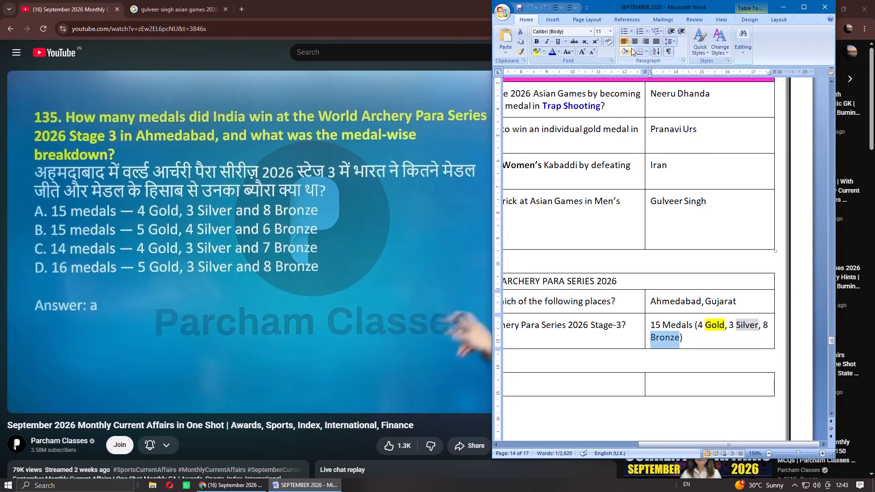
{"action": "left_click", "coordinate": [632, 48]}
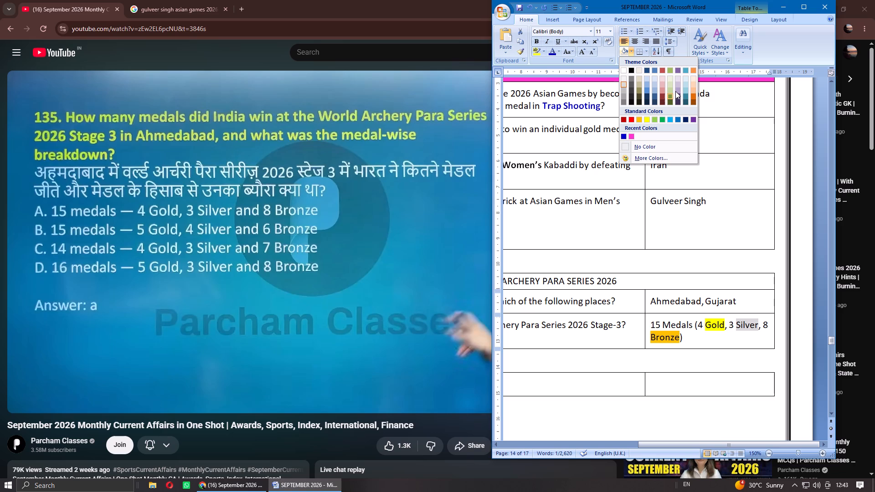
{"action": "left_click", "coordinate": [694, 89]}
{"action": "left_click", "coordinate": [712, 343]}
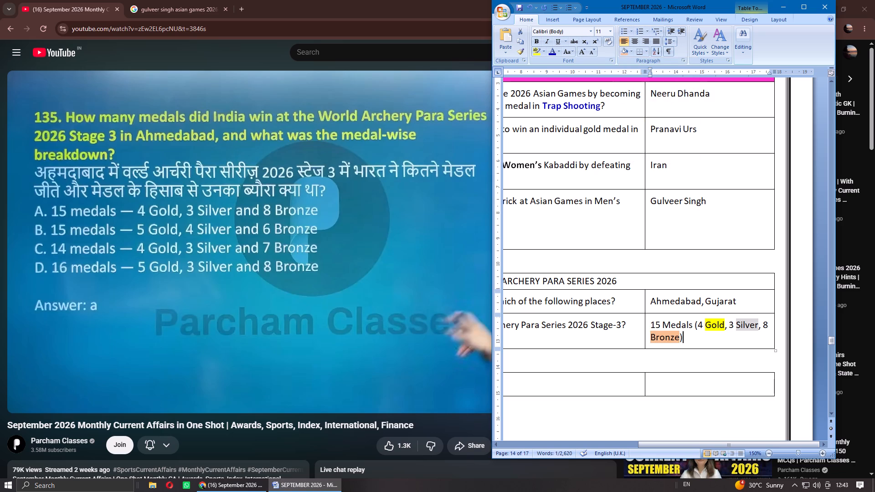
Examine the formatting of the earlier Asian Games squash questions and return to the World Archery Para Series table.
{"action": "scroll", "coordinate": [631, 278], "scroll_direction": "up", "scroll_amount": 2}
{"action": "left_click_drag", "start_coordinate": [679, 446], "coordinate": [547, 427]}
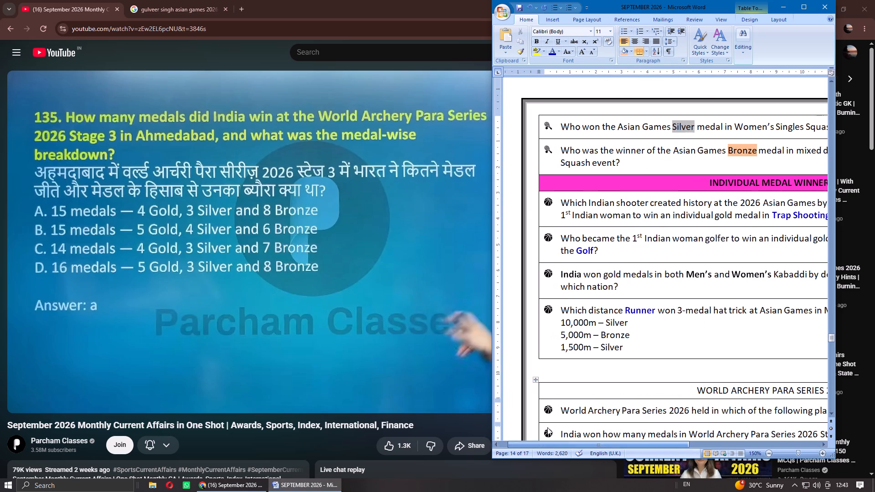
{"action": "left_click_drag", "start_coordinate": [547, 427], "coordinate": [547, 427]}
{"action": "scroll", "coordinate": [694, 292], "scroll_direction": "up", "scroll_amount": 3}
{"action": "double_click", "coordinate": [690, 291]}
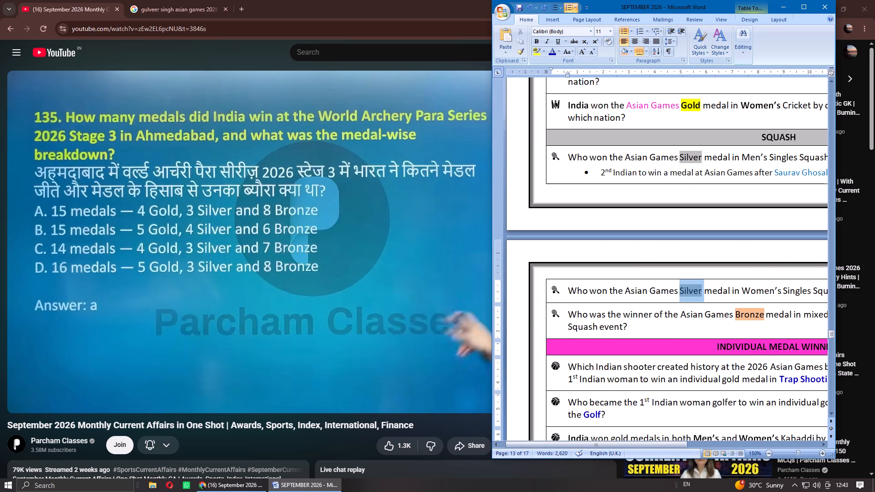
{"action": "left_click", "coordinate": [661, 172]}
{"action": "scroll", "coordinate": [731, 320], "scroll_direction": "down", "scroll_amount": 5}
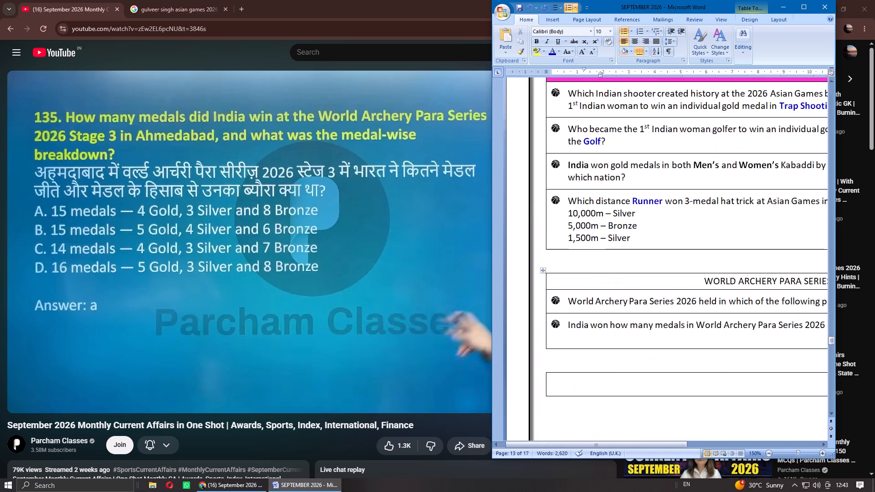
{"action": "scroll", "coordinate": [731, 320], "scroll_direction": "down", "scroll_amount": 1}
{"action": "left_click_drag", "start_coordinate": [658, 444], "coordinate": [761, 431]}
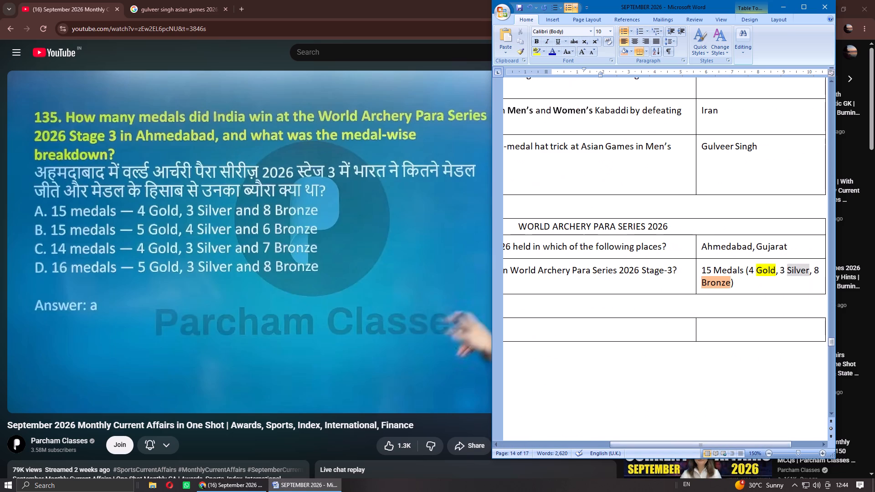
{"action": "left_click", "coordinate": [680, 289]}
Resume the YouTube video, pause it on the World Archery Para Series medal-table slide, and return to the Word document.
{"action": "left_click", "coordinate": [284, 267]}
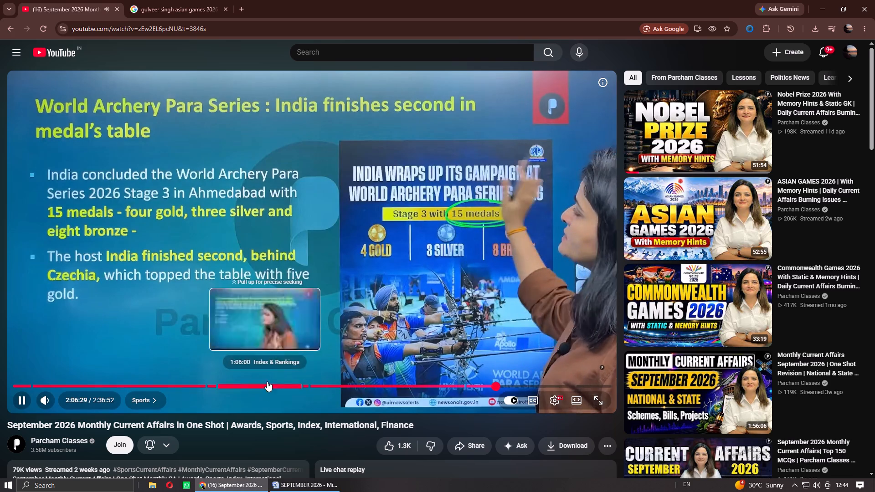
{"action": "left_click", "coordinate": [319, 491]}
{"action": "left_click", "coordinate": [606, 283]}
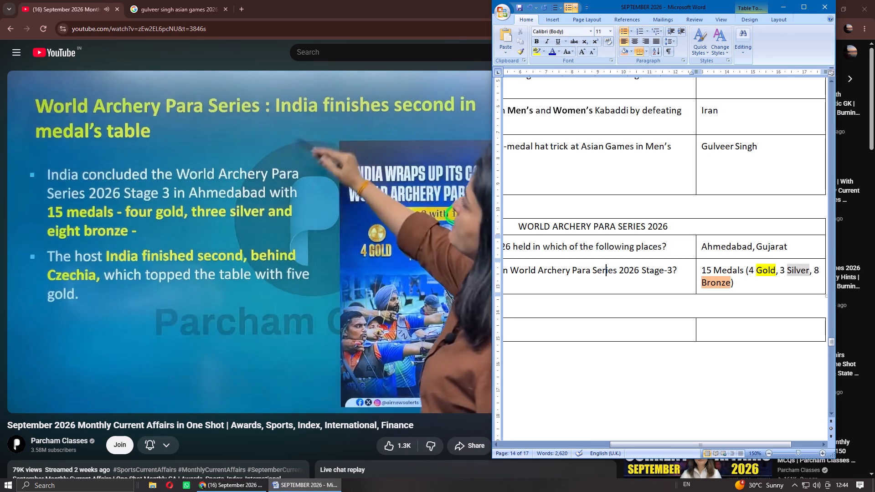
{"action": "left_click", "coordinate": [679, 271]}
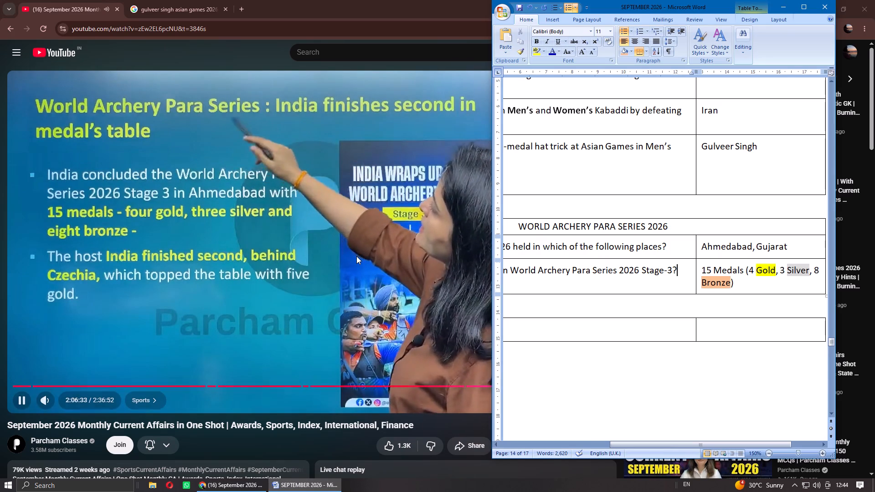
{"action": "left_click", "coordinate": [356, 256]}
{"action": "left_click", "coordinate": [308, 491]}
Insert a new row below the second question in the World Archery Para Series table.
{"action": "right_click", "coordinate": [664, 279]}
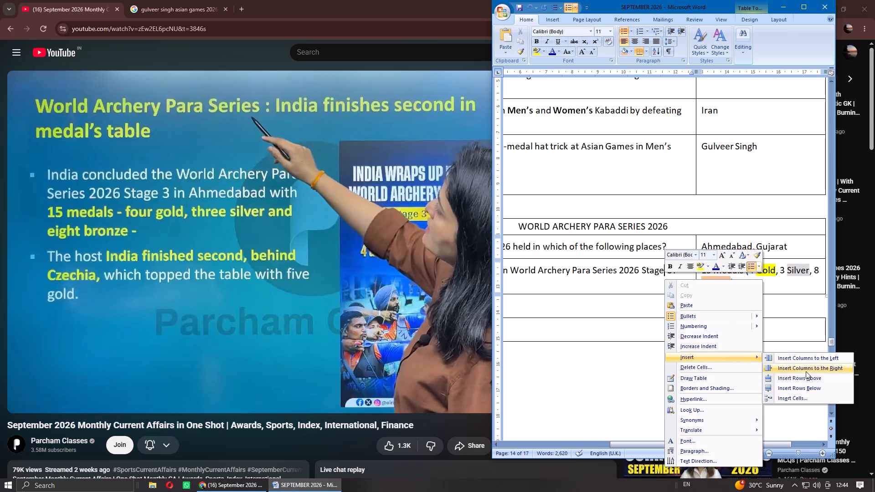
{"action": "left_click", "coordinate": [803, 387]}
Enter the third question "What became India's rank in World Archery Para Series 2026?" in the new row, reusing the copied series name.
{"action": "left_click", "coordinate": [602, 309]}
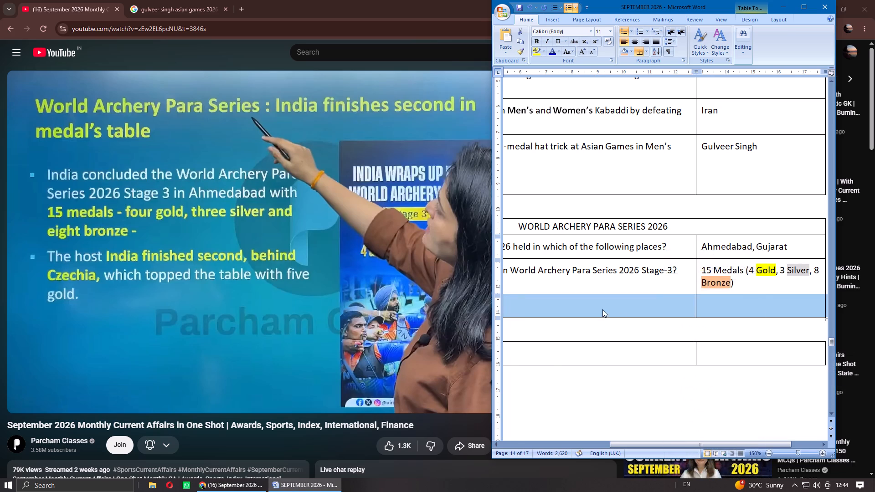
{"action": "type", "text": "wja"}
{"action": "key", "text": "BackSpace"}
{"action": "key", "text": "BackSpace"}
{"action": "type", "text": "hat i"}
{"action": "key", "text": "BackSpace"}
{"action": "type", "text": "became"}
{"action": "key", "text": "space"}
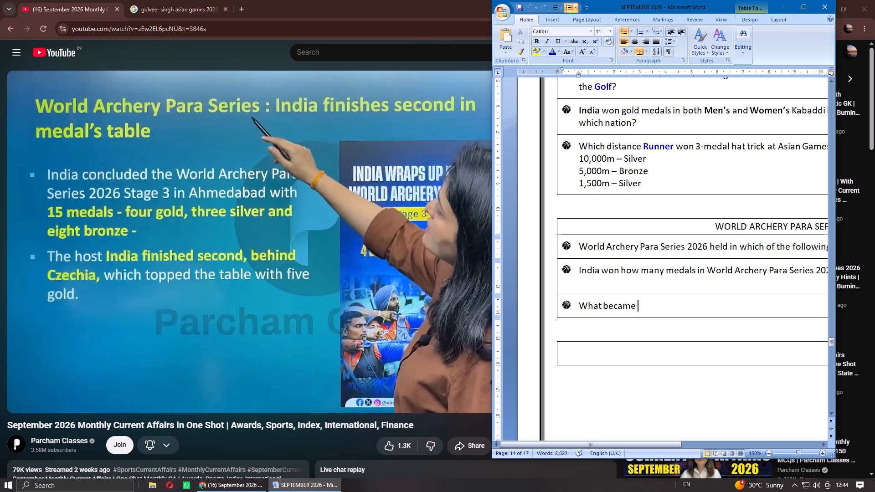
{"action": "key", "text": "i"}
{"action": "key", "text": "BackSpace"}
{"action": "type", "text": "India;"}
{"action": "key", "text": "BackSpace"}
{"action": "key", "text": "s"}
{"action": "key", "text": "BackSpace"}
{"action": "type", "text": "'s rank in"}
{"action": "key", "text": "space"}
{"action": "key", "text": "ctrl+v"}
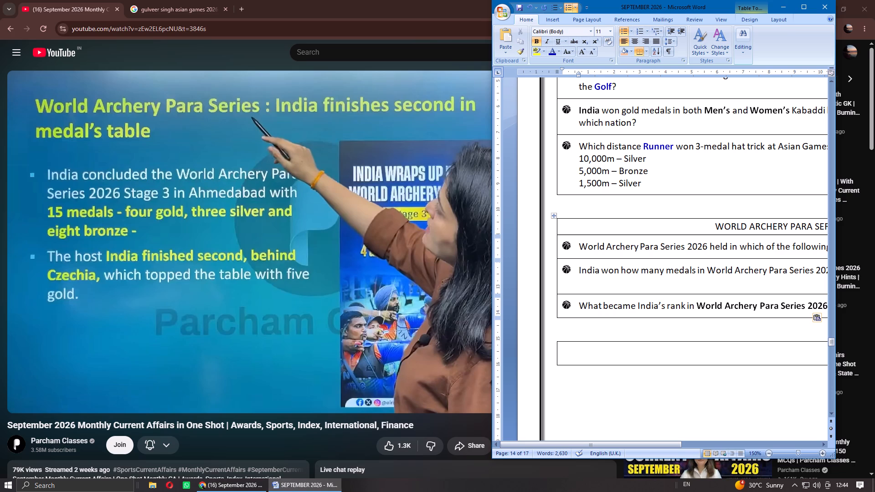
{"action": "left_click_drag", "start_coordinate": [638, 443], "coordinate": [701, 433]}
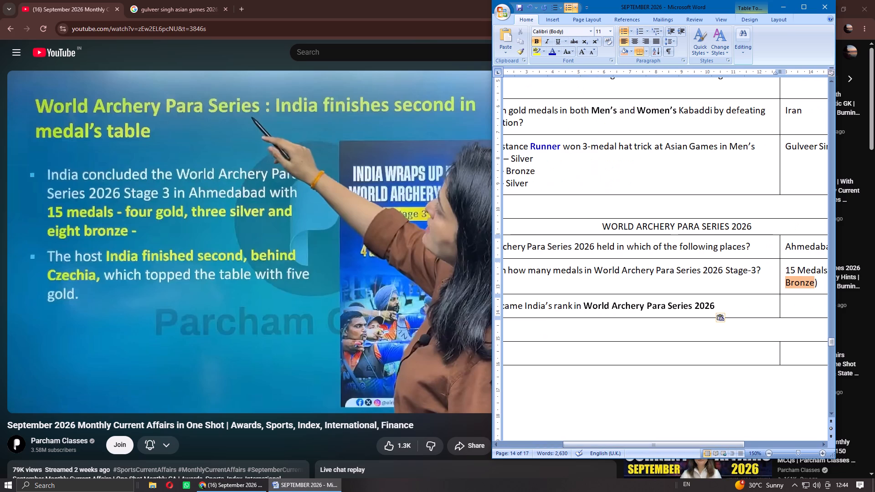
{"action": "left_click", "coordinate": [739, 303]}
{"action": "key", "text": "ctrl+b"}
{"action": "key", "text": "shift+question"}
Enter "2nd (1st - Czechia)" as the answer to the third World Archery Para Series question.
{"action": "key", "text": "Tab"}
{"action": "type", "text": "2nd"}
{"action": "key", "text": "space"}
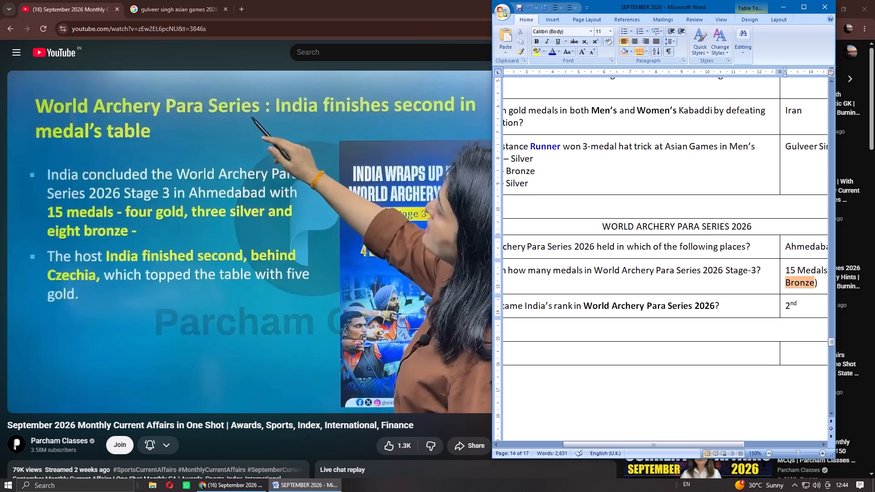
{"action": "key", "text": "BackSpace"}
{"action": "key", "text": "space"}
{"action": "type", "text": "()"}
{"action": "key", "text": "Left"}
{"action": "type", "text": "1st - Cz"}
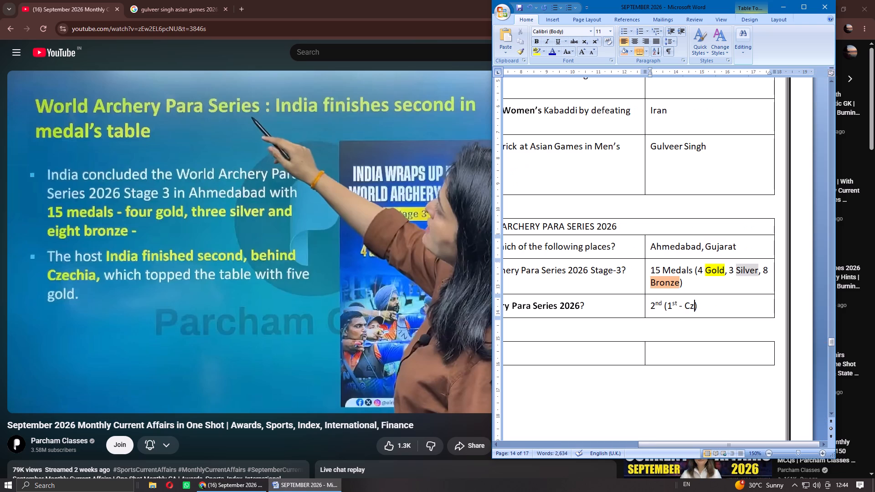
{"action": "type", "text": "echia"}
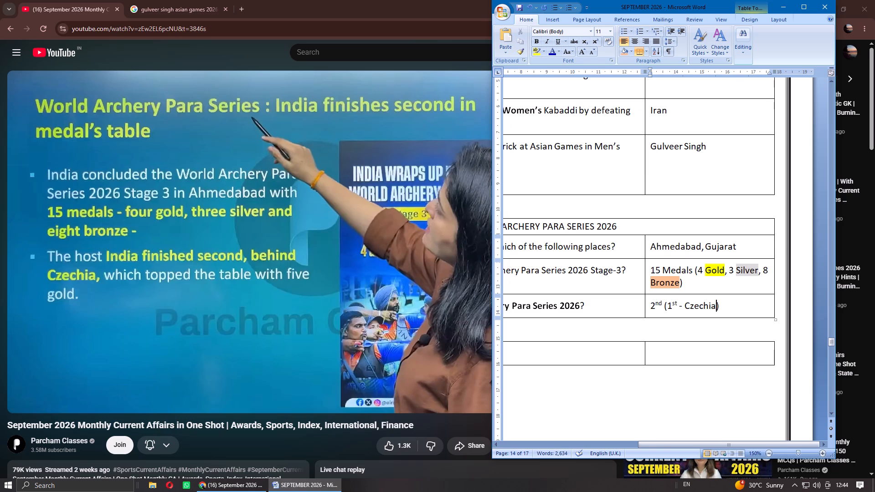
Remove bold from "World Archery Para Series 2026" in the third question.
{"action": "left_click_drag", "start_coordinate": [659, 443], "coordinate": [575, 435]}
{"action": "left_click_drag", "start_coordinate": [607, 304], "coordinate": [721, 300]}
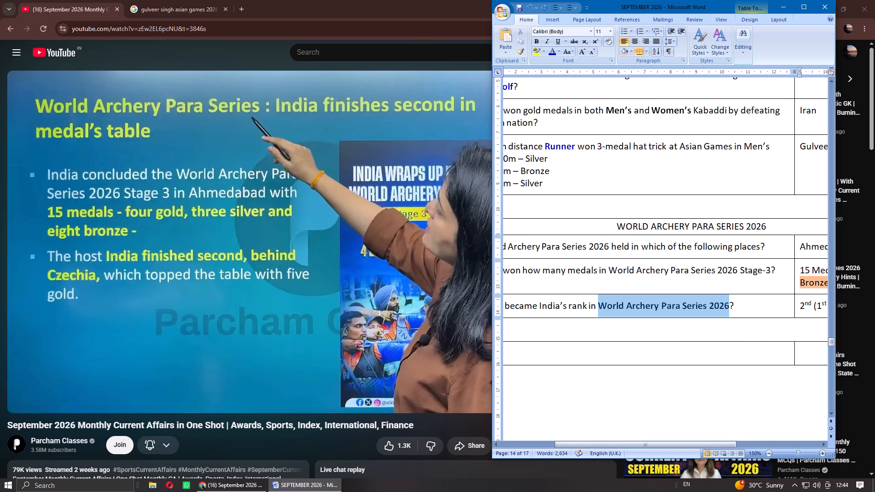
{"action": "left_click_drag", "start_coordinate": [721, 300], "coordinate": [721, 300]}
{"action": "left_click", "coordinate": [537, 41]}
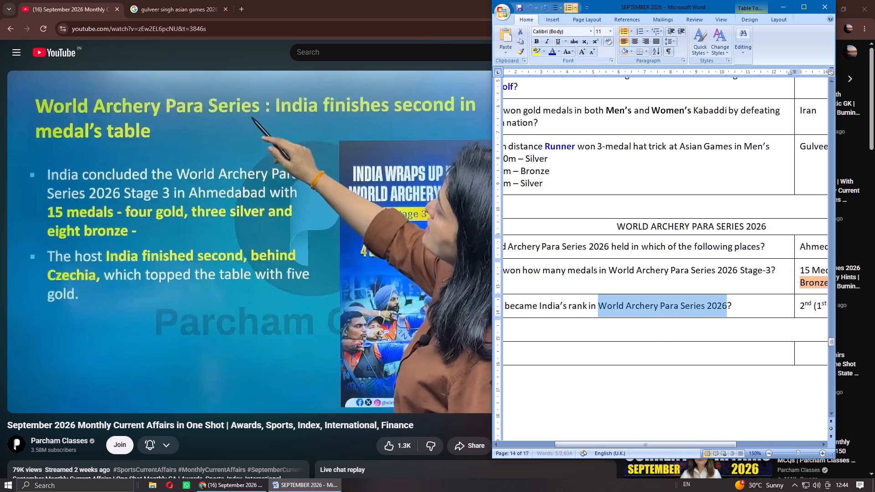
Colour "World Archery Para Series" pink in the first question of the World Archery Para Series table.
{"action": "left_click_drag", "start_coordinate": [657, 444], "coordinate": [607, 438]}
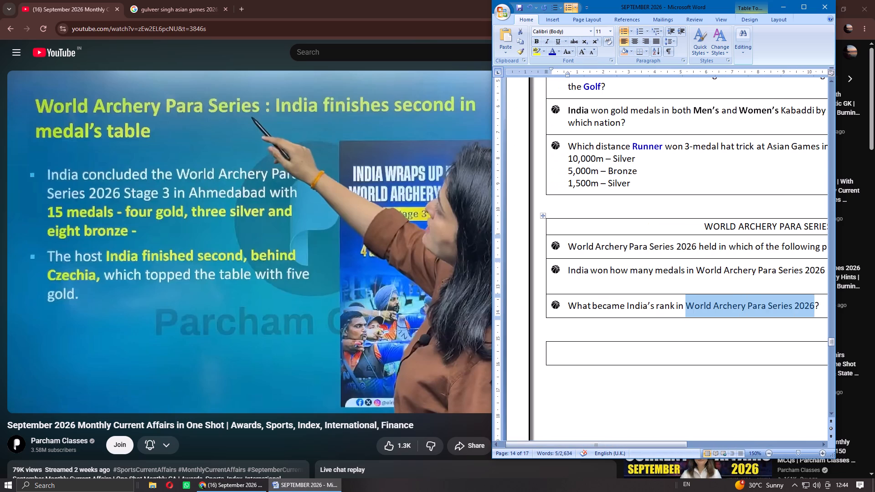
{"action": "left_click_drag", "start_coordinate": [573, 250], "coordinate": [653, 243]}
{"action": "left_click", "coordinate": [560, 53]}
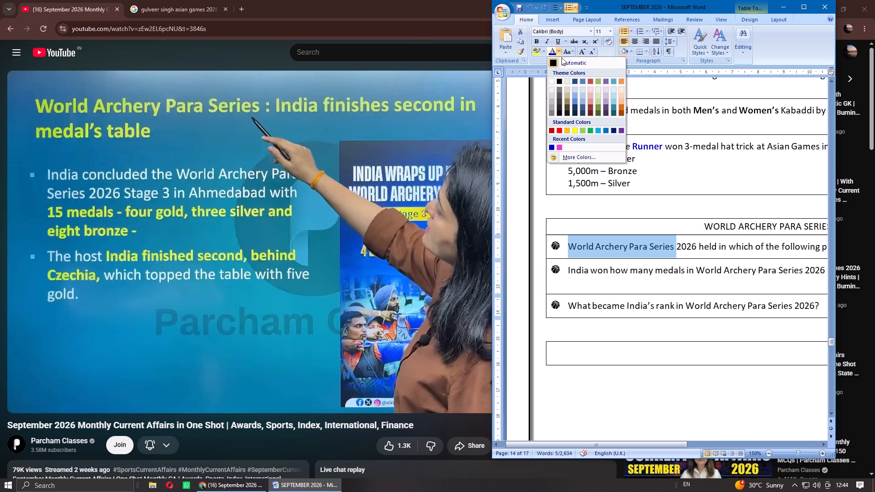
{"action": "left_click", "coordinate": [562, 148]}
Shade the "WORLD ARCHERY PARA SERIES 2026" heading row black.
{"action": "left_click", "coordinate": [671, 225]}
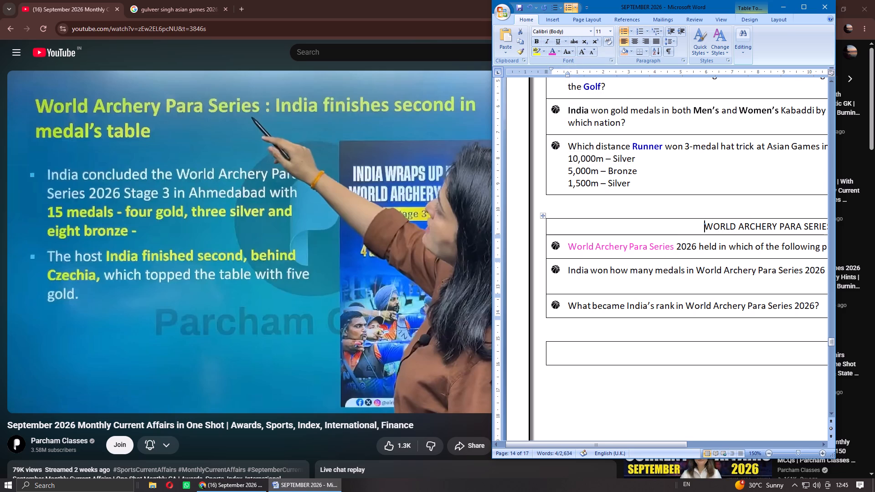
{"action": "left_click", "coordinate": [630, 51]}
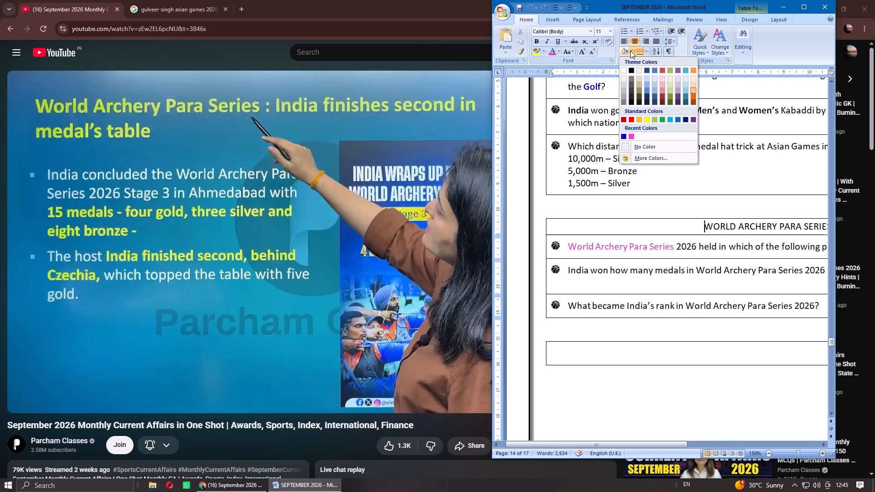
{"action": "left_click", "coordinate": [631, 69]}
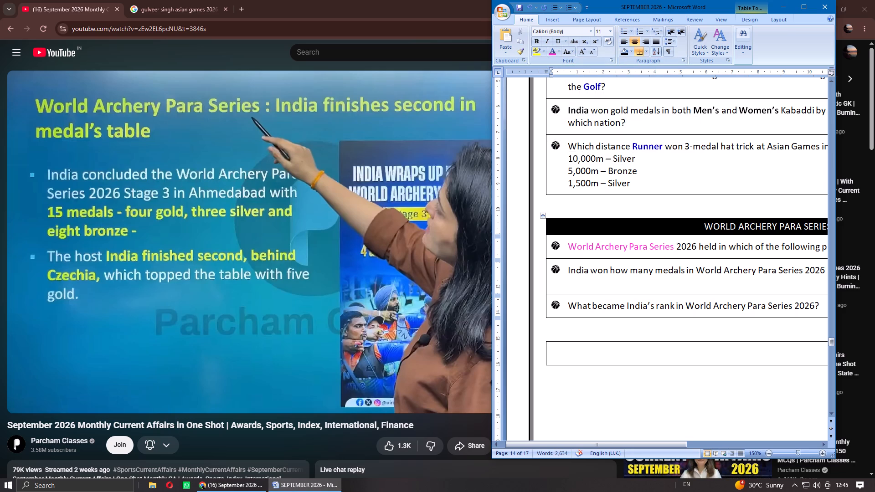
Set the spacing after the blank paragraph above the World Archery Para Series table to 0 pt.
{"action": "left_click", "coordinate": [654, 211]}
{"action": "left_click", "coordinate": [585, 23]}
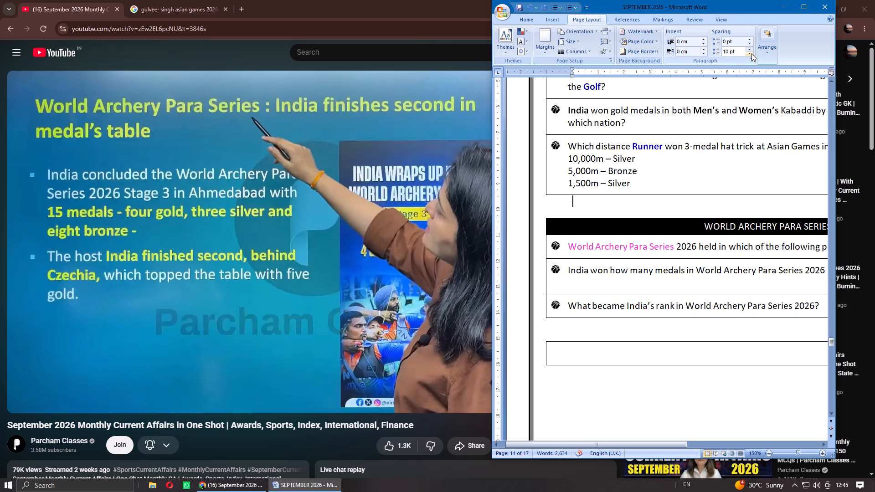
{"action": "double_click", "coordinate": [751, 53]}
Turn off spelling and grammar checking for "Czechia)" in the third question's answer.
{"action": "left_click_drag", "start_coordinate": [633, 443], "coordinate": [724, 437]}
{"action": "right_click", "coordinate": [776, 296]}
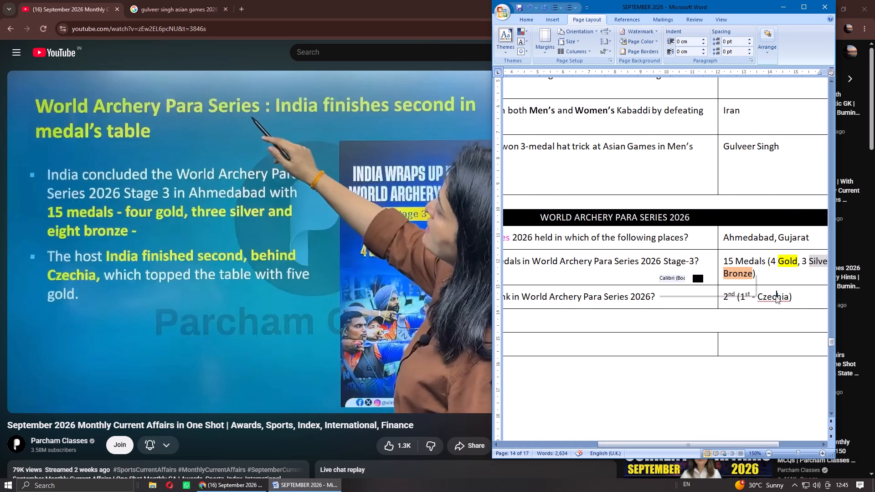
{"action": "triple_click", "coordinate": [776, 296]}
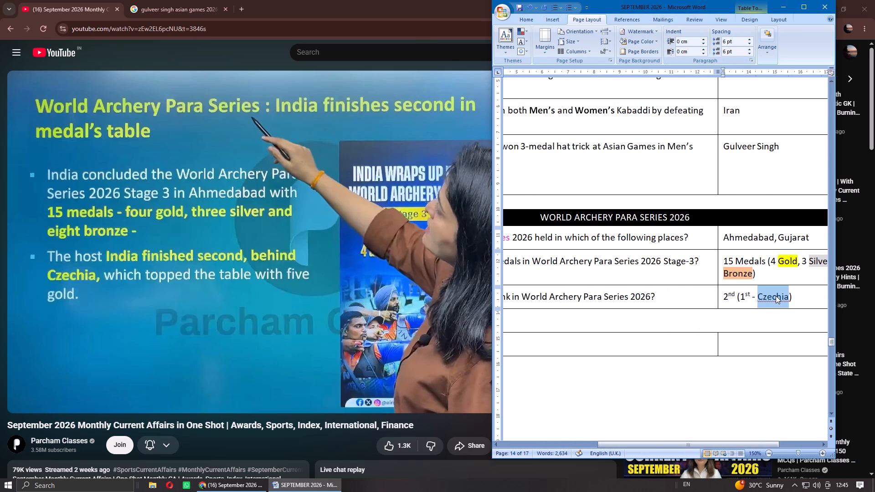
{"action": "left_click_drag", "start_coordinate": [795, 297], "coordinate": [757, 298]}
{"action": "left_click", "coordinate": [607, 453]}
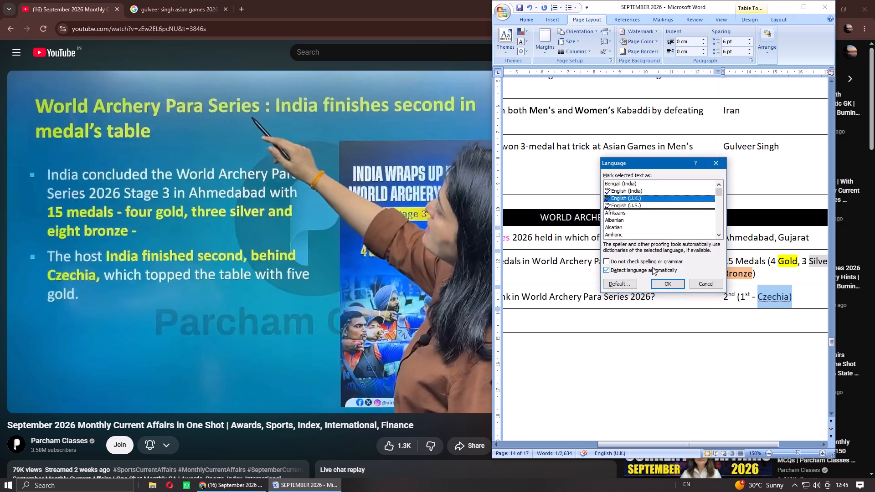
{"action": "left_click", "coordinate": [648, 261]}
{"action": "left_click", "coordinate": [666, 283]}
{"action": "left_click", "coordinate": [690, 292]}
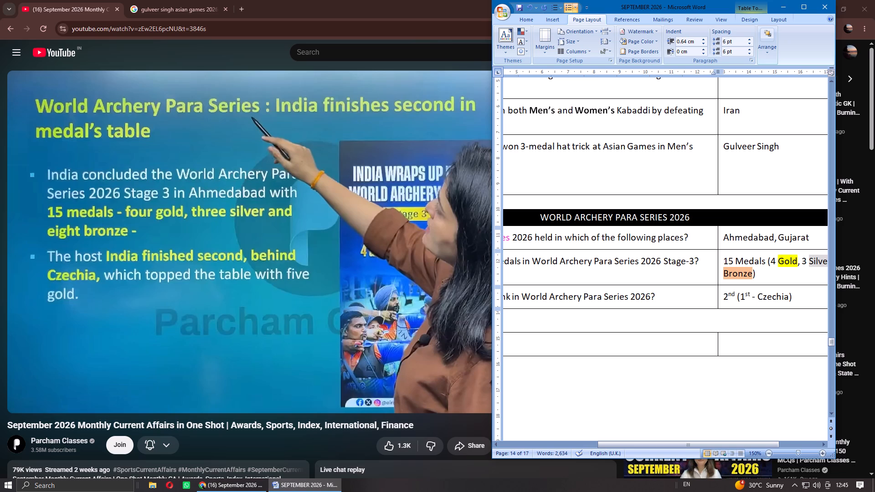
Play the video to question 136, pause it, and add a row below the archery table, split off as a separate table.
{"action": "left_click", "coordinate": [288, 236]}
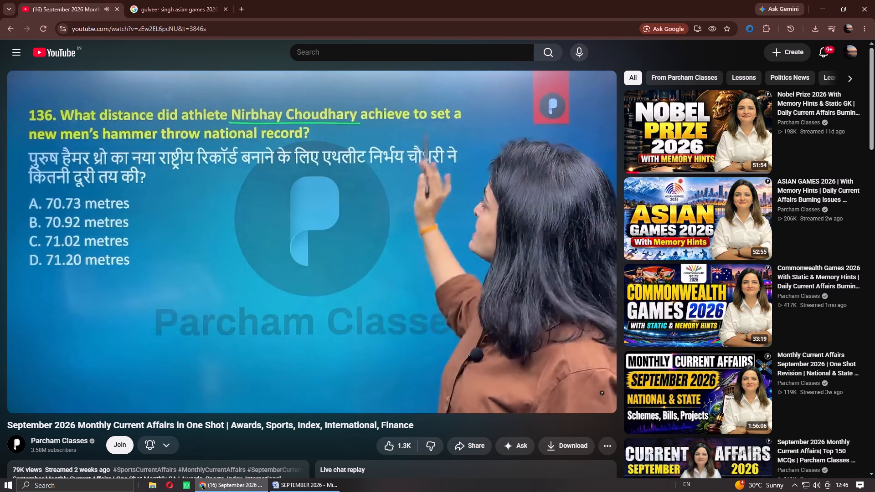
{"action": "left_click", "coordinate": [305, 235]}
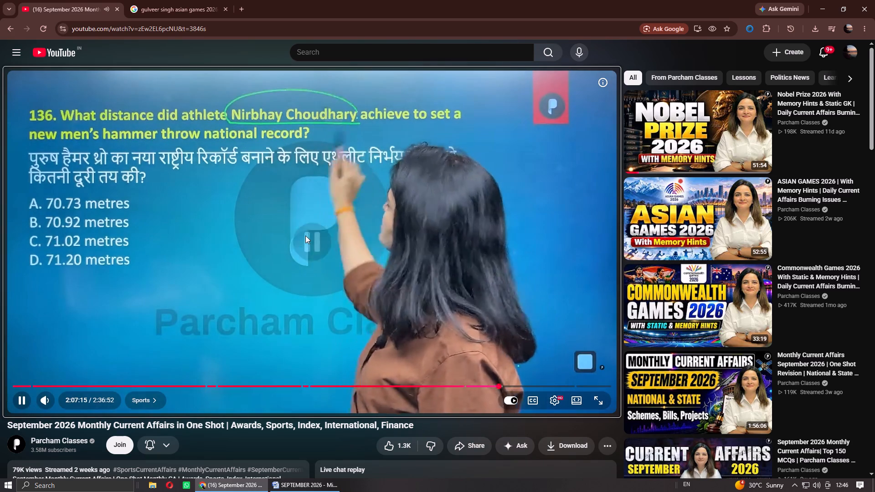
{"action": "left_click", "coordinate": [334, 491]}
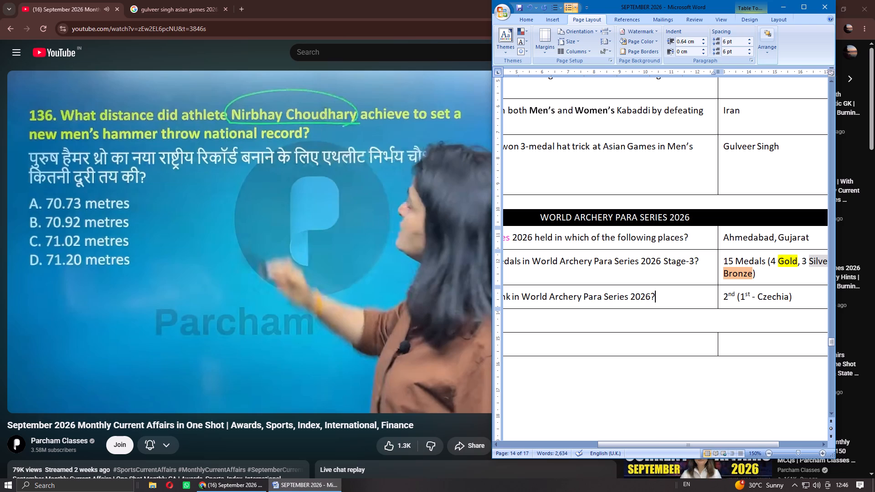
{"action": "left_click", "coordinate": [808, 302]}
{"action": "key", "text": "Tab"}
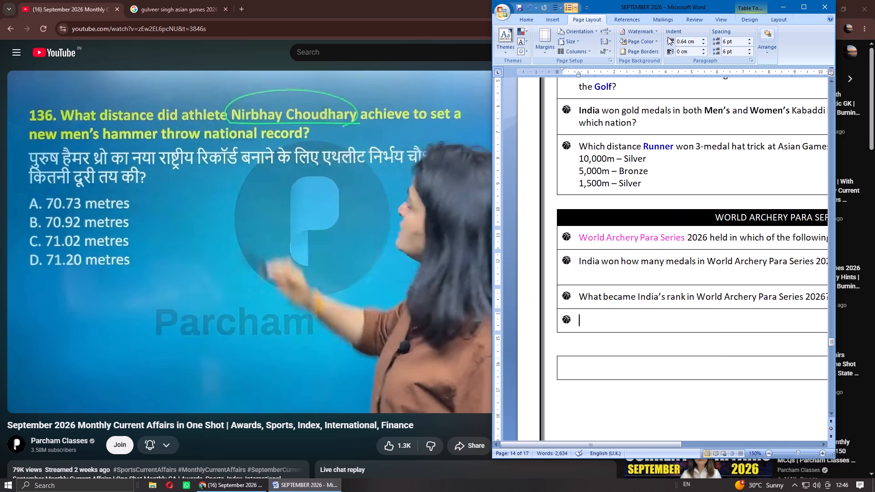
{"action": "left_click", "coordinate": [774, 18]}
{"action": "left_click", "coordinate": [646, 54]}
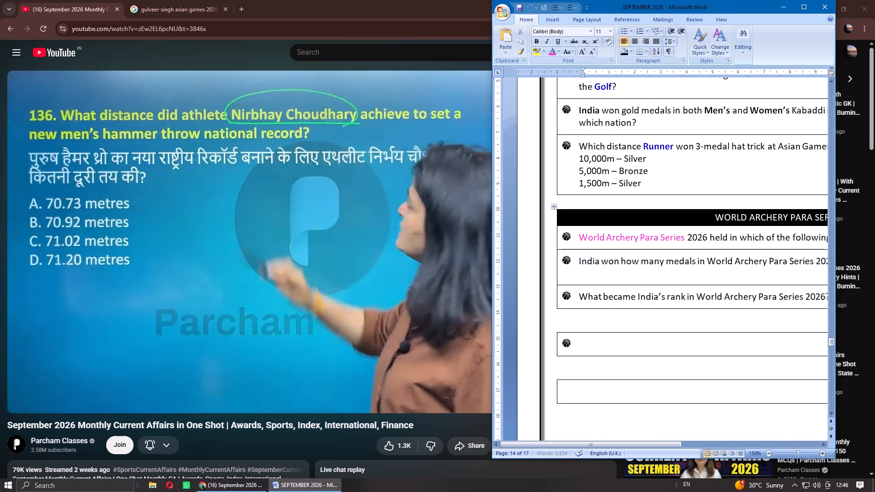
{"action": "left_click", "coordinate": [598, 347]}
Enter the question "What distance did athlete Nirbhay Choudhary achieve to set a new men's hammer throw national record?" in the new table.
{"action": "type", "text": "what distance did athlete"}
{"action": "key", "text": "space"}
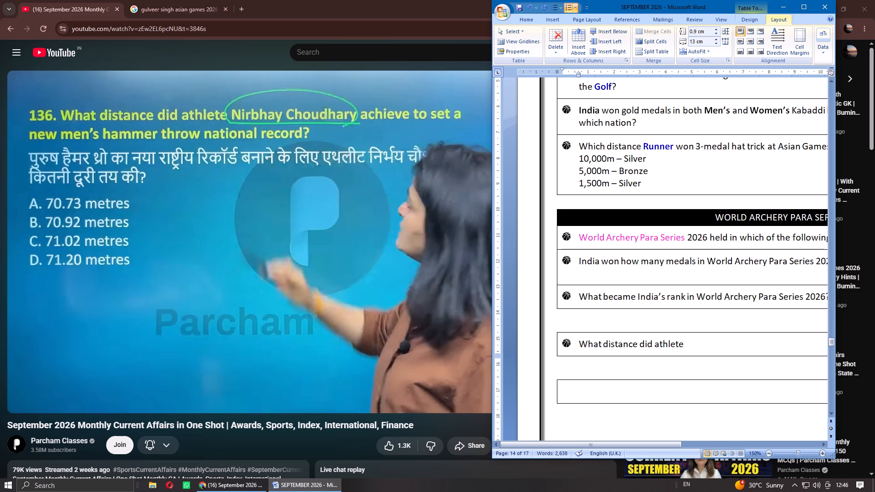
{"action": "type", "text": "Nirbhay Choudhary ache"}
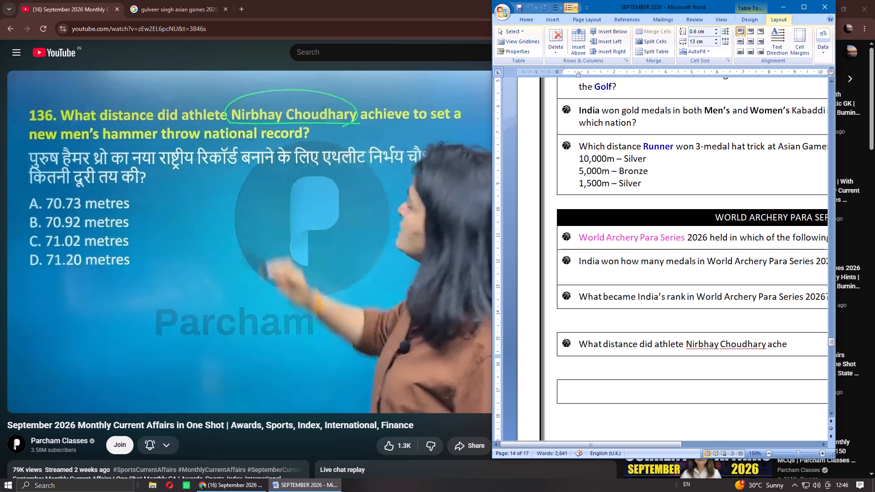
{"action": "key", "text": "i"}
{"action": "type", "text": "ve"}
{"action": "key", "text": "space"}
{"action": "type", "text": "to set a new men;"}
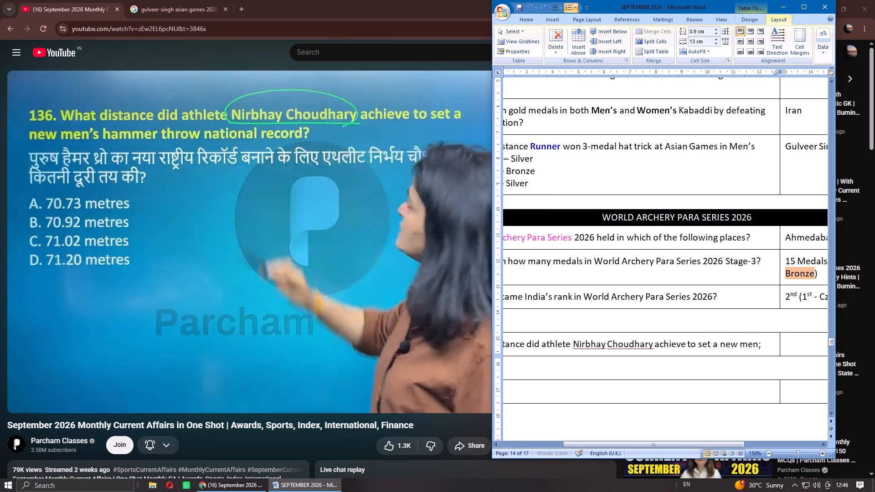
{"action": "key", "text": "BackSpace"}
{"action": "type", "text": "'s hammer throw national record?"}
{"action": "key", "text": "Tab"}
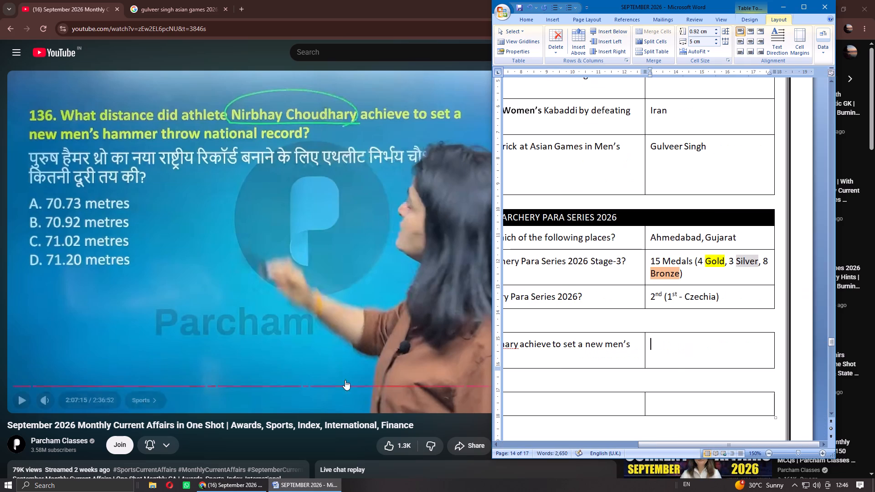
{"action": "left_click", "coordinate": [303, 313]}
{"action": "left_click", "coordinate": [319, 483]}
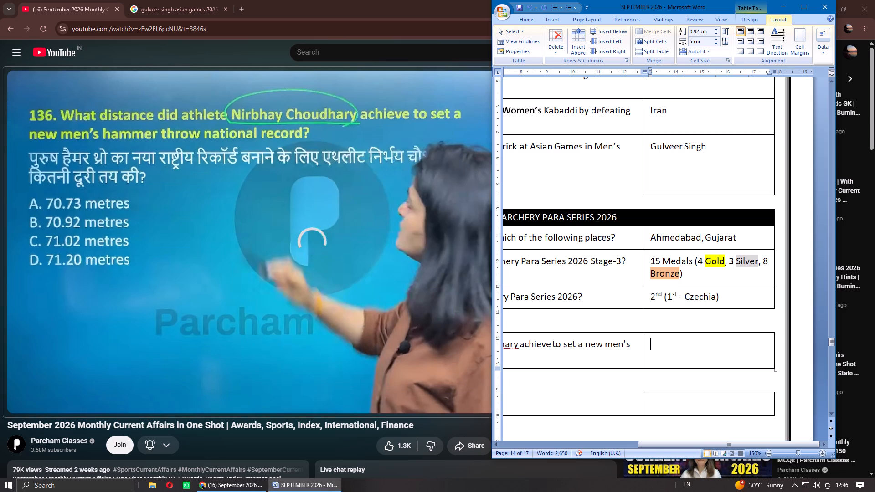
{"action": "left_click_drag", "start_coordinate": [653, 445], "coordinate": [602, 441]}
{"action": "left_click_drag", "start_coordinate": [549, 346], "coordinate": [595, 344]}
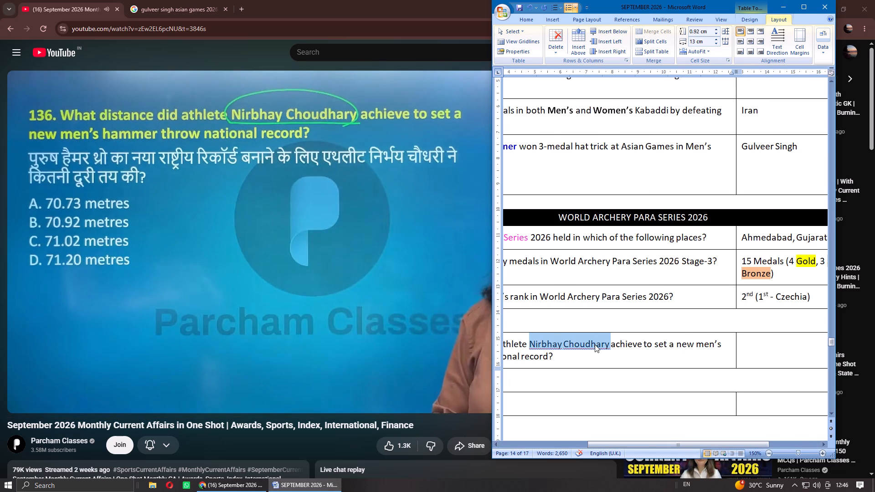
{"action": "key", "text": "ctrl+c"}
{"action": "left_click", "coordinate": [168, 0]}
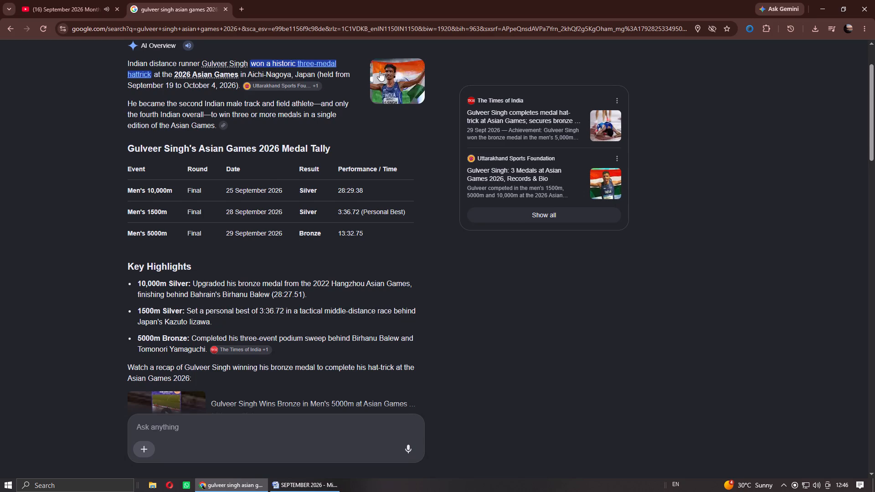
{"action": "scroll", "coordinate": [409, 103], "scroll_direction": "up", "scroll_amount": 6}
{"action": "left_click", "coordinate": [458, 62]}
{"action": "key", "text": "ctrl+v"}
{"action": "key", "text": "ctrl+Return"}
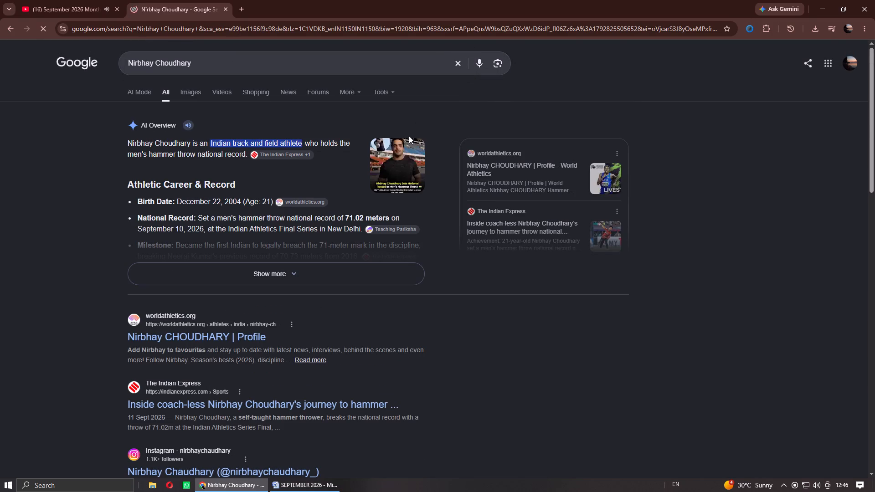
Return to the Word notes and enter "71.02 meters" as the answer to the hammer throw question.
{"action": "left_click", "coordinate": [79, 0]}
{"action": "left_click", "coordinate": [318, 491]}
{"action": "left_click", "coordinate": [782, 348]}
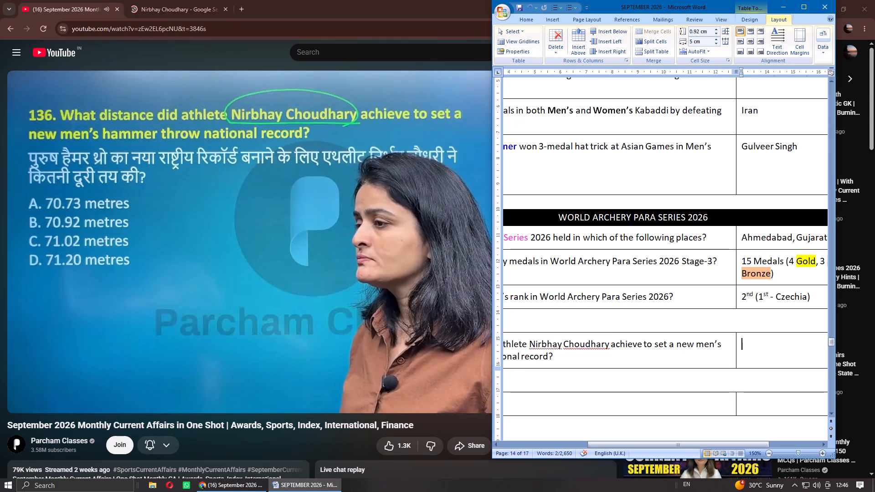
{"action": "type", "text": "71.02 meters"}
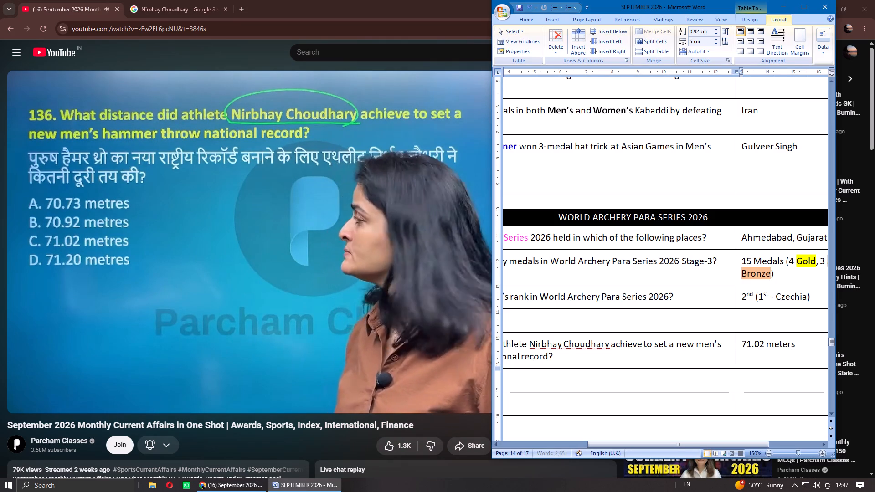
{"action": "left_click_drag", "start_coordinate": [538, 340], "coordinate": [593, 340]}
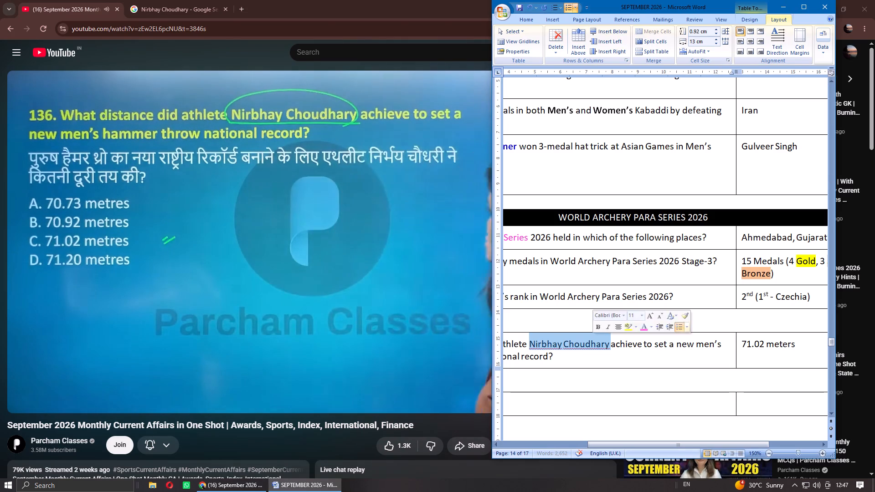
{"action": "left_click", "coordinate": [529, 22]}
{"action": "left_click", "coordinate": [558, 52]}
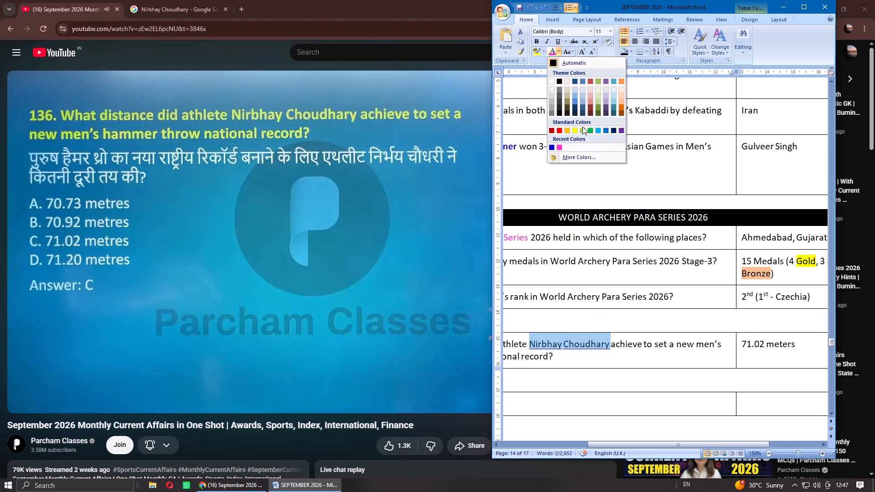
{"action": "left_click", "coordinate": [606, 132]}
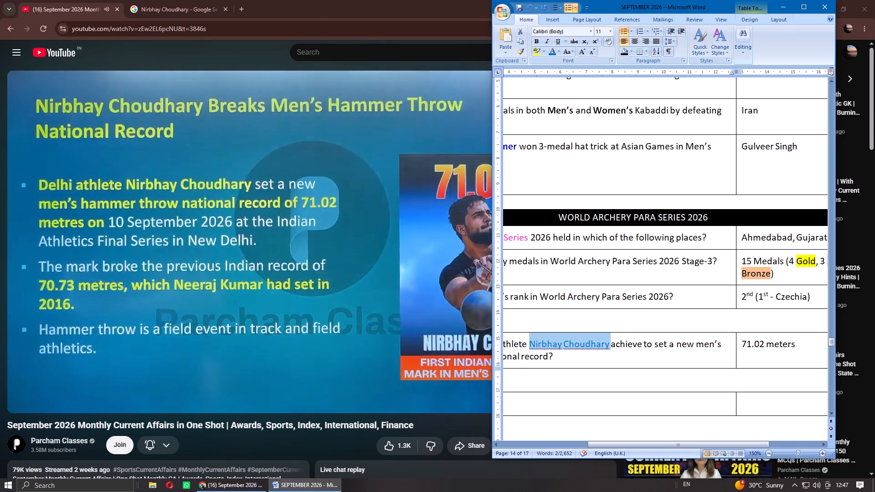
{"action": "left_click", "coordinate": [604, 455]}
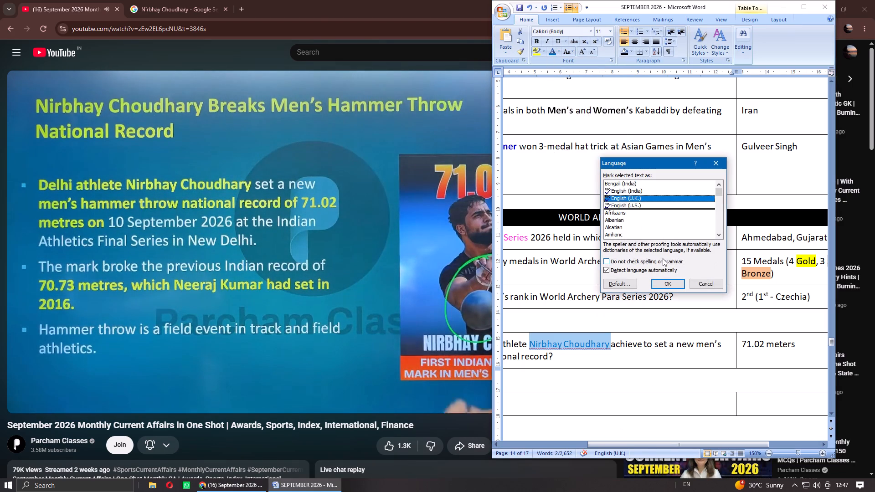
{"action": "left_click", "coordinate": [662, 259]}
{"action": "left_click", "coordinate": [664, 279]}
{"action": "left_click_drag", "start_coordinate": [641, 446], "coordinate": [640, 446]}
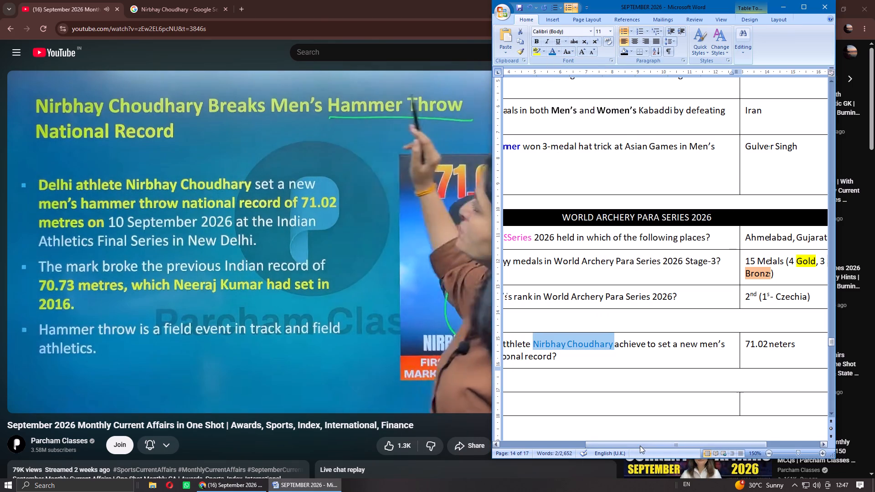
{"action": "left_click_drag", "start_coordinate": [640, 446], "coordinate": [576, 437]}
{"action": "left_click", "coordinate": [544, 359]}
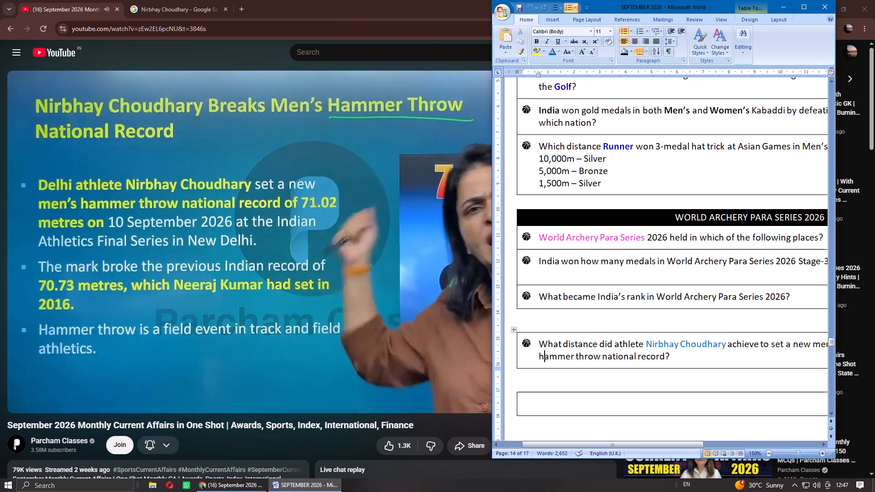
{"action": "key", "text": "BackSpace"}
{"action": "key", "text": "shift+h"}
{"action": "scroll", "coordinate": [544, 359], "scroll_direction": "up", "scroll_amount": 1}
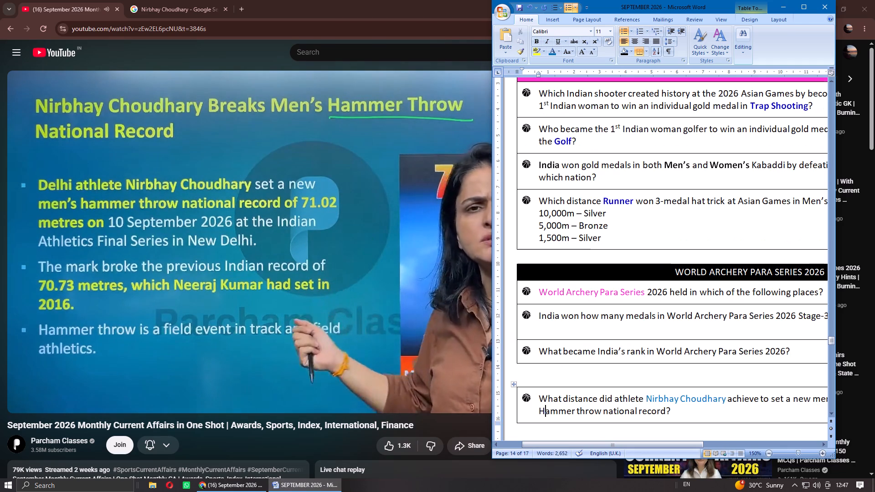
{"action": "left_click", "coordinate": [577, 413]}
{"action": "left_click", "coordinate": [580, 412]}
{"action": "key", "text": "BackSpace"}
{"action": "key", "text": "shift+t"}
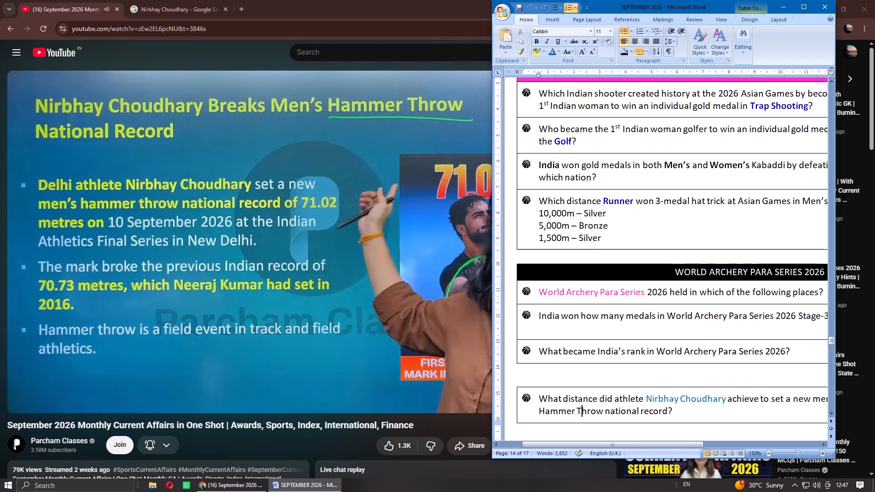
{"action": "left_click", "coordinate": [544, 408]}
{"action": "left_click_drag", "start_coordinate": [544, 409], "coordinate": [587, 408]}
{"action": "key", "text": "ctrl+b"}
{"action": "left_click", "coordinate": [557, 51]}
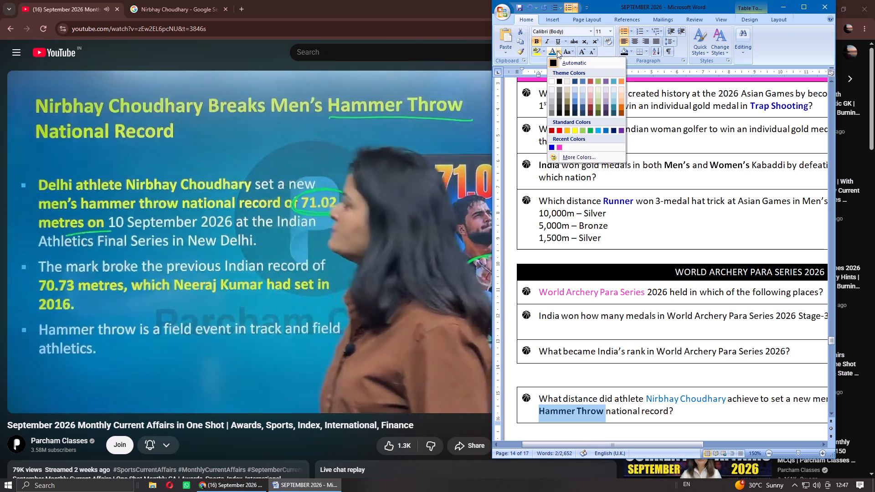
{"action": "left_click", "coordinate": [552, 150]}
{"action": "left_click", "coordinate": [552, 145]}
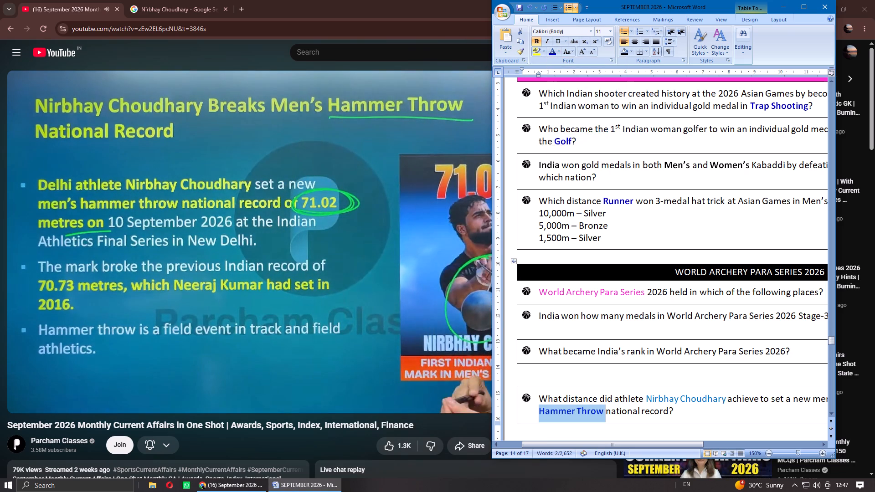
{"action": "left_click", "coordinate": [688, 407]}
Insert "(Delhi)" after Nirbhay Choudhary's name in the hammer throw question.
{"action": "left_click", "coordinate": [728, 397]}
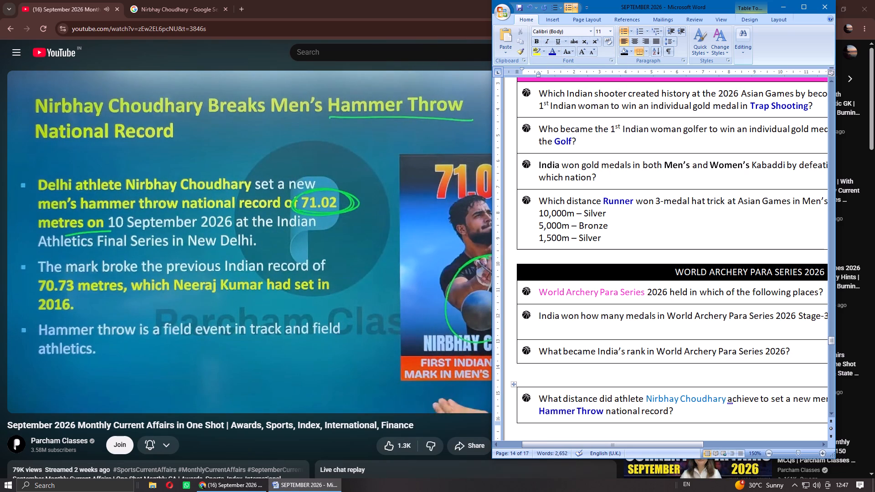
{"action": "type", "text": "()"}
{"action": "key", "text": "space"}
{"action": "key", "text": "Left"}
{"action": "key", "text": "Left"}
{"action": "type", "text": "Delhi"}
Colour "Delhi" with the darker orange theme colour in the hammer throw question.
{"action": "double_click", "coordinate": [743, 398]}
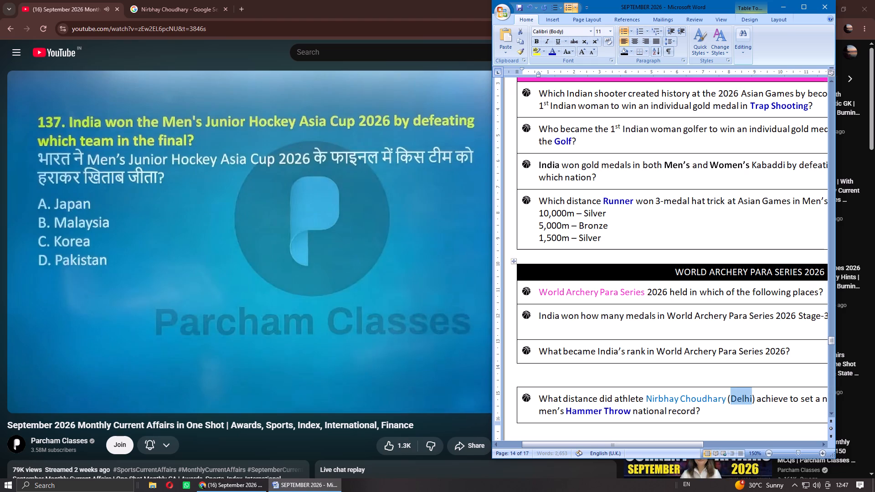
{"action": "left_click", "coordinate": [557, 50]}
{"action": "left_click", "coordinate": [620, 109]}
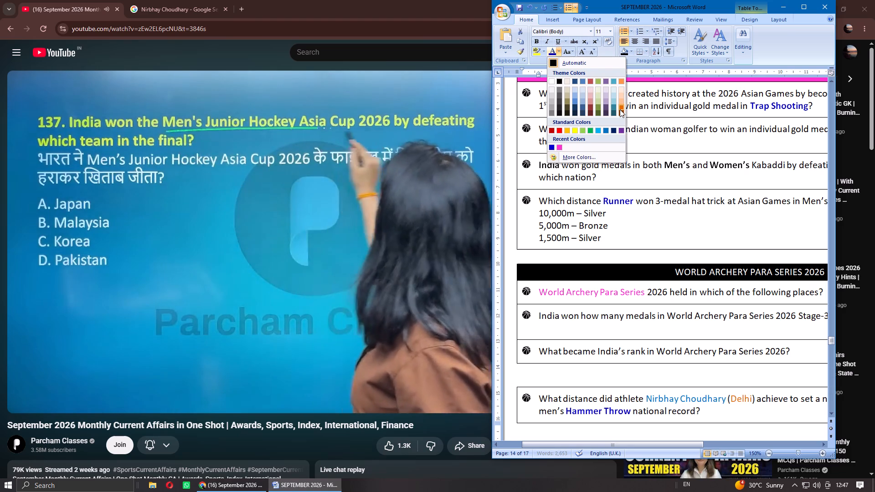
{"action": "left_click", "coordinate": [746, 351]}
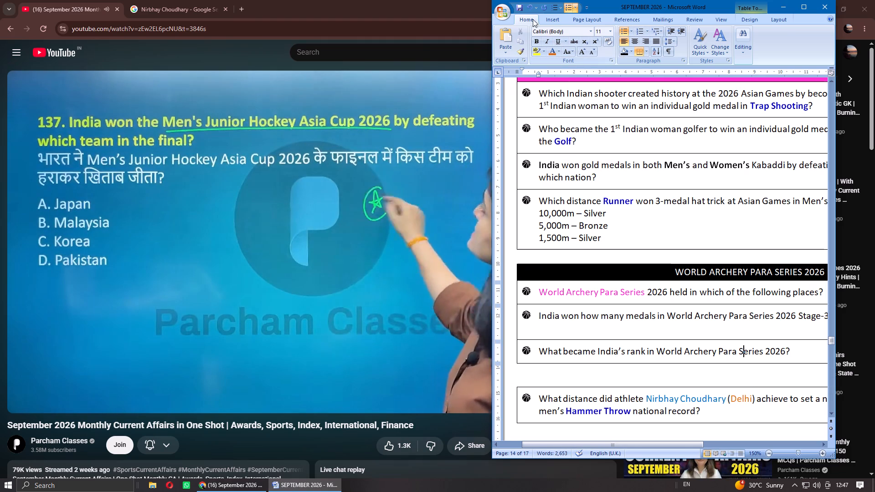
Save the document.
{"action": "left_click", "coordinate": [522, 10]}
Insert a new row above the Asian Games question in the Hockey table.
{"action": "scroll", "coordinate": [717, 264], "scroll_direction": "up", "scroll_amount": 14}
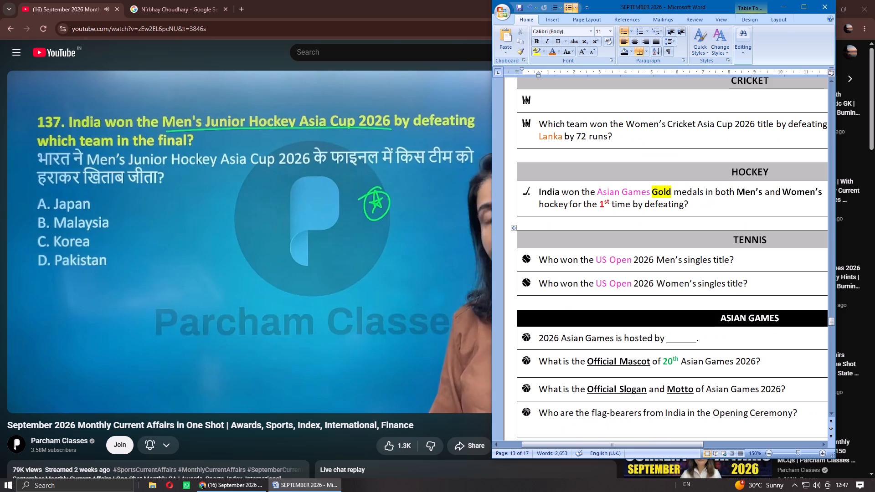
{"action": "right_click", "coordinate": [703, 207]}
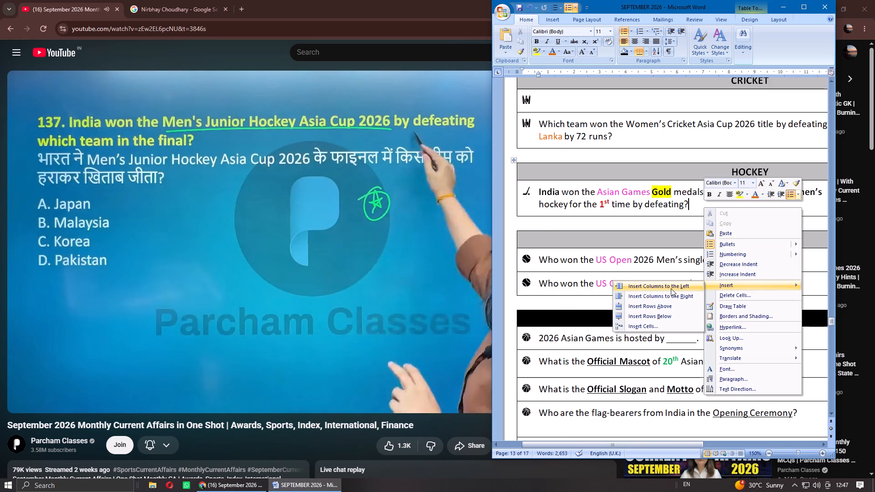
{"action": "left_click", "coordinate": [667, 303]}
{"action": "left_click", "coordinate": [600, 189]}
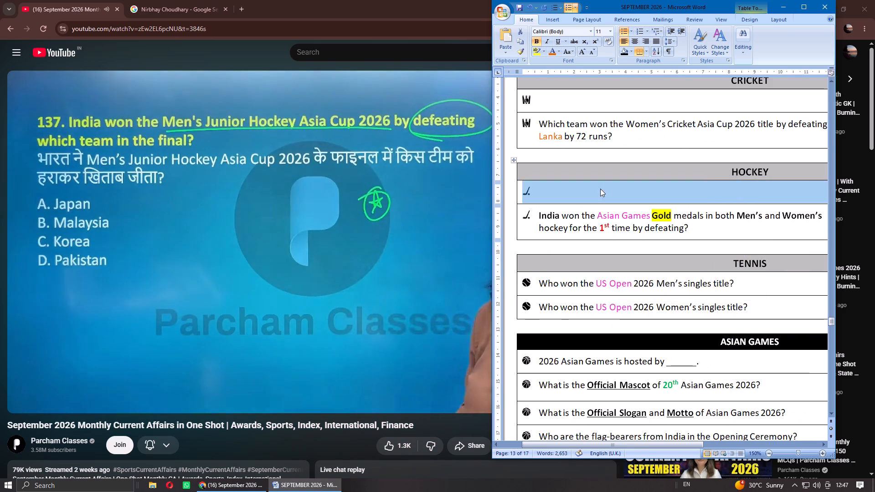
Pause the video and enter "Which team won the Men's Junior Hockey Asia Cup 2026 by defeating" in the new Hockey row.
{"action": "left_click", "coordinate": [305, 249]}
{"action": "left_click", "coordinate": [310, 491]}
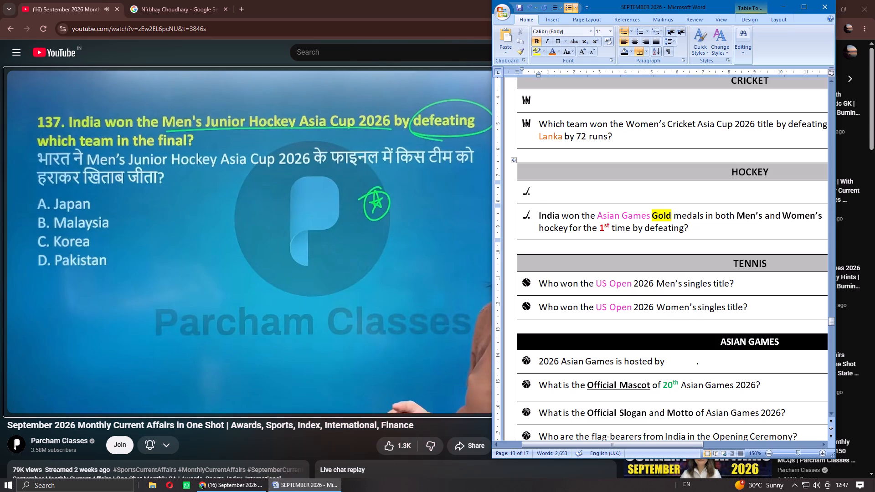
{"action": "type", "text": "which"}
{"action": "key", "text": "space"}
{"action": "type", "text": "team won the Men"}
{"action": "type", "text": "'s Junior Hoceky Asia"}
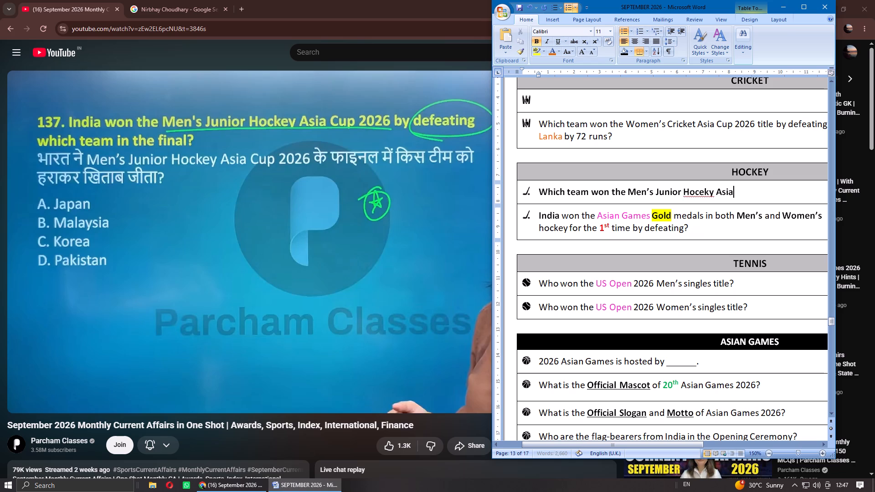
{"action": "key", "text": "BackSpace"}
{"action": "key", "text": "BackSpace"}
{"action": "key", "text": "BackSpace"}
{"action": "key", "text": "BackSpace"}
{"action": "key", "text": "BackSpace"}
{"action": "key", "text": "BackSpace"}
{"action": "key", "text": "BackSpace"}
{"action": "key", "text": "BackSpace"}
{"action": "type", "text": "key Asia Cup 2026 by defeating"}
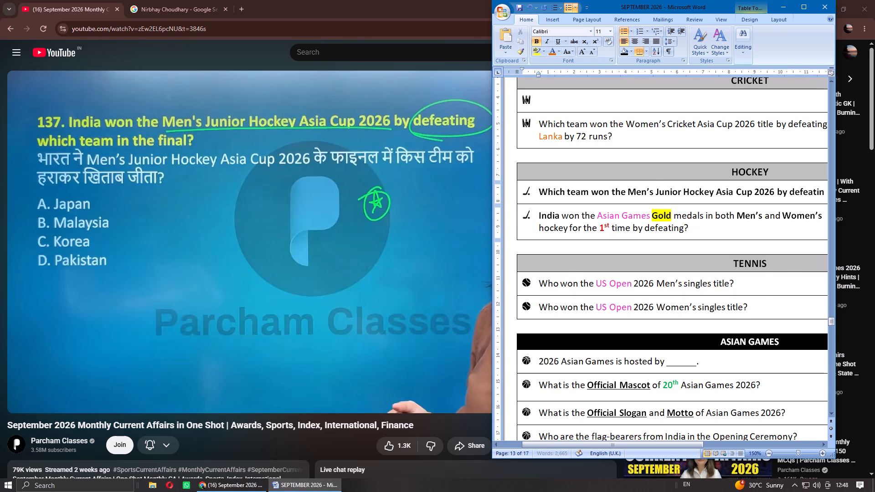
{"action": "key", "text": "space"}
Resume the video and remove the bold formatting from the new Men's Junior Hockey Asia Cup question.
{"action": "left_click", "coordinate": [248, 168]}
{"action": "left_click", "coordinate": [318, 489]}
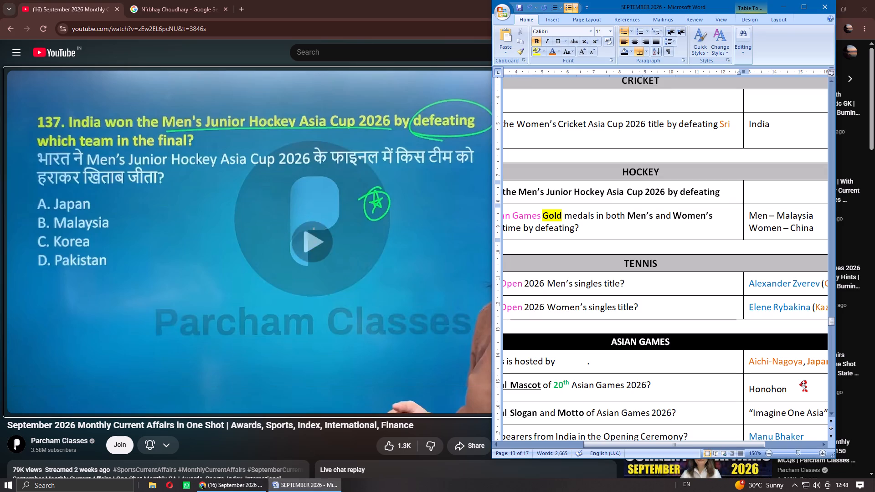
{"action": "left_click_drag", "start_coordinate": [729, 194], "coordinate": [557, 195]}
{"action": "key", "text": "ctrl+b"}
{"action": "left_click", "coordinate": [710, 193]}
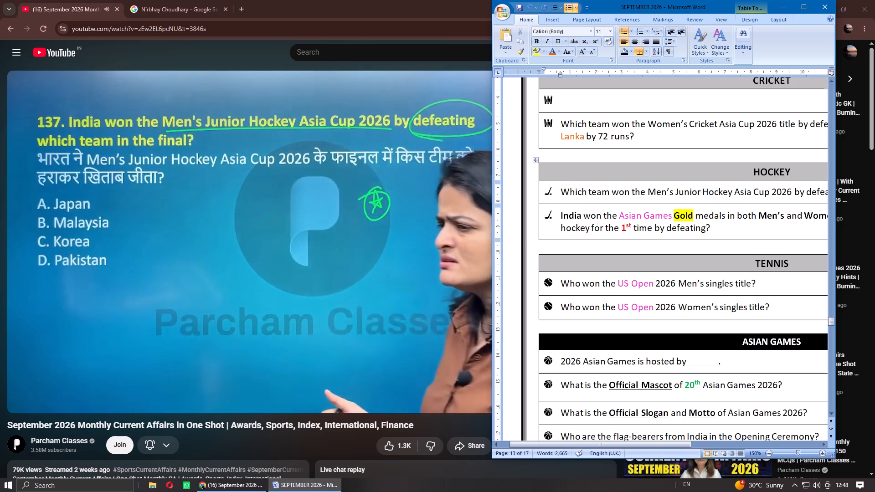
Skip through the video to check which team India defeated in the Men's Junior Hockey Asia Cup final.
{"action": "key", "text": "Tab"}
{"action": "key", "text": "Left"}
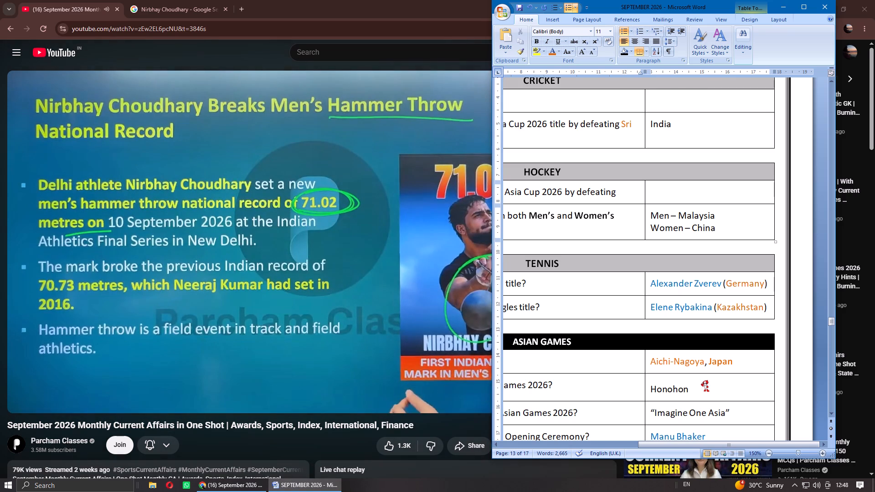
{"action": "left_click", "coordinate": [340, 190]}
{"action": "key", "text": "Right"}
{"action": "key", "text": "Right"}
{"action": "key", "text": "Right"}
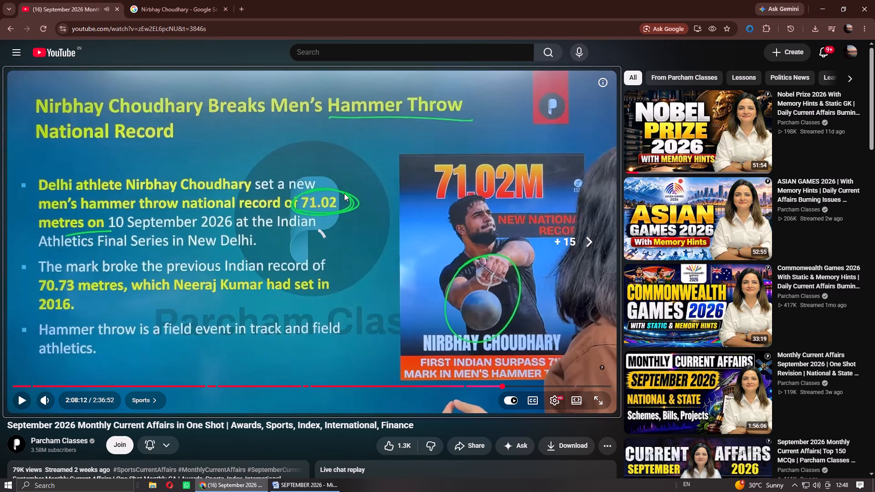
{"action": "key", "text": "Right"}
{"action": "key", "text": "Right"}
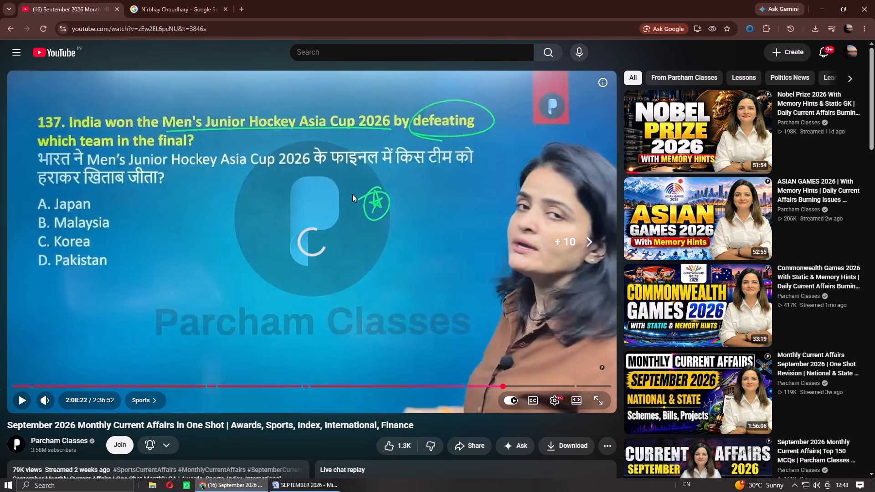
{"action": "key", "text": "Right"}
{"action": "key", "text": "Right"}
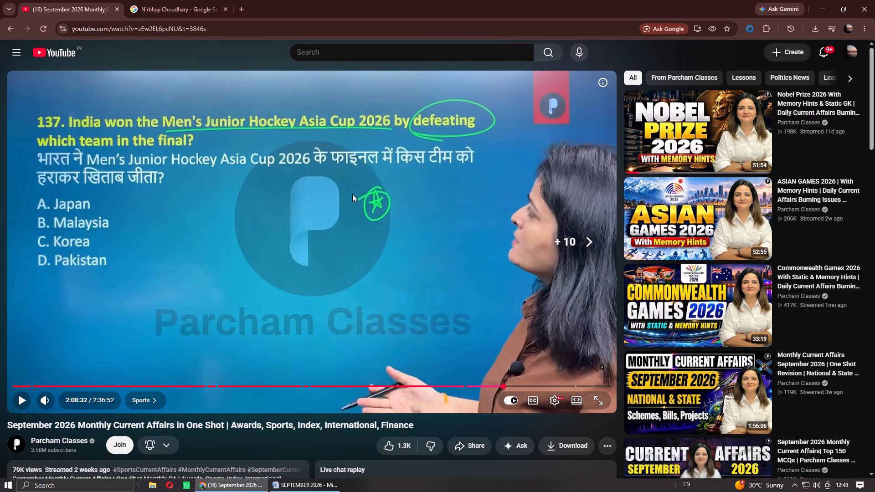
{"action": "left_click", "coordinate": [352, 194]}
{"action": "key", "text": "Left"}
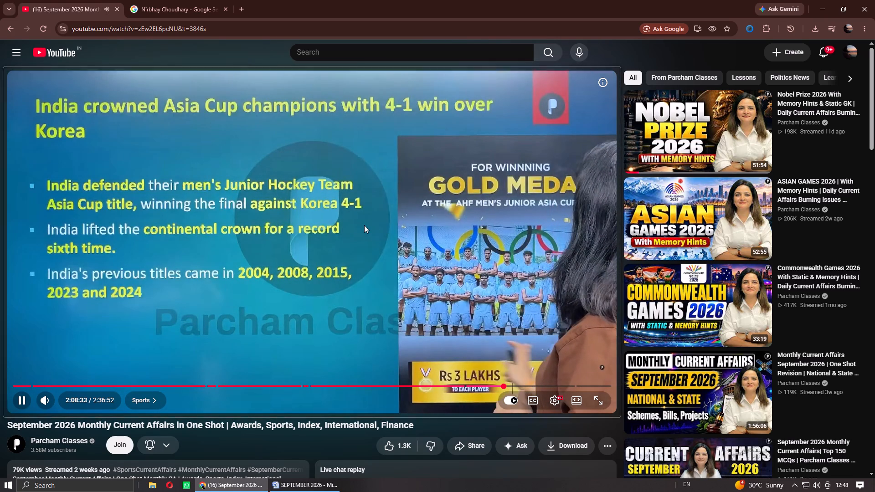
{"action": "key", "text": "Left"}
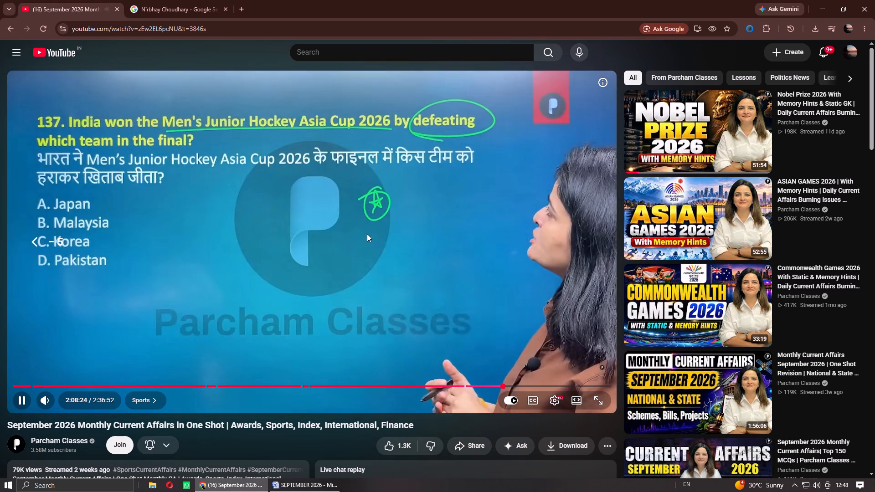
{"action": "key", "text": "Right"}
Complete the Junior Hockey Asia Cup question in Word with "South Korea?" and enter "India" as its answer.
{"action": "left_click", "coordinate": [336, 491]}
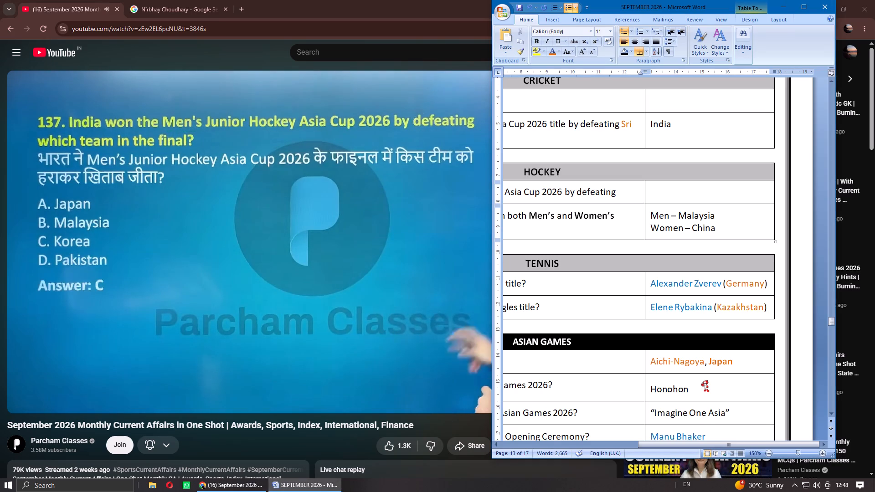
{"action": "type", "text": "South Korea"}
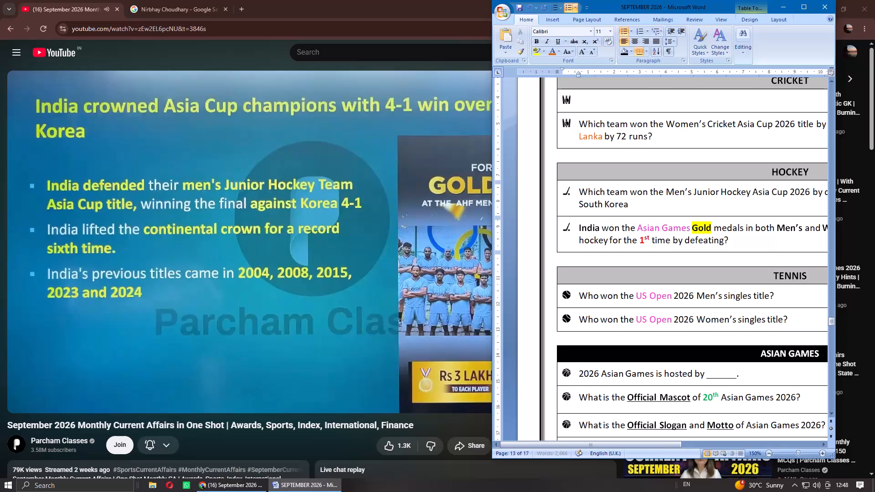
{"action": "key", "text": "shift+question"}
{"action": "key", "text": "Tab"}
{"action": "type", "text": "India"}
Colour "South Korea" orange in the Junior Hockey Asia Cup question.
{"action": "left_click_drag", "start_coordinate": [682, 443], "coordinate": [540, 436]}
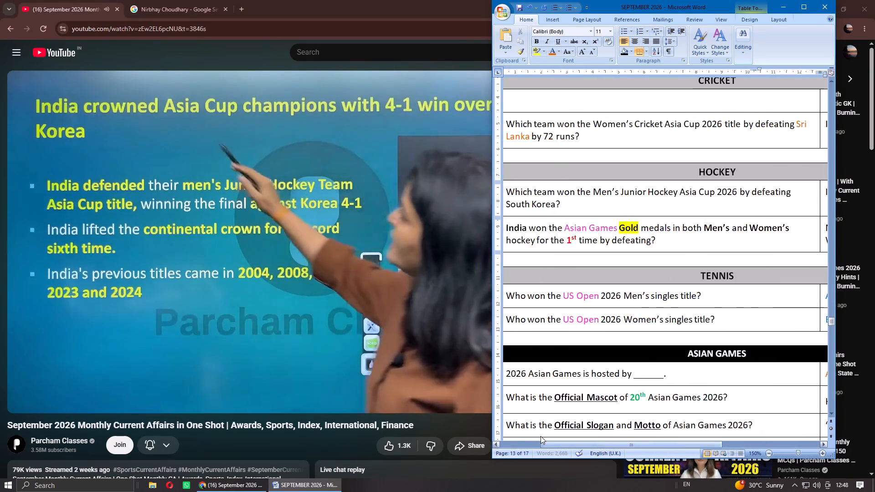
{"action": "left_click_drag", "start_coordinate": [540, 436], "coordinate": [540, 436]}
{"action": "left_click_drag", "start_coordinate": [579, 203], "coordinate": [628, 200]}
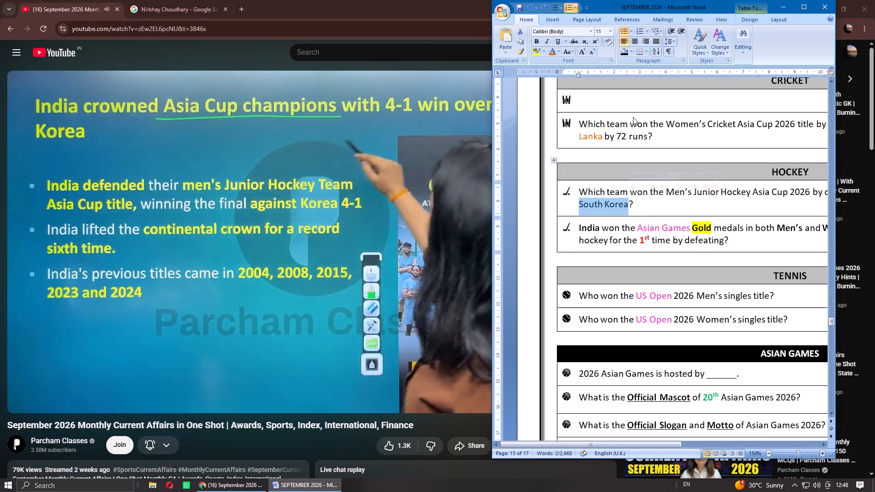
{"action": "left_click", "coordinate": [553, 50]}
{"action": "left_click", "coordinate": [664, 205]}
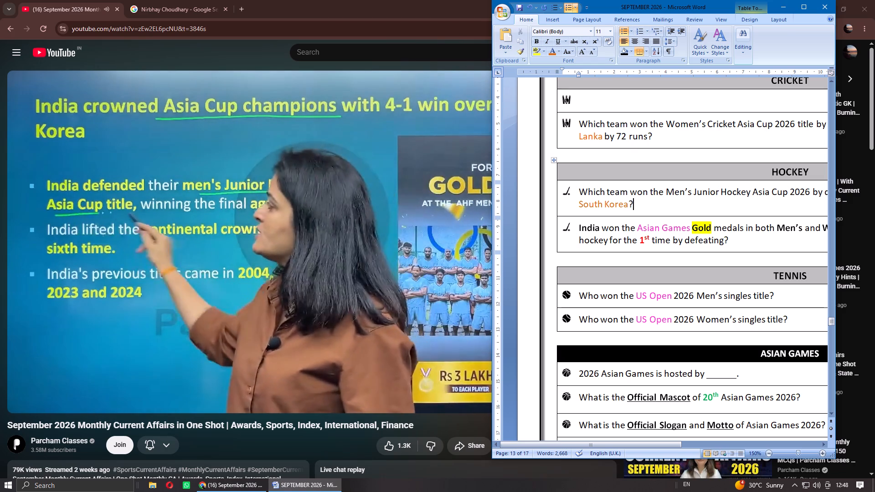
Colour "Men's Junior Hockey Asia Cup" with the recently used pink in the new hockey question.
{"action": "left_click_drag", "start_coordinate": [667, 191], "coordinate": [742, 188]}
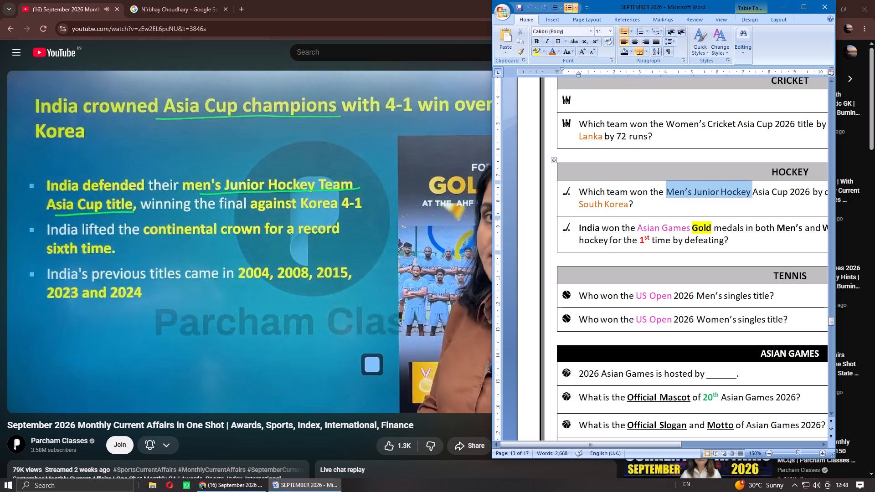
{"action": "left_click_drag", "start_coordinate": [742, 188], "coordinate": [775, 187]}
{"action": "left_click", "coordinate": [558, 51]}
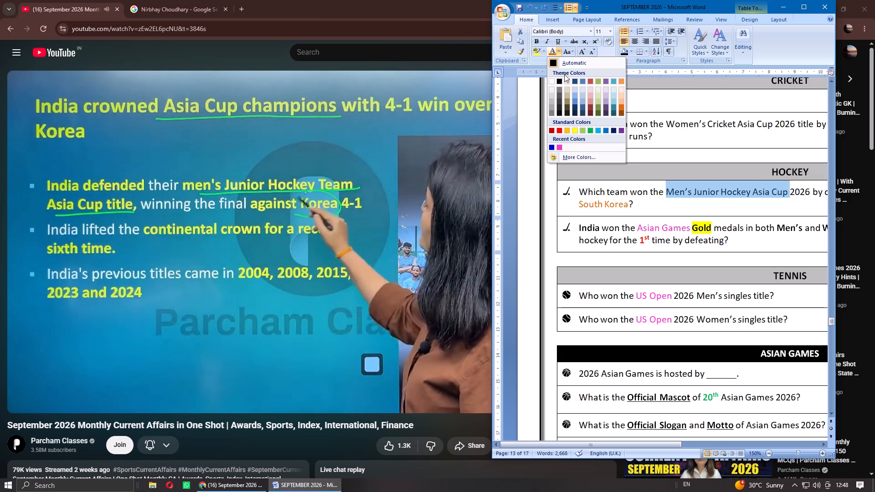
{"action": "left_click", "coordinate": [557, 147]}
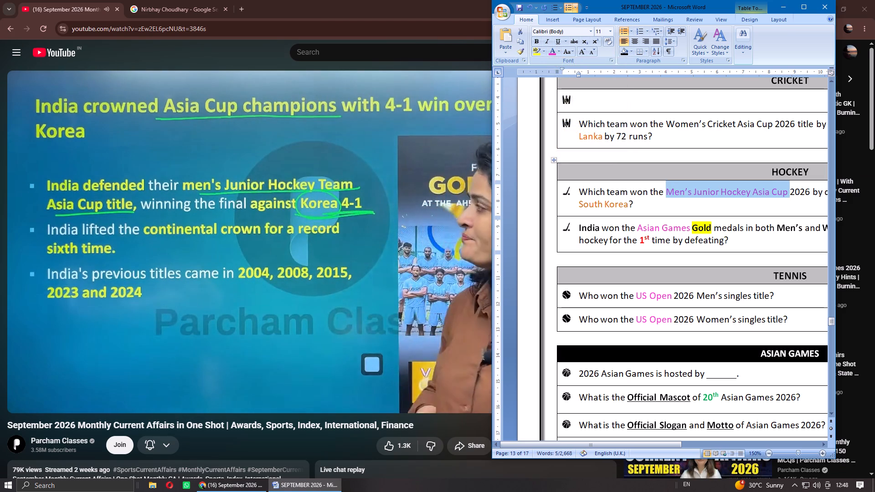
{"action": "left_click", "coordinate": [683, 202]}
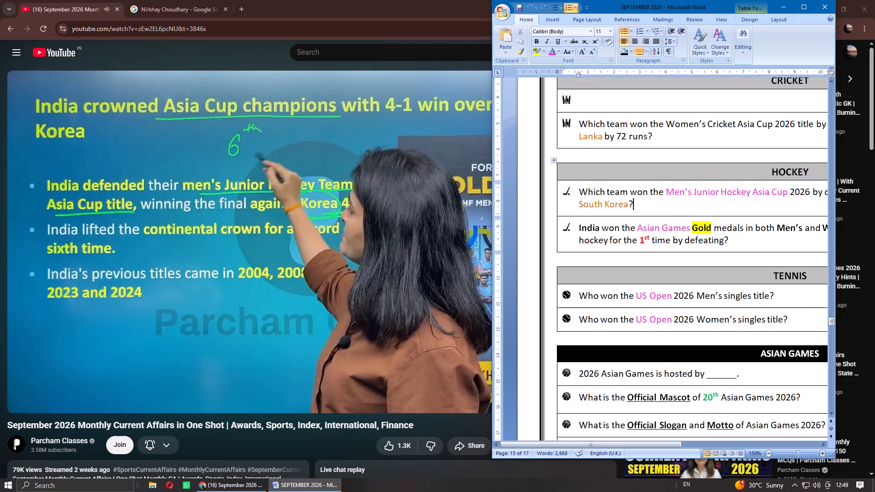
Pause the video and add a line with empty square brackets below the Junior Hockey Asia Cup question text.
{"action": "left_click", "coordinate": [372, 210]}
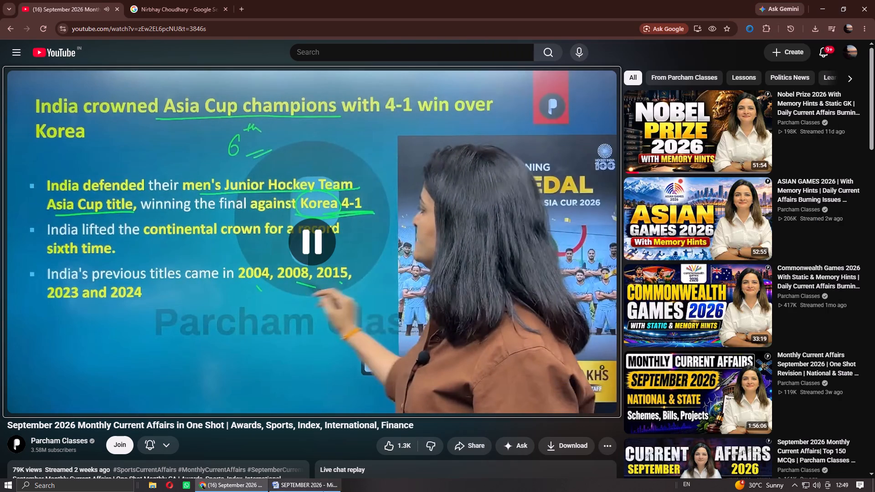
{"action": "left_click", "coordinate": [323, 491]}
{"action": "left_click", "coordinate": [657, 206]}
{"action": "key", "text": "space"}
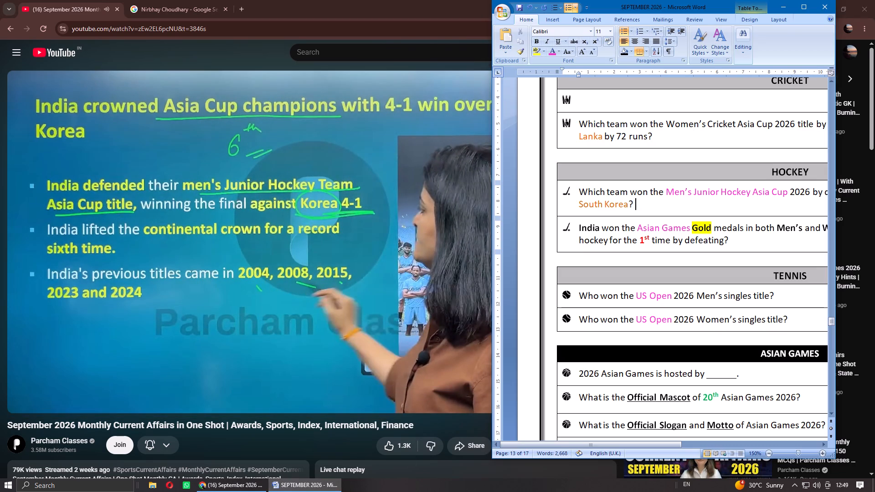
{"action": "key", "text": "BackSpace"}
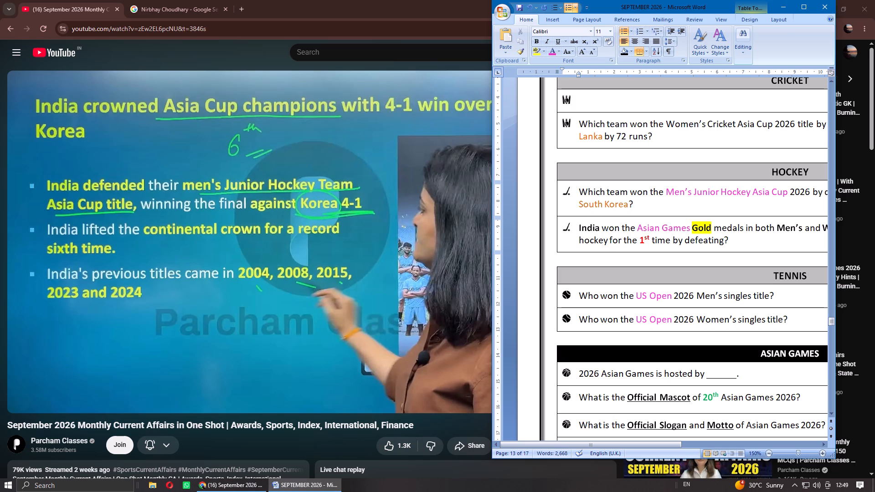
{"action": "key", "text": "shift+Return"}
{"action": "type", "text": "[]"}
{"action": "key", "text": "Left"}
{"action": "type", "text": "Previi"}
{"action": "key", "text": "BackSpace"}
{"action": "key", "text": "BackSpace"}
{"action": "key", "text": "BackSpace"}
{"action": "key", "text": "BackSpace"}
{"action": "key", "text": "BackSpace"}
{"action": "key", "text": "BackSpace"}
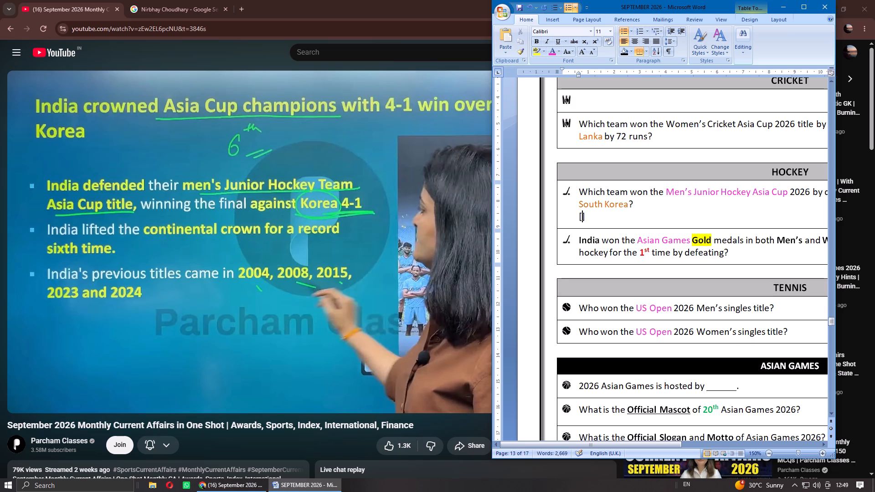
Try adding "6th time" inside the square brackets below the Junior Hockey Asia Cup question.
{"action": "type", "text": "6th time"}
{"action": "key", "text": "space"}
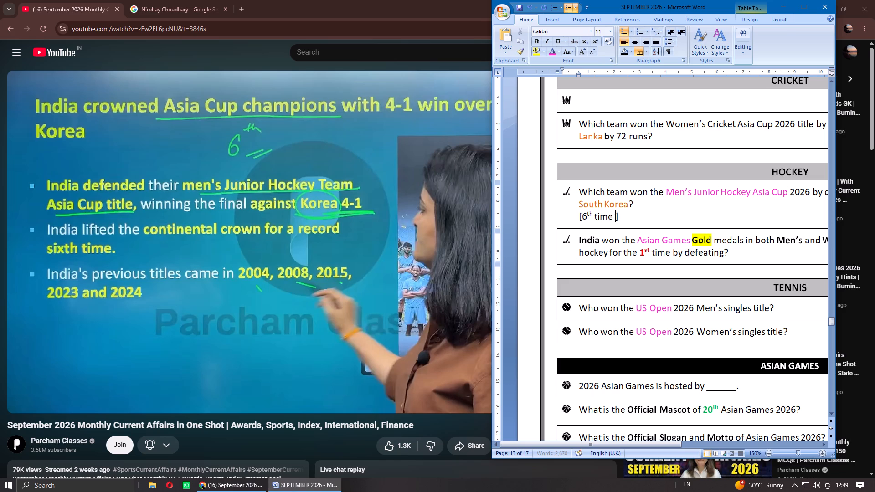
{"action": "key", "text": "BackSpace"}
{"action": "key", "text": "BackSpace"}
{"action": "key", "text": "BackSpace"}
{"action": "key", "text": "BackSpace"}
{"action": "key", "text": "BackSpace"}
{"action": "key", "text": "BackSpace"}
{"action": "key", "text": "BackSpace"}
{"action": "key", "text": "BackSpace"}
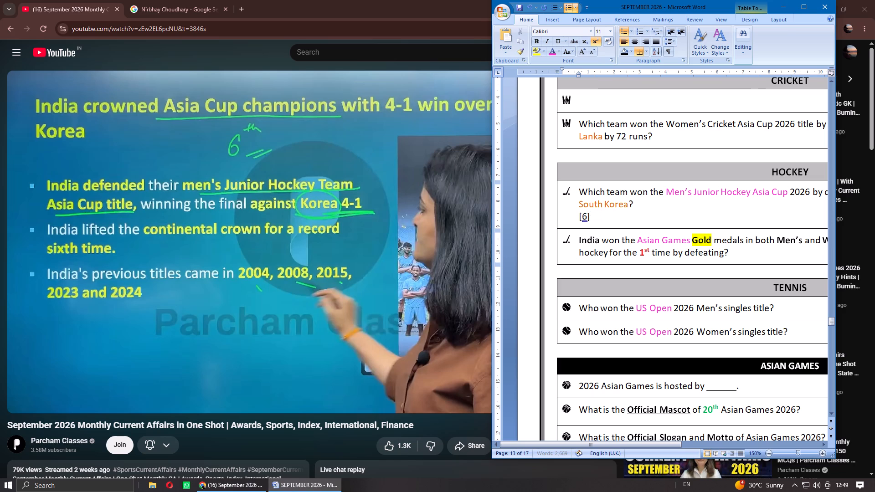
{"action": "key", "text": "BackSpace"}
Remove the empty square brackets and their extra line below the Junior Hockey Asia Cup question.
{"action": "key", "text": "Right"}
{"action": "key", "text": "BackSpace"}
{"action": "key", "text": "BackSpace"}
{"action": "key", "text": "BackSpace"}
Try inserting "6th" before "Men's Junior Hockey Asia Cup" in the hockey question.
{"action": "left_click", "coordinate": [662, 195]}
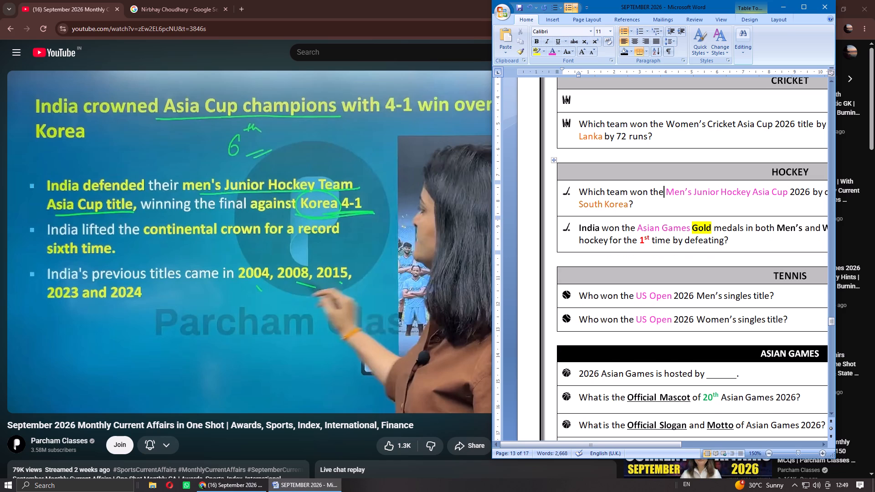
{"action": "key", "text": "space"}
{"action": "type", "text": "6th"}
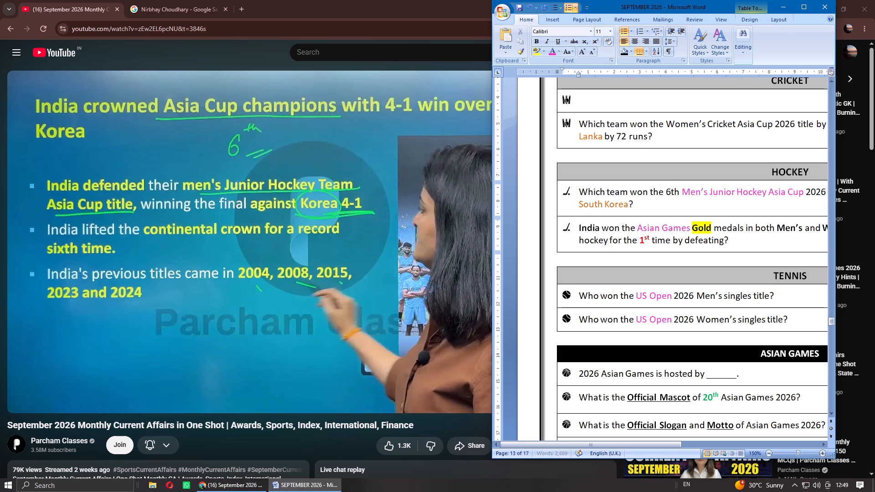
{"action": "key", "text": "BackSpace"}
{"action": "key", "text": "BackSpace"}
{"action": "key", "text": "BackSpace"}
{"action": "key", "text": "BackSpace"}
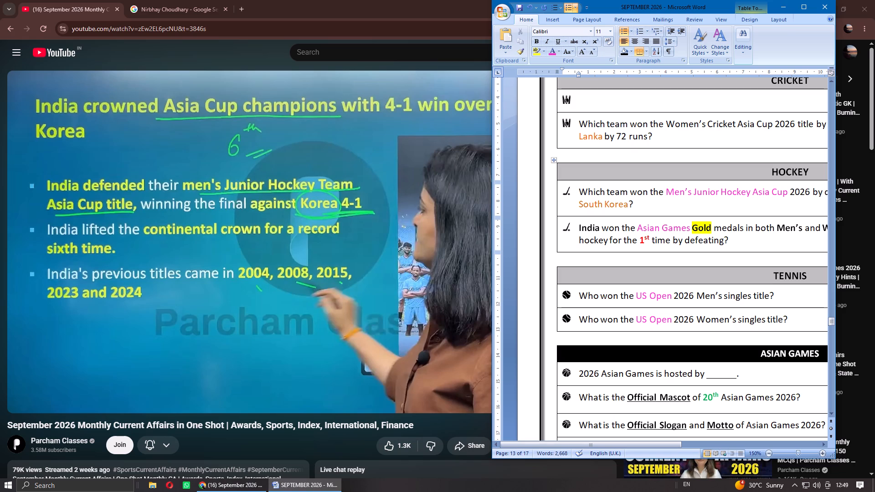
Insert "(6th time for India)" between "Men's Junior Hockey Asia Cup" and "2026" in the hockey question.
{"action": "left_click", "coordinate": [791, 196]}
{"action": "type", "text": "()"}
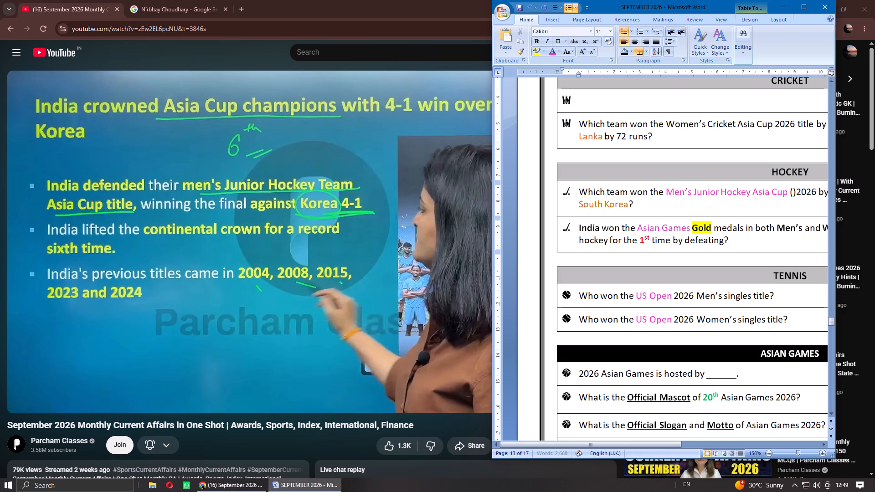
{"action": "key", "text": "space"}
{"action": "key", "text": "Left"}
{"action": "key", "text": "Left"}
{"action": "type", "text": "6th time for India"}
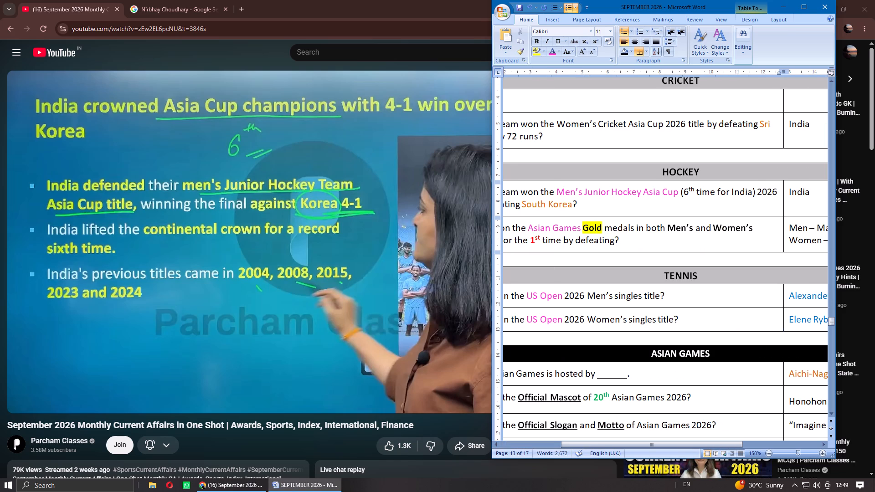
Make "6th" in the Junior Hockey Asia Cup question bold and green.
{"action": "left_click_drag", "start_coordinate": [683, 192], "coordinate": [695, 192]}
{"action": "key", "text": "ctrl+b"}
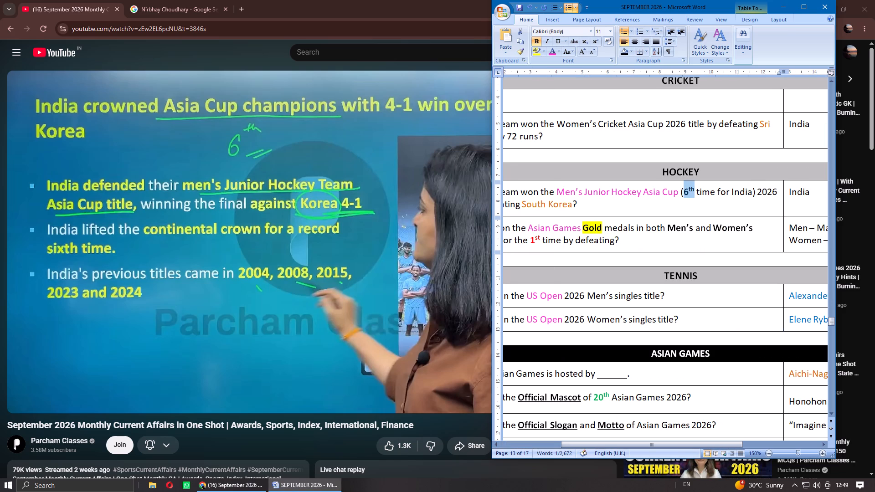
{"action": "left_click", "coordinate": [558, 52]}
{"action": "left_click", "coordinate": [591, 129]}
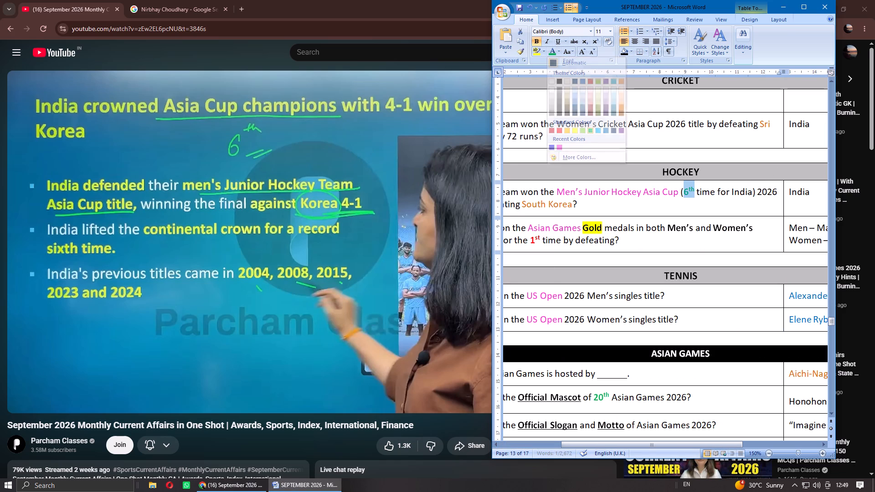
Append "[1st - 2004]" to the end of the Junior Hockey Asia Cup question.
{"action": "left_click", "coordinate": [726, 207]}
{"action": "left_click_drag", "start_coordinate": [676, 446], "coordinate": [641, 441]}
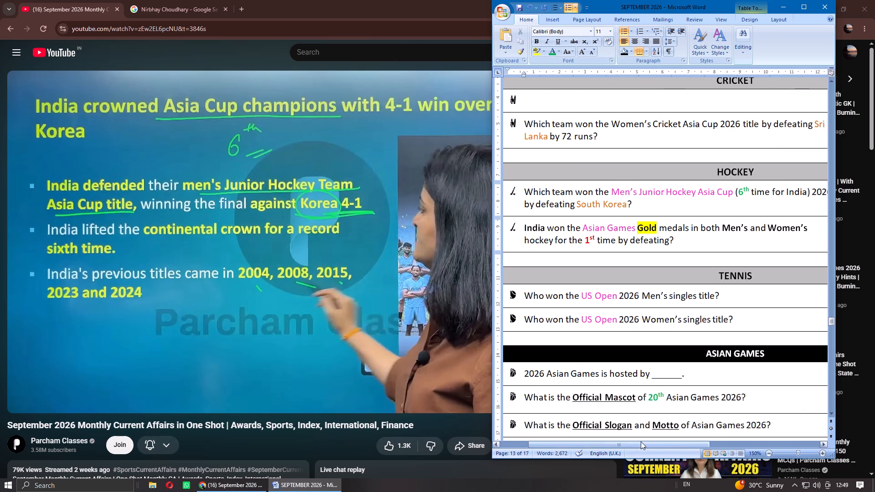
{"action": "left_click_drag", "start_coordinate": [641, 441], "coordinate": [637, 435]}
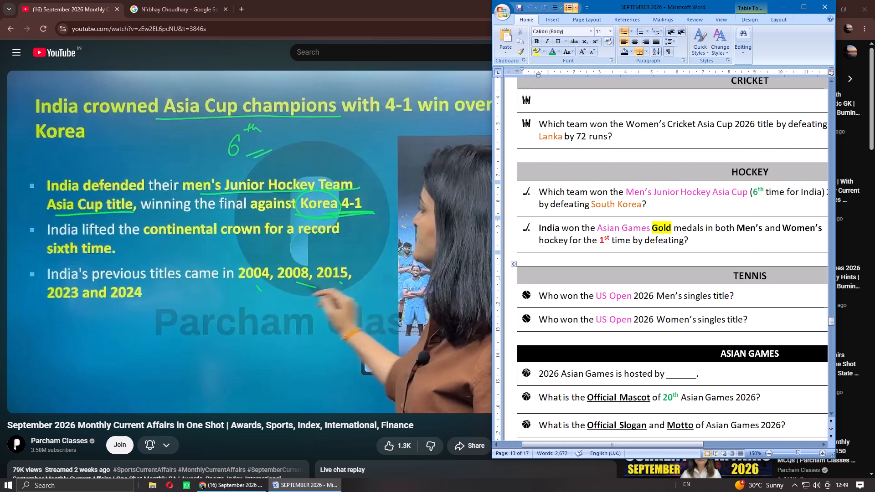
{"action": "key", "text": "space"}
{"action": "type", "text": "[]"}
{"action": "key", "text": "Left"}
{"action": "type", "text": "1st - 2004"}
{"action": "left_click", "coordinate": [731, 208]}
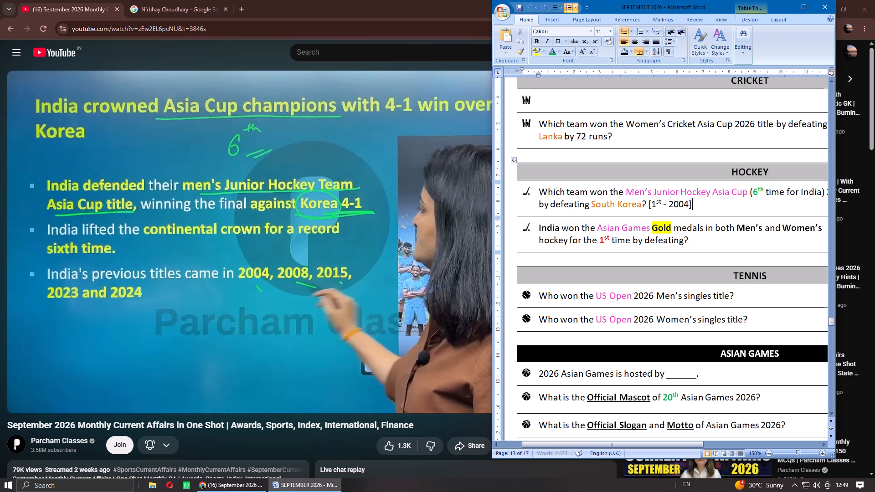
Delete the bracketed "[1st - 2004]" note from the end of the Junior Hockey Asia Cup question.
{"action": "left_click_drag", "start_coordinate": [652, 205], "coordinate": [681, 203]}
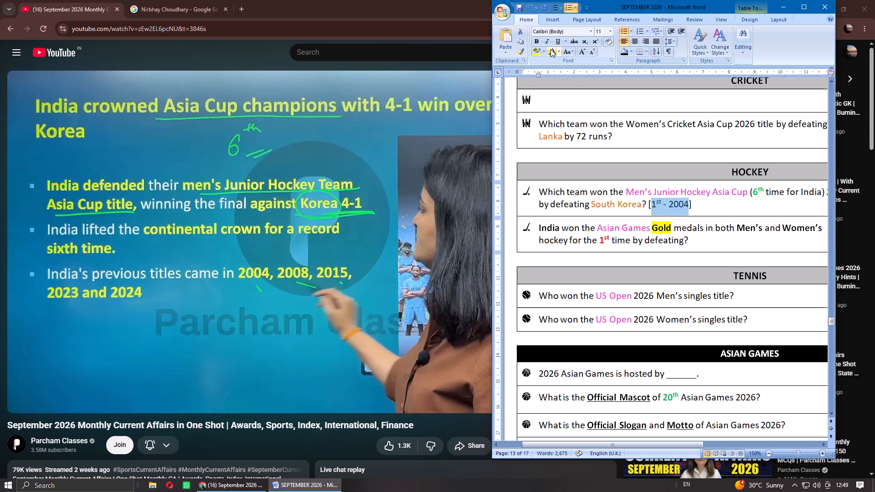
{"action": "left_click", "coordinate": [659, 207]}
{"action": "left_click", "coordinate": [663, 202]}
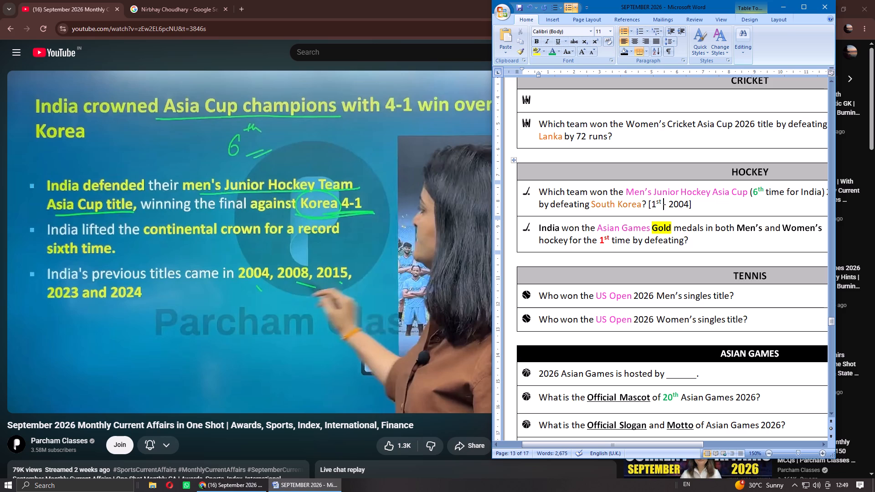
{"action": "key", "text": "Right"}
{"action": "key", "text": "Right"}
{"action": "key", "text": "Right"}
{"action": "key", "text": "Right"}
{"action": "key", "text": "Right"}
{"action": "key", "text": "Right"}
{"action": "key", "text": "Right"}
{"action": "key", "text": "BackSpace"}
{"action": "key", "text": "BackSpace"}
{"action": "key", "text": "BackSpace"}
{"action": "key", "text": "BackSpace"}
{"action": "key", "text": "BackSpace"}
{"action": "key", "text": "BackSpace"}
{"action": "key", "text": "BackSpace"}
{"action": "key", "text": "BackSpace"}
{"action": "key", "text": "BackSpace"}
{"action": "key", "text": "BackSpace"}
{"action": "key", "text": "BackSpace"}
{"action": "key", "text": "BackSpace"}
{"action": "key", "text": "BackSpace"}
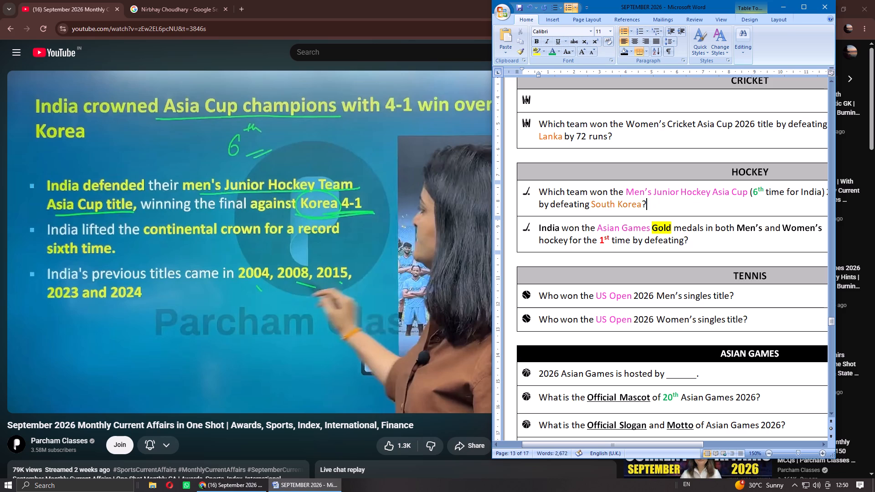
Save the SEPTEMBER 2026 document.
{"action": "left_click", "coordinate": [521, 5]}
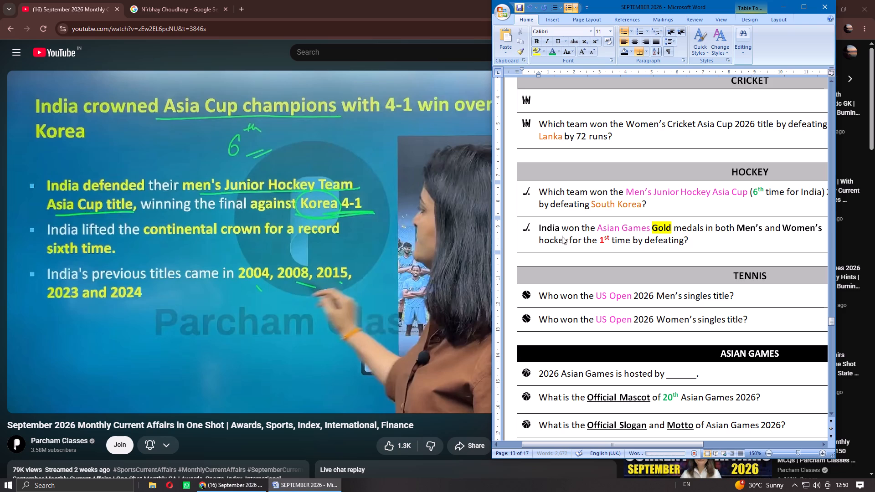
Close the Chrome window with the YouTube video and the Word document.
{"action": "left_click", "coordinate": [372, 250]}
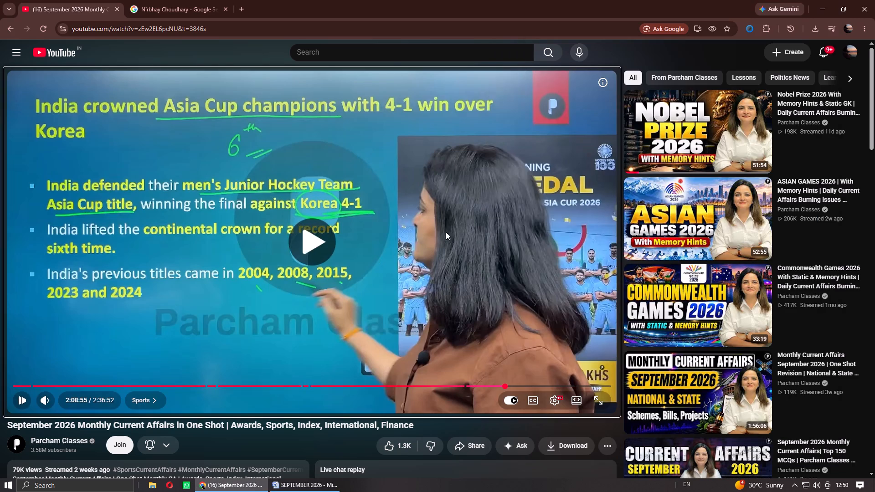
{"action": "left_click", "coordinate": [874, 0]}
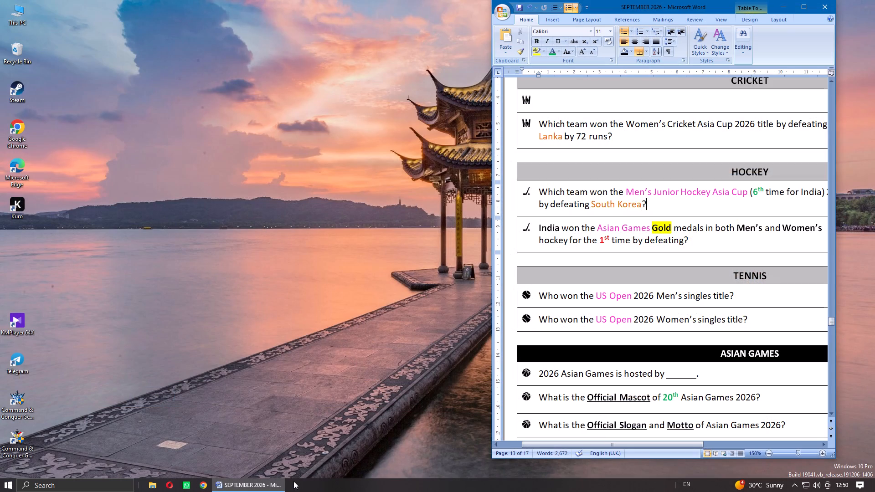
{"action": "left_click", "coordinate": [826, 5]}
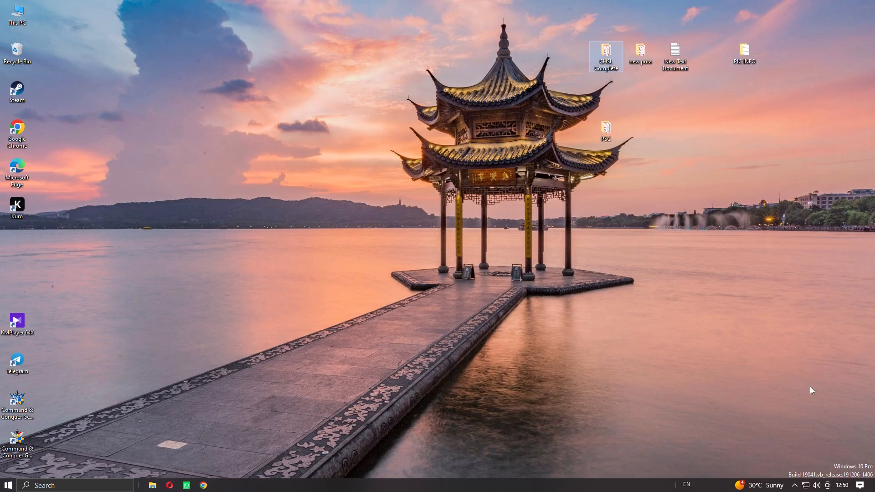
Show the hidden system tray icons.
{"action": "left_click", "coordinate": [791, 491]}
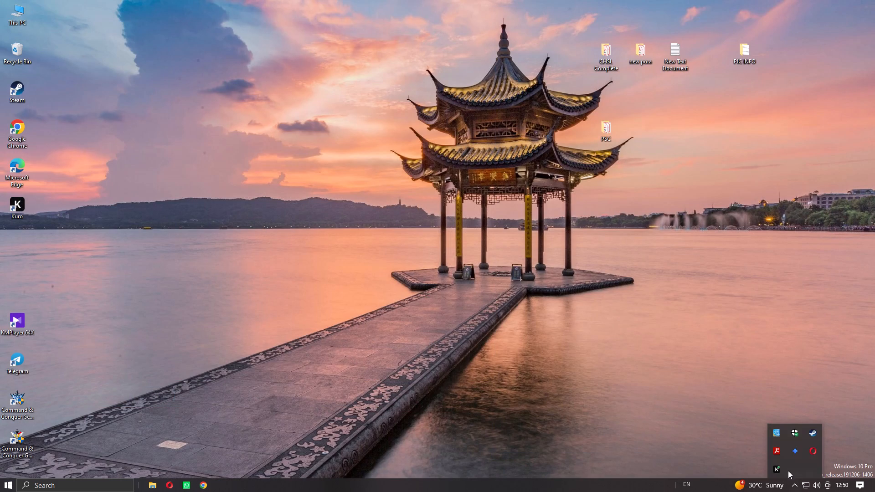